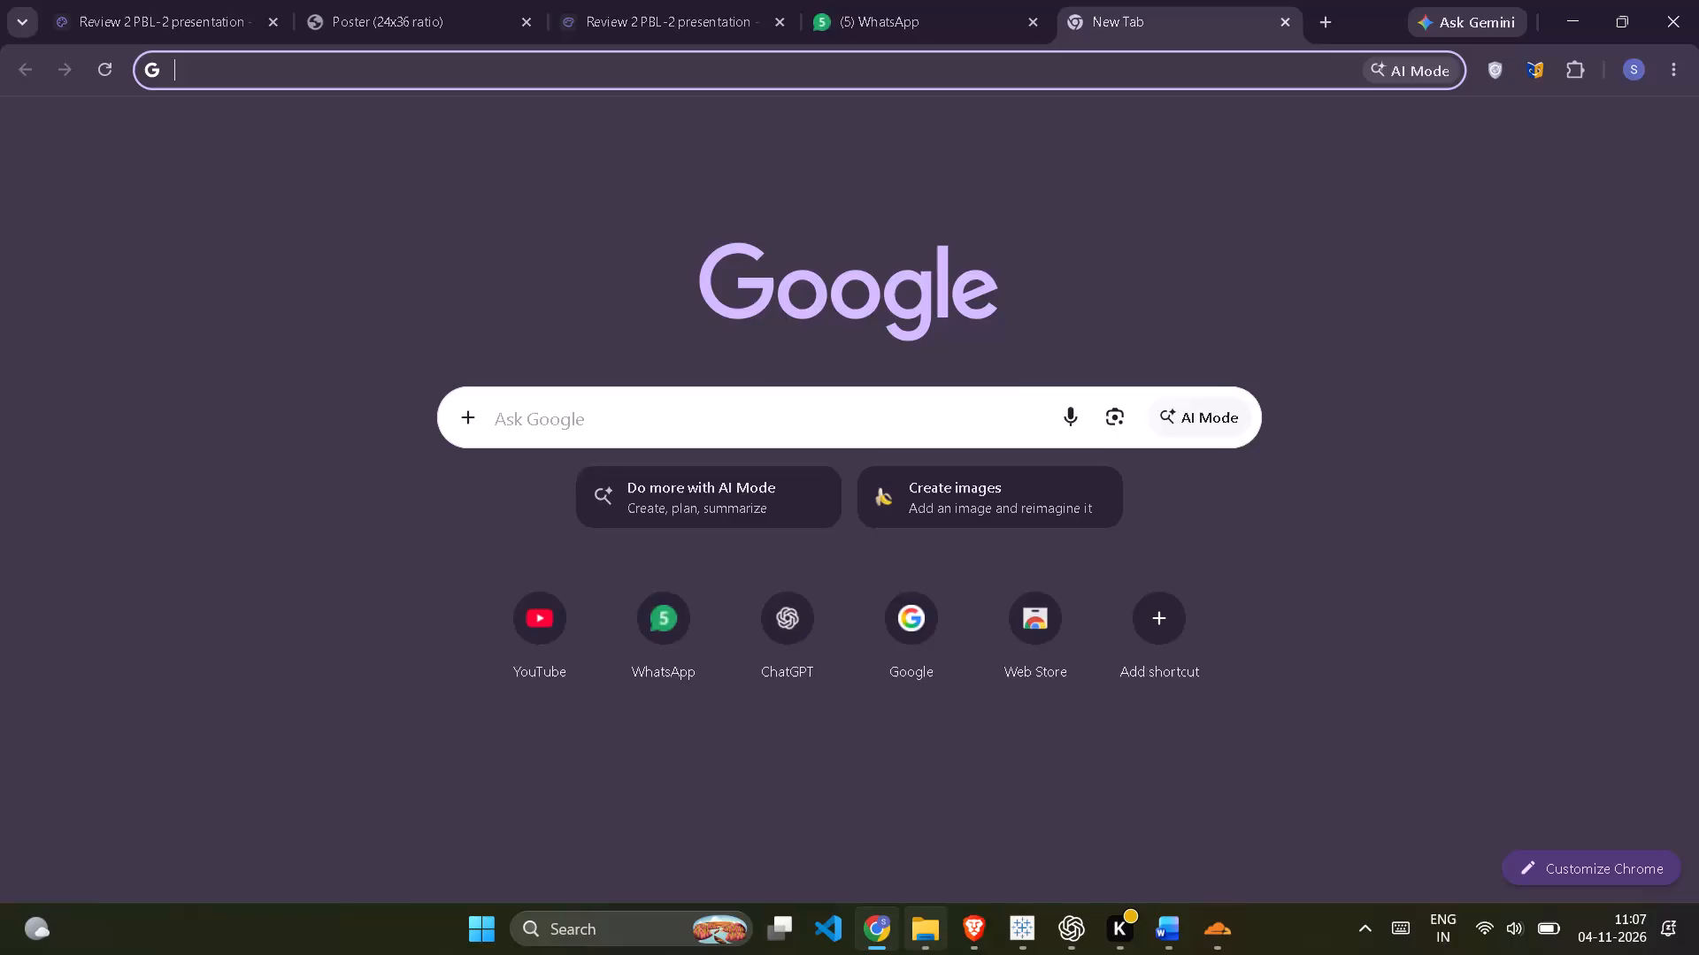
pyautogui.click(972, 954)
pyautogui.click(1461, 25)
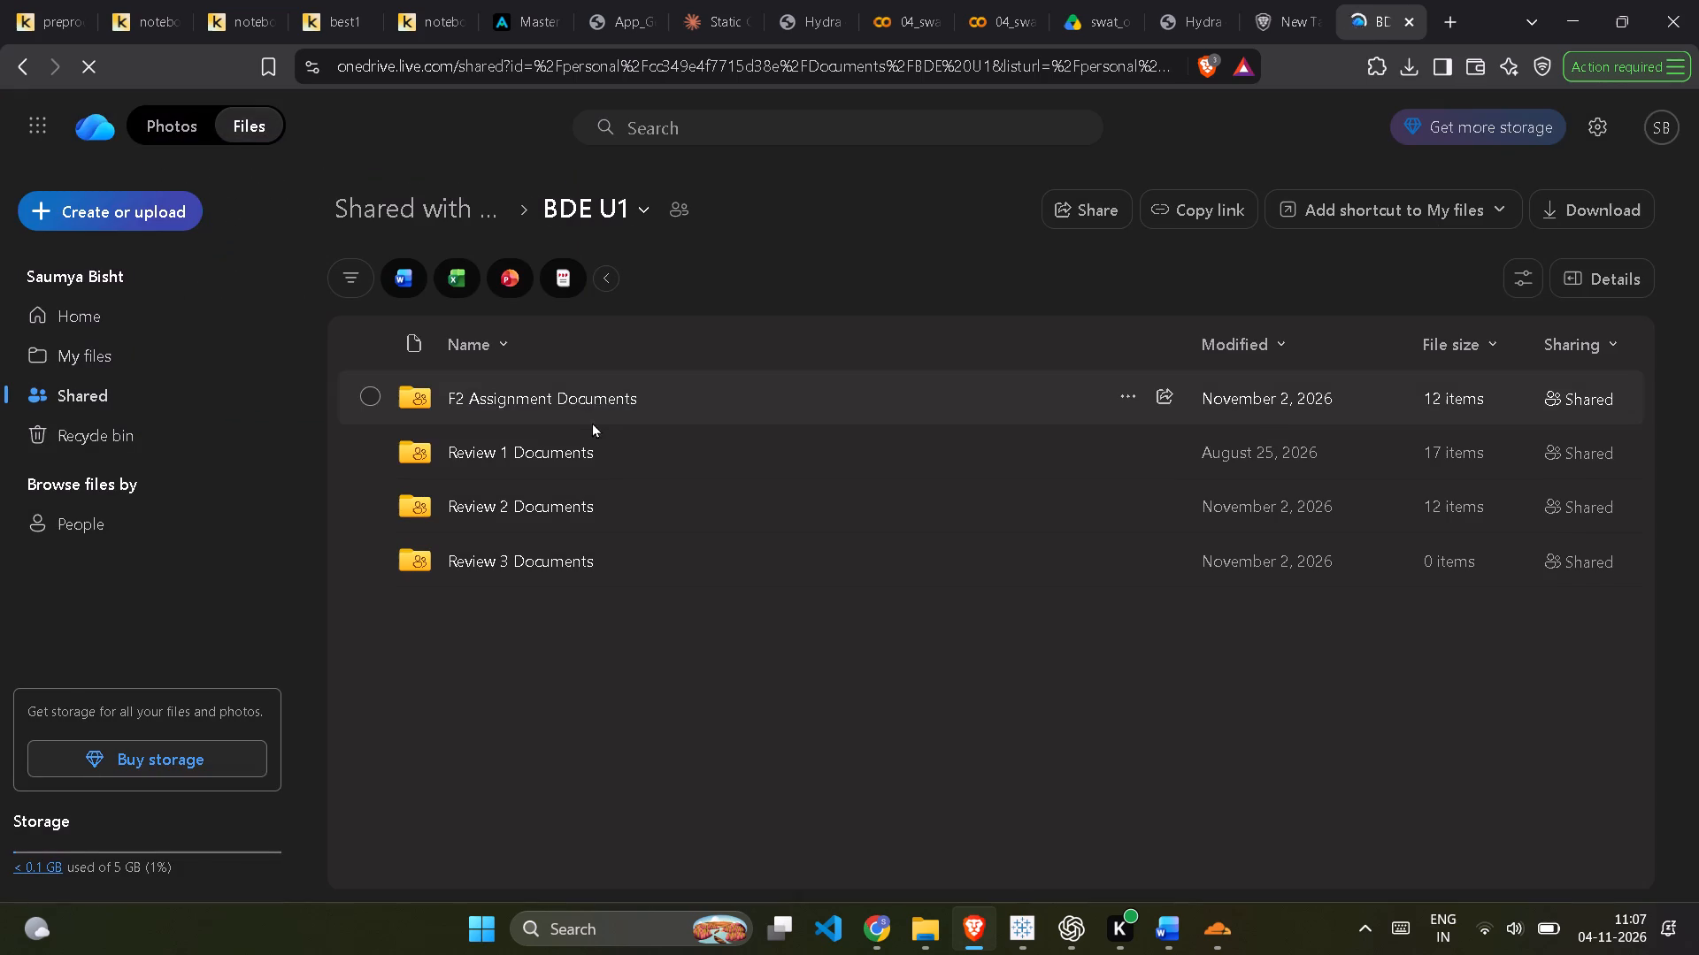
pyautogui.click(597, 395)
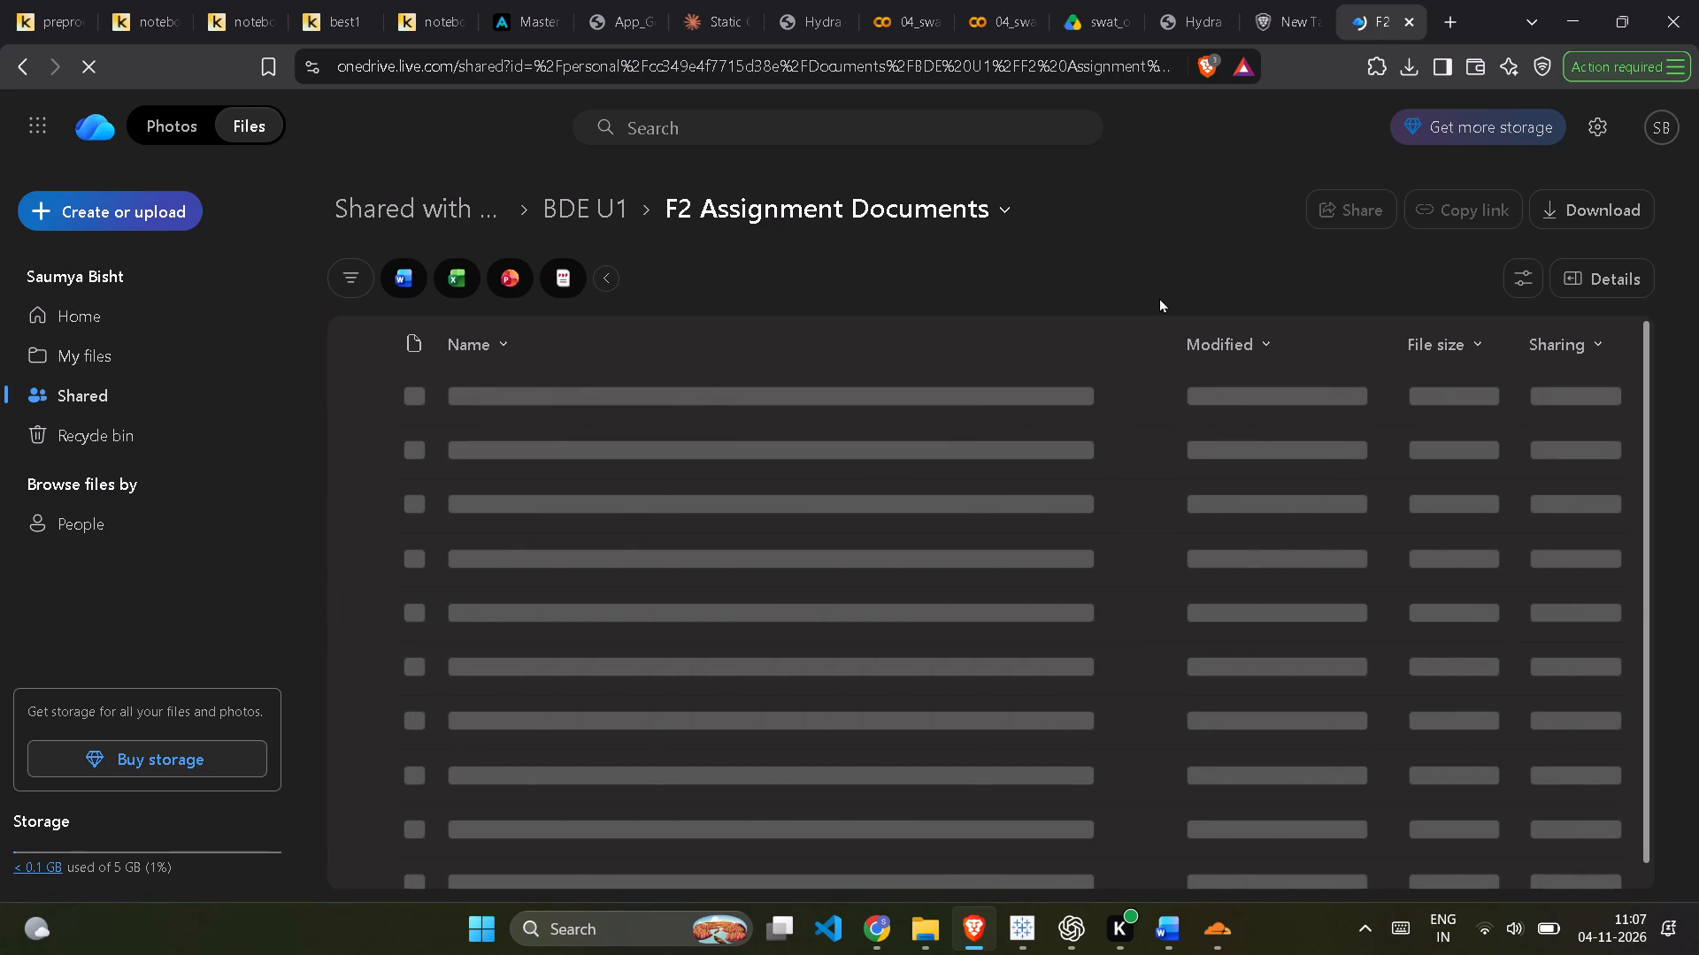
pyautogui.click(629, 937)
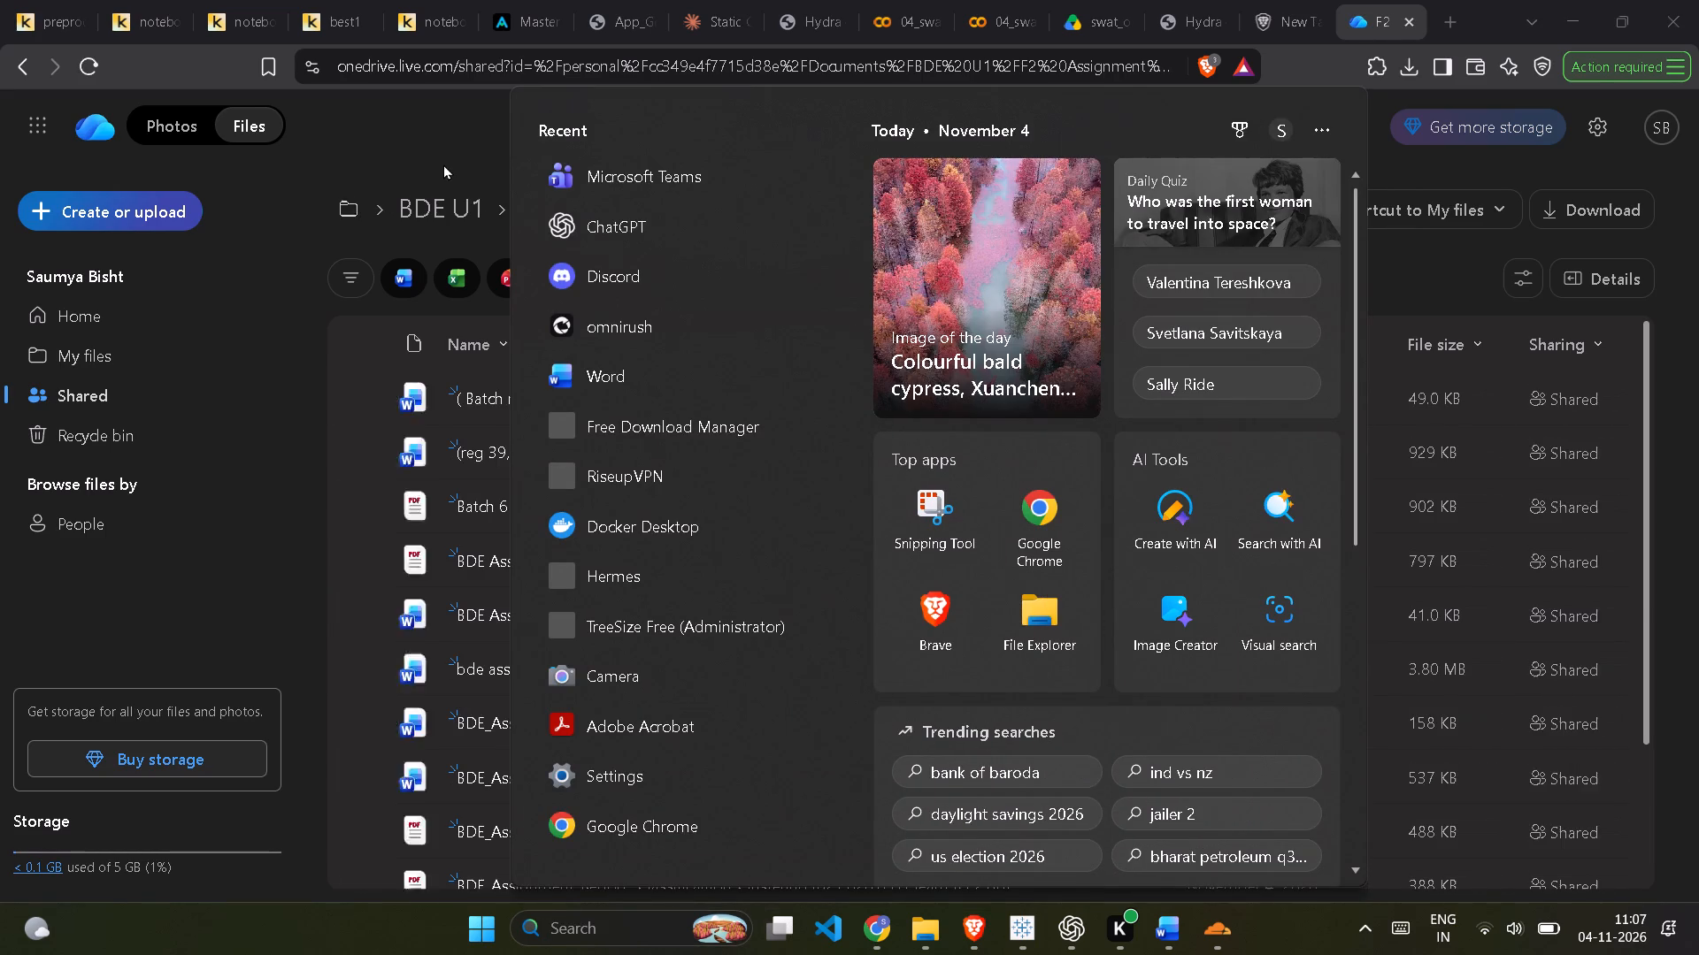
pyautogui.click(447, 167)
pyautogui.scroll(-1, 682, 651)
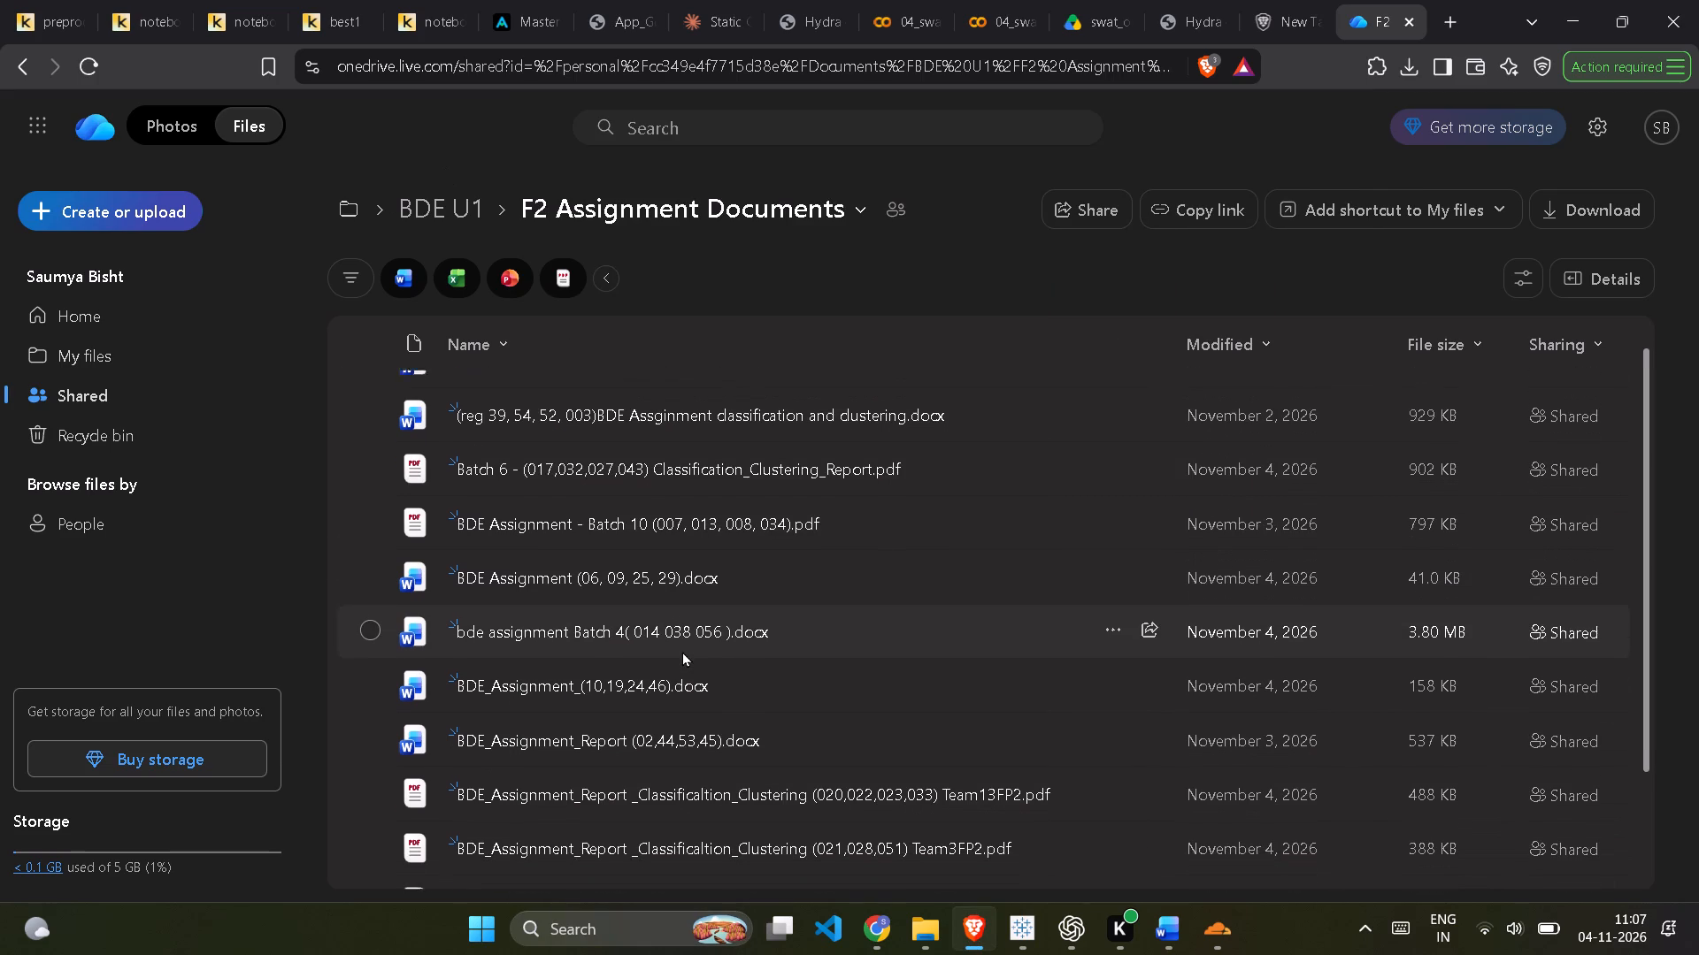
pyautogui.scroll(-3, 682, 651)
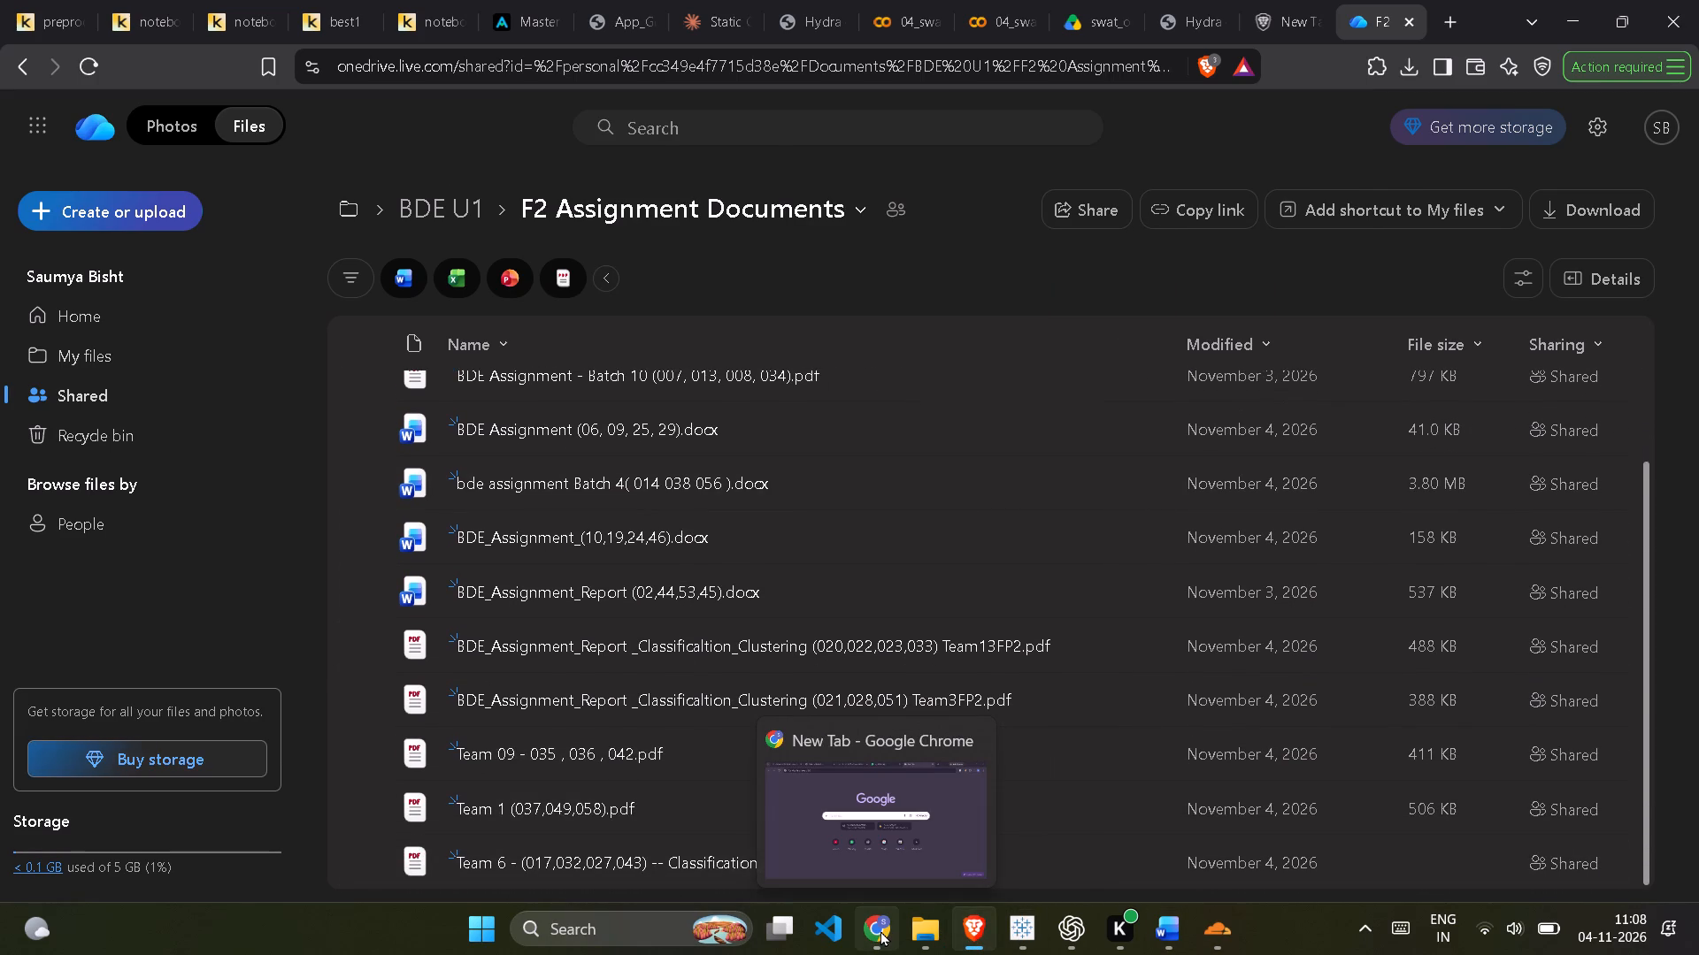
# In File Explorer, search Downloads for "bde assi" and open the document BDE_Assignment_Titanic_Iris (1).
pyautogui.click(908, 932)
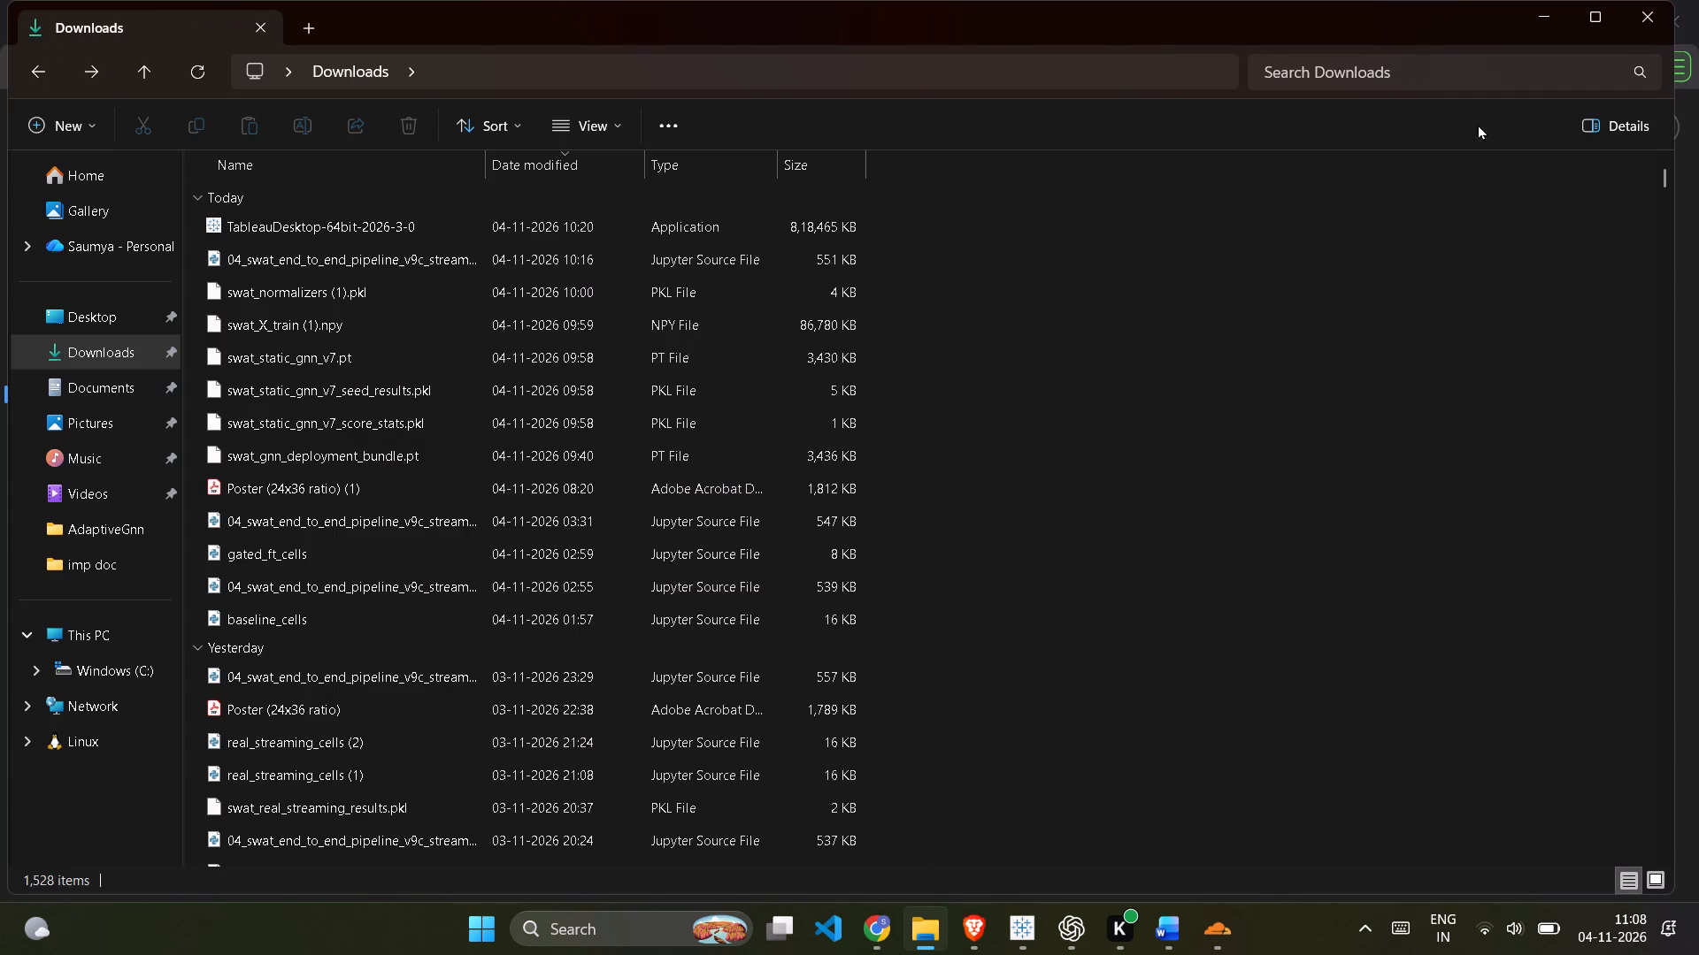
pyautogui.click(1432, 78)
pyautogui.write('bde assi')
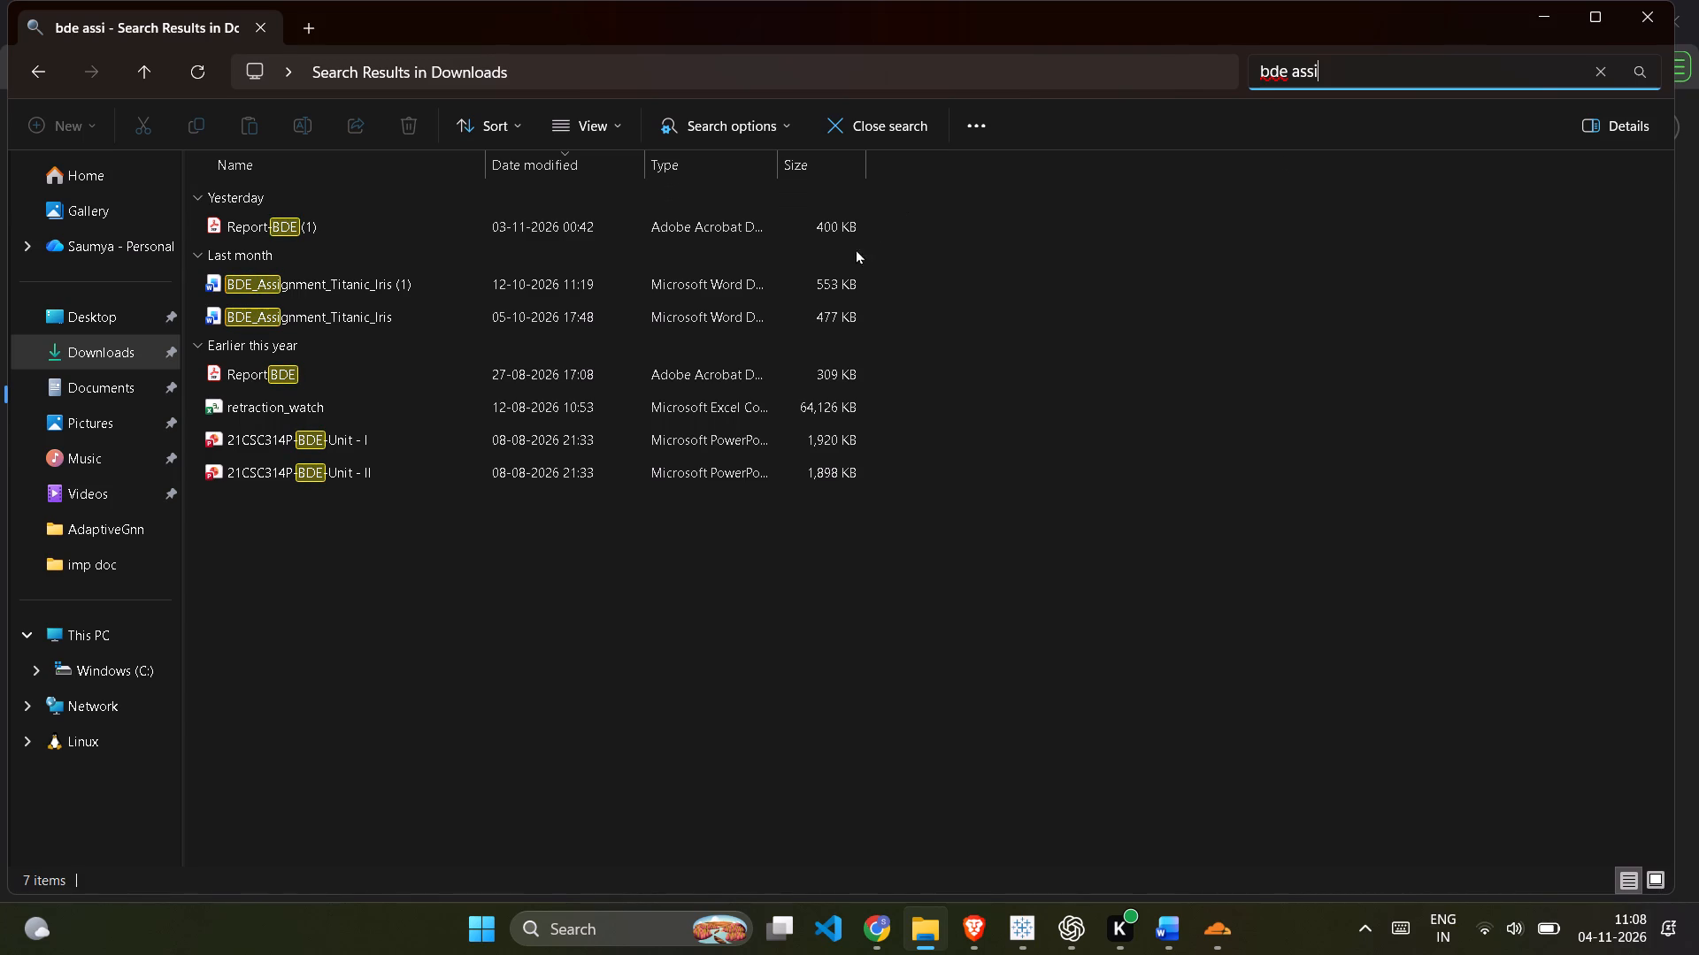
pyautogui.click(824, 287)
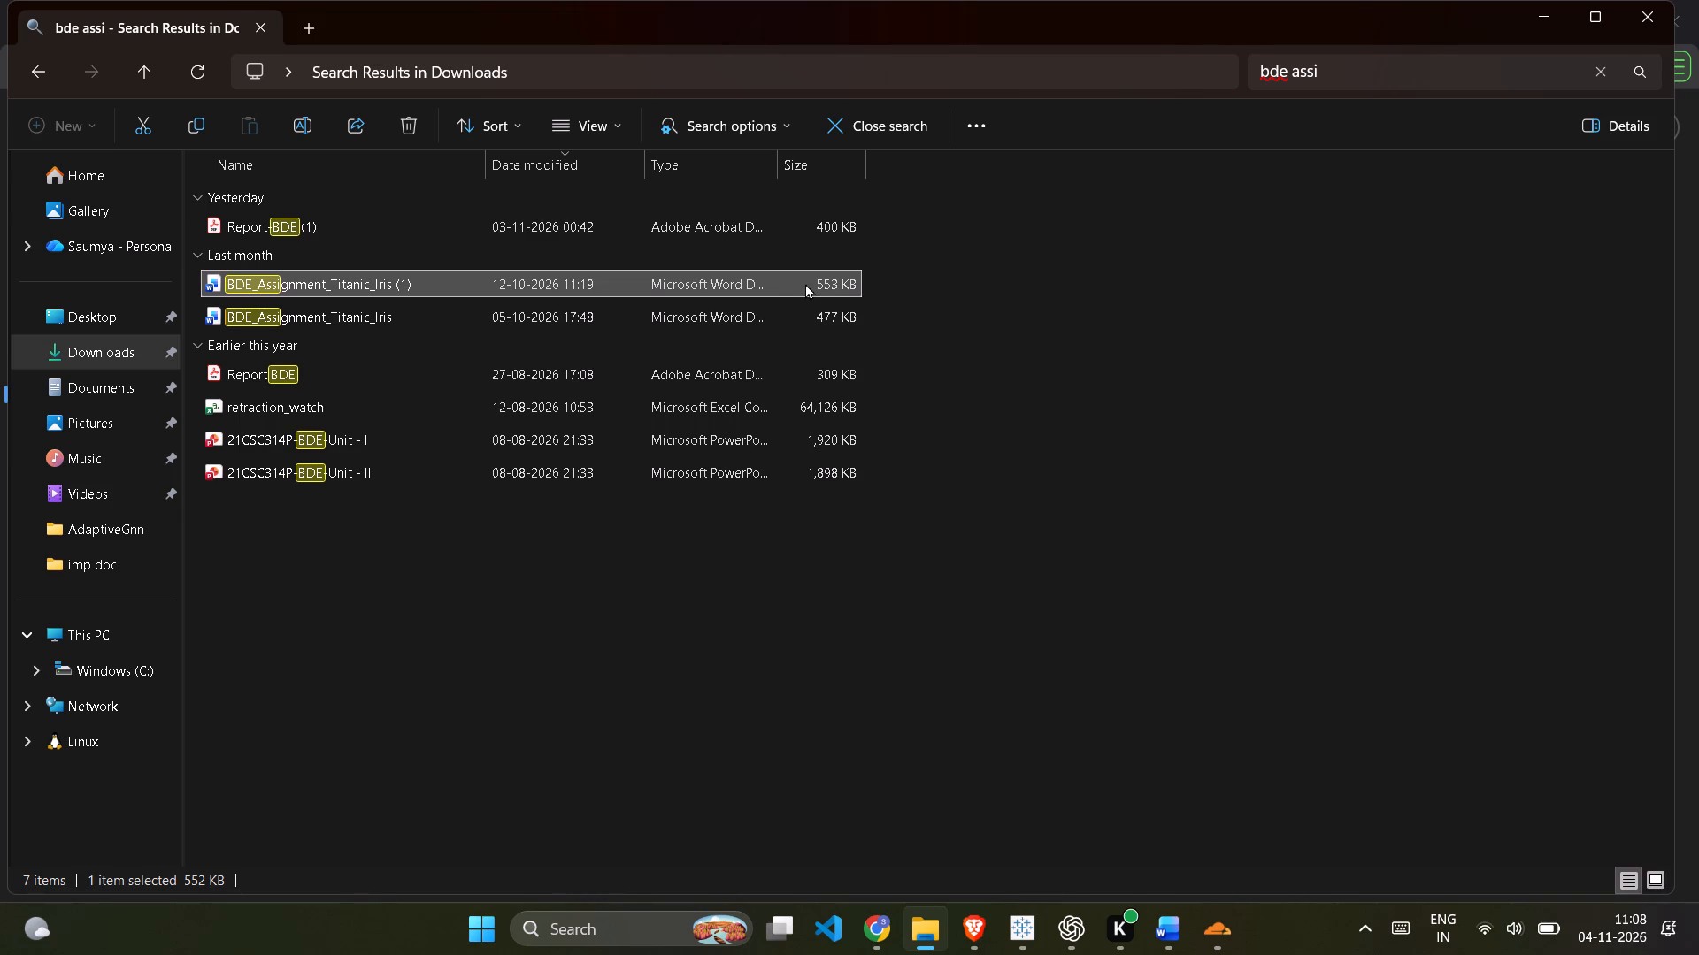
pyautogui.doubleClick(805, 283)
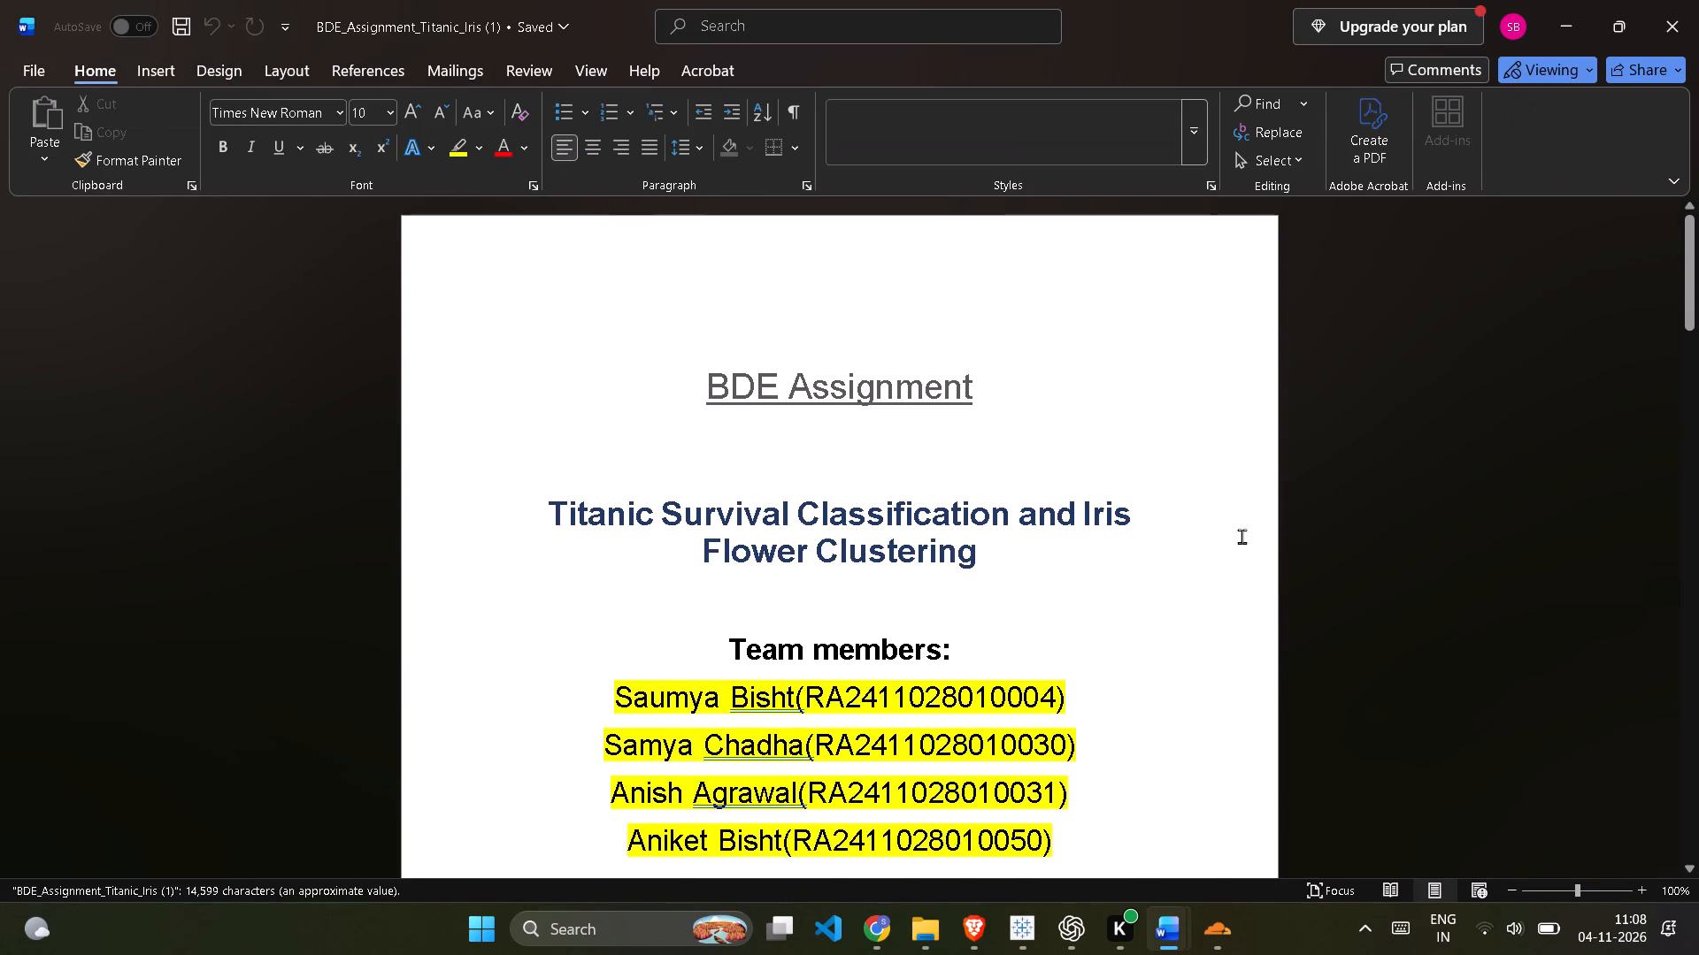
# Review the whole assignment report, from the title page through the Titanic and Iris parts to the overall conclusion.
pyautogui.scroll(-4, 1235, 640)
pyautogui.scroll(1, 1235, 640)
pyautogui.scroll(-1, 1235, 640)
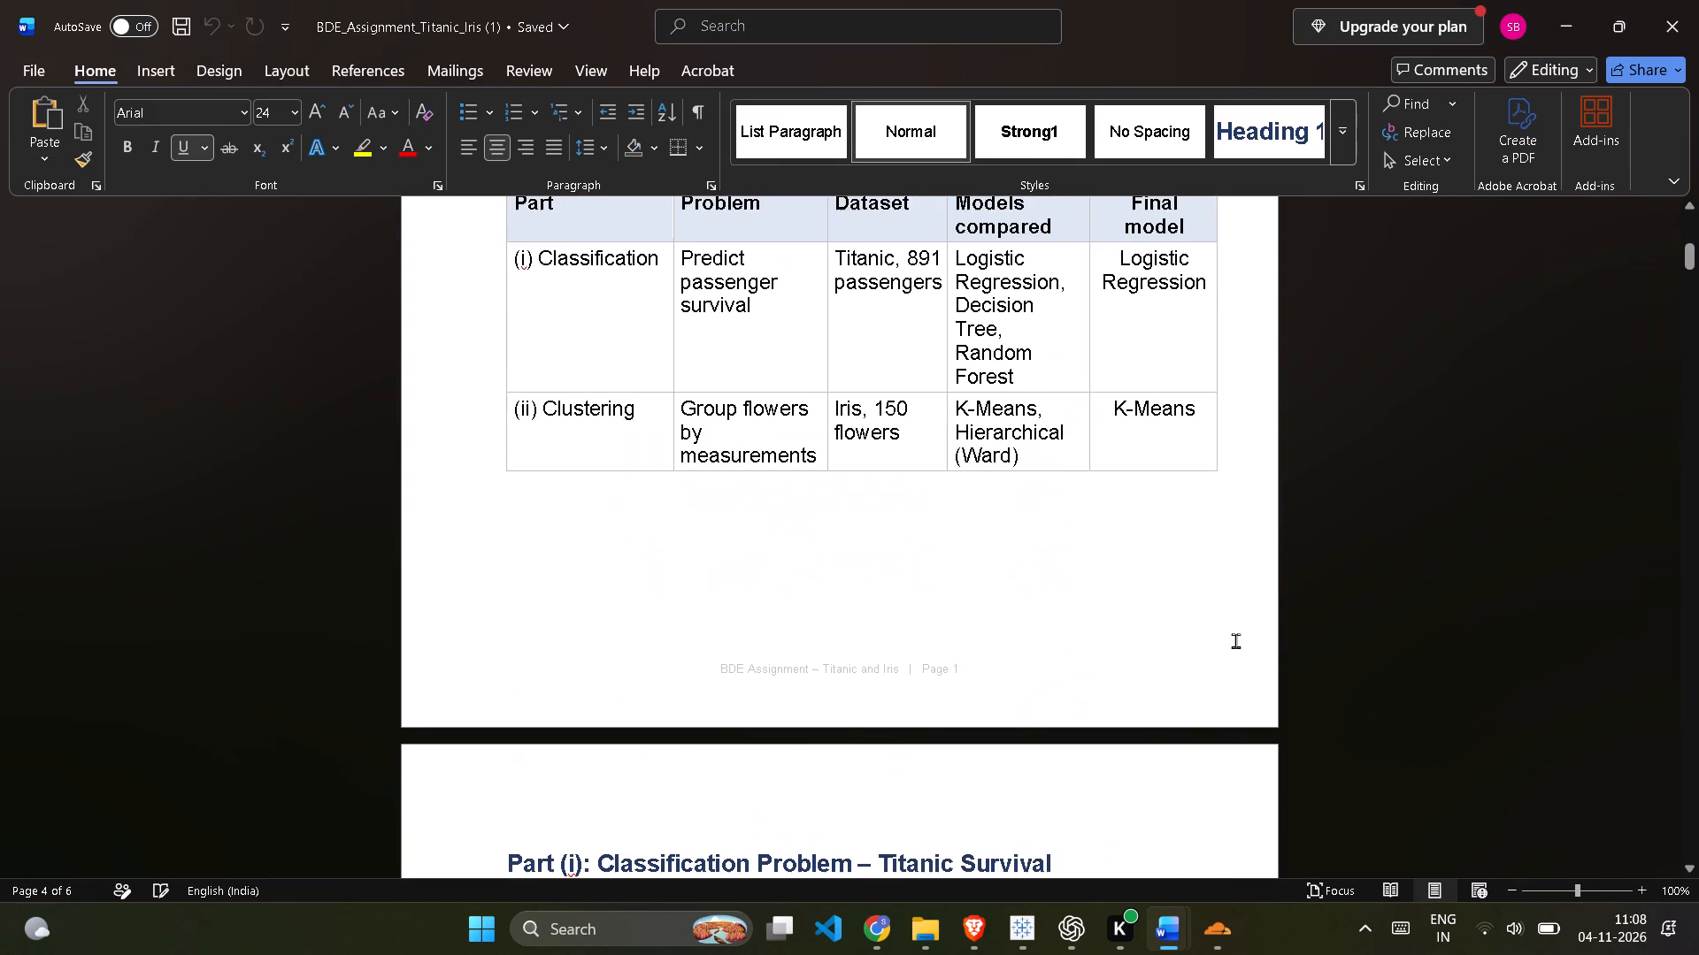
pyautogui.scroll(-12, 1235, 640)
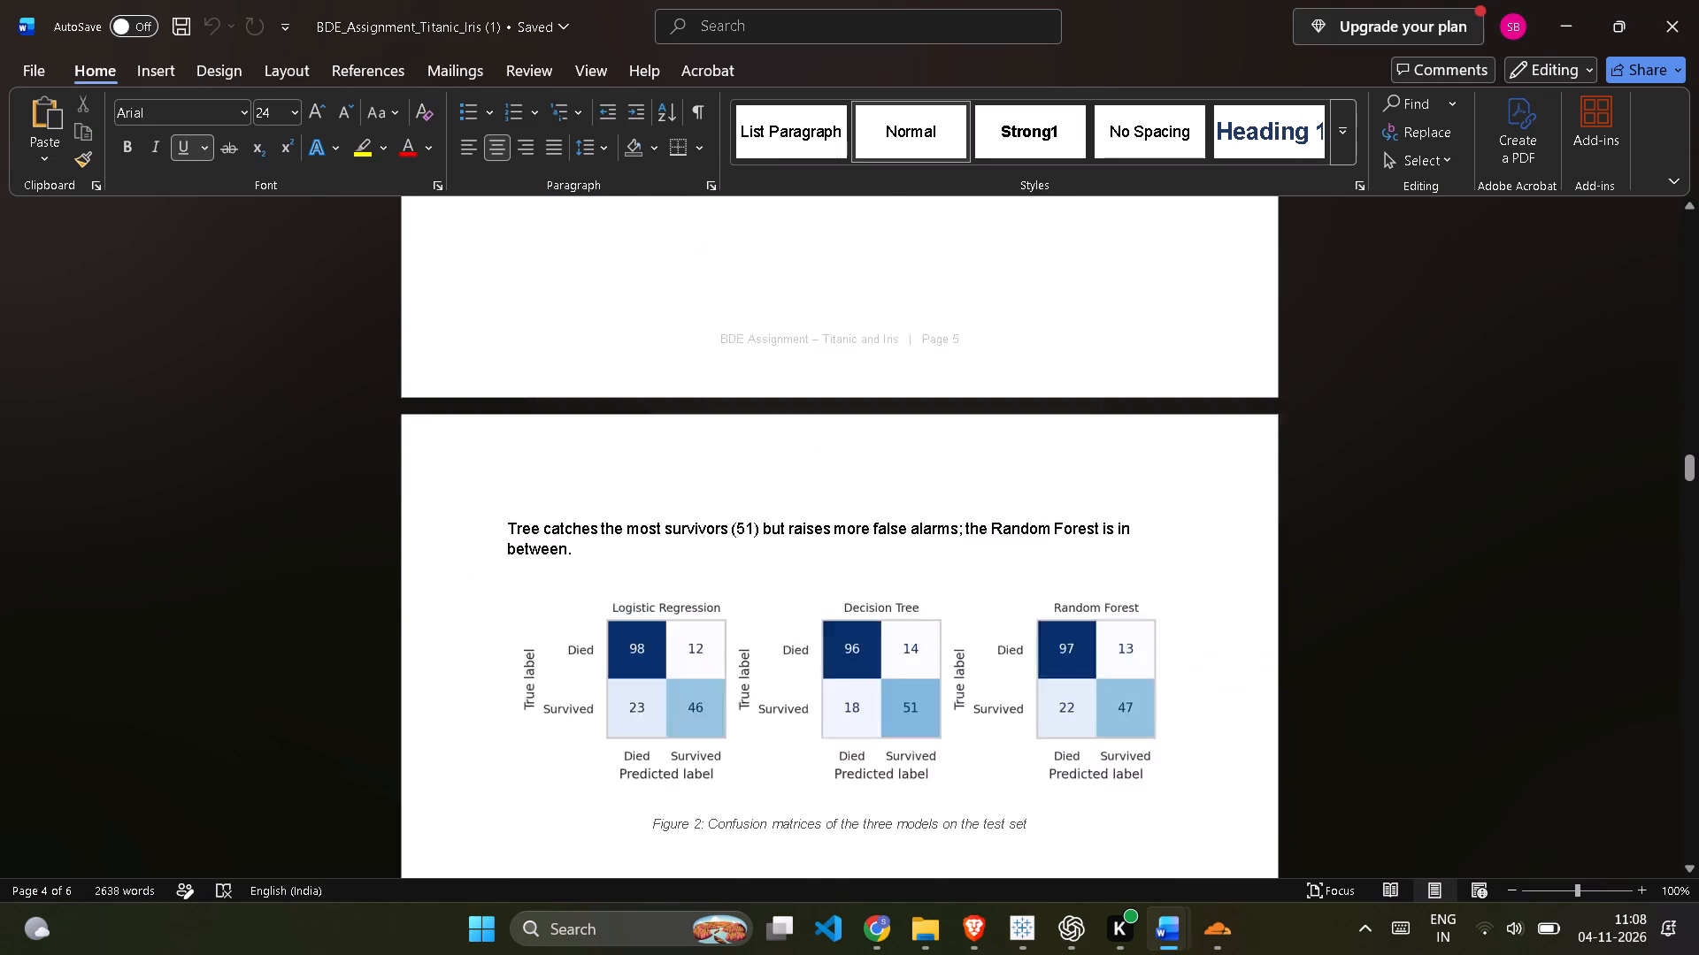
pyautogui.scroll(-1, 1235, 640)
pyautogui.scroll(4, 1235, 640)
pyautogui.scroll(-8, 1235, 640)
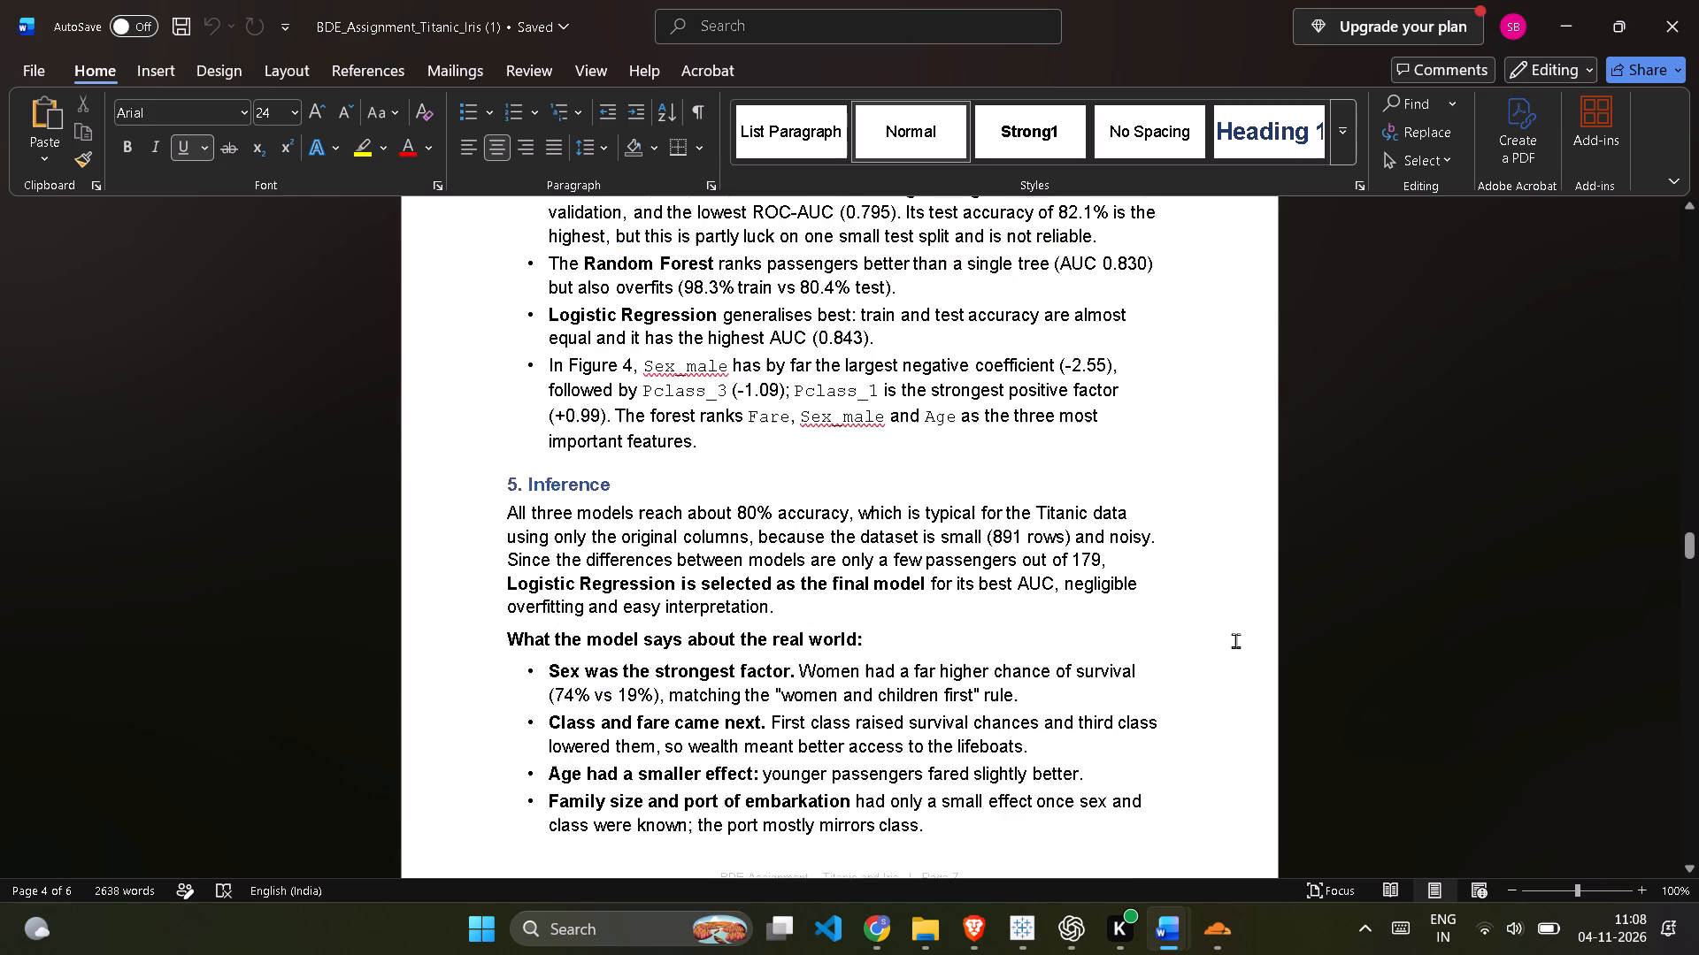
pyautogui.scroll(-3, 1235, 640)
pyautogui.scroll(2, 1235, 640)
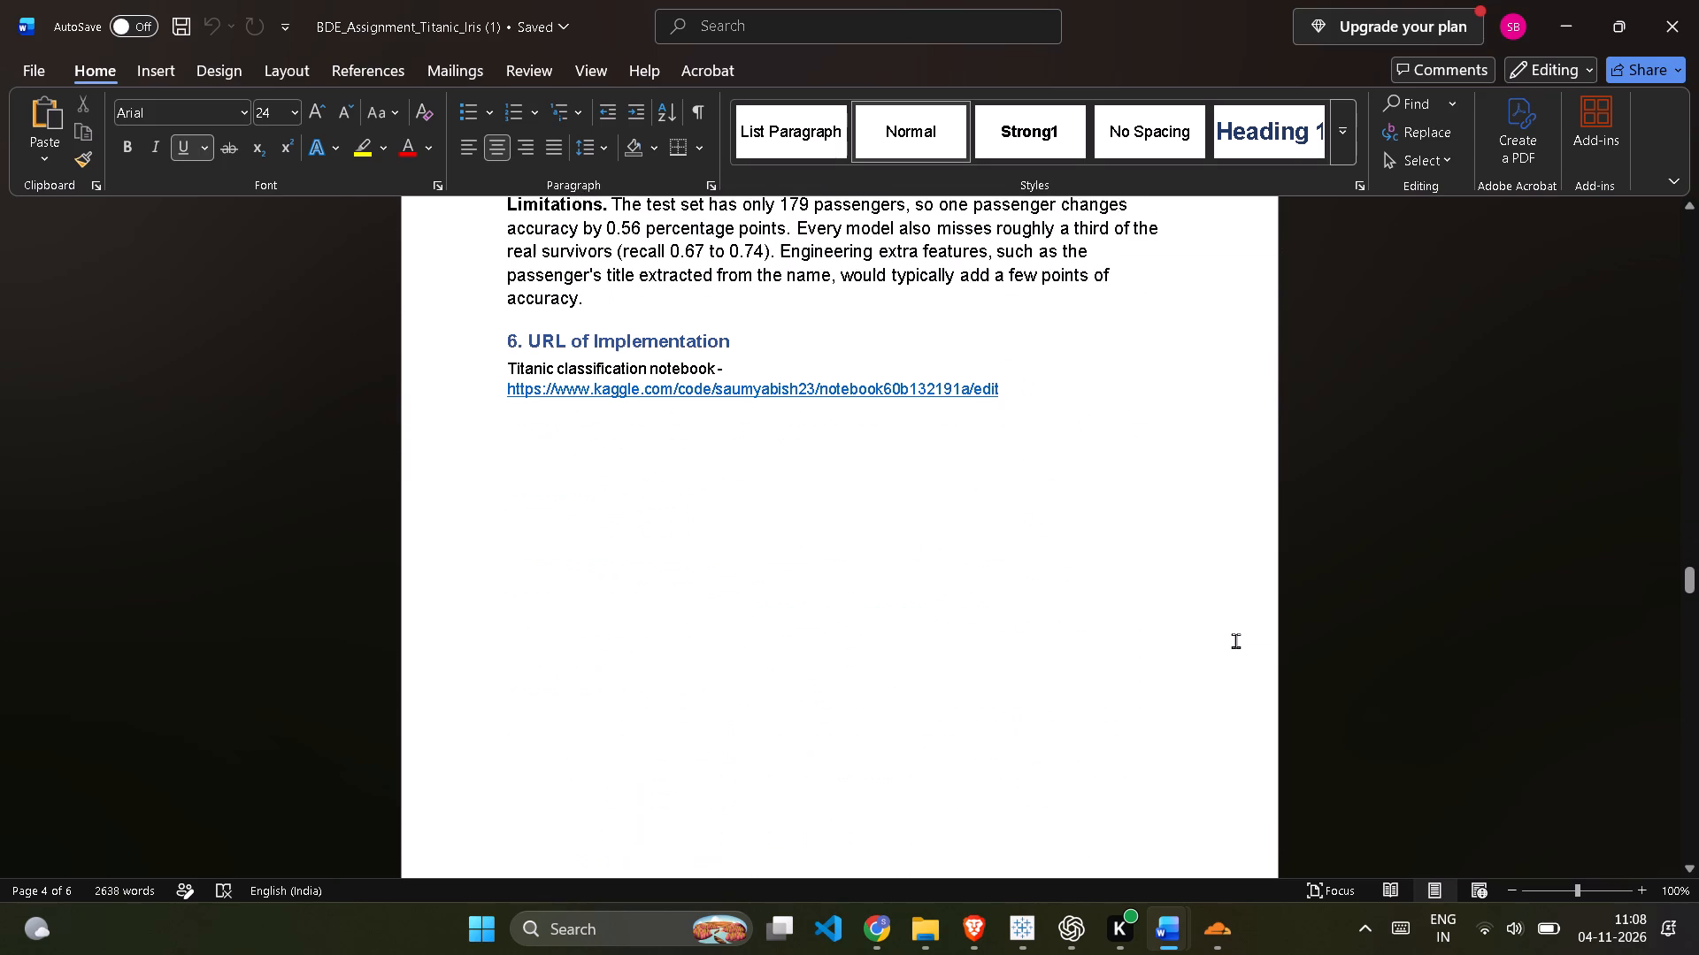
pyautogui.scroll(-1, 1235, 640)
pyautogui.scroll(-2, 1142, 591)
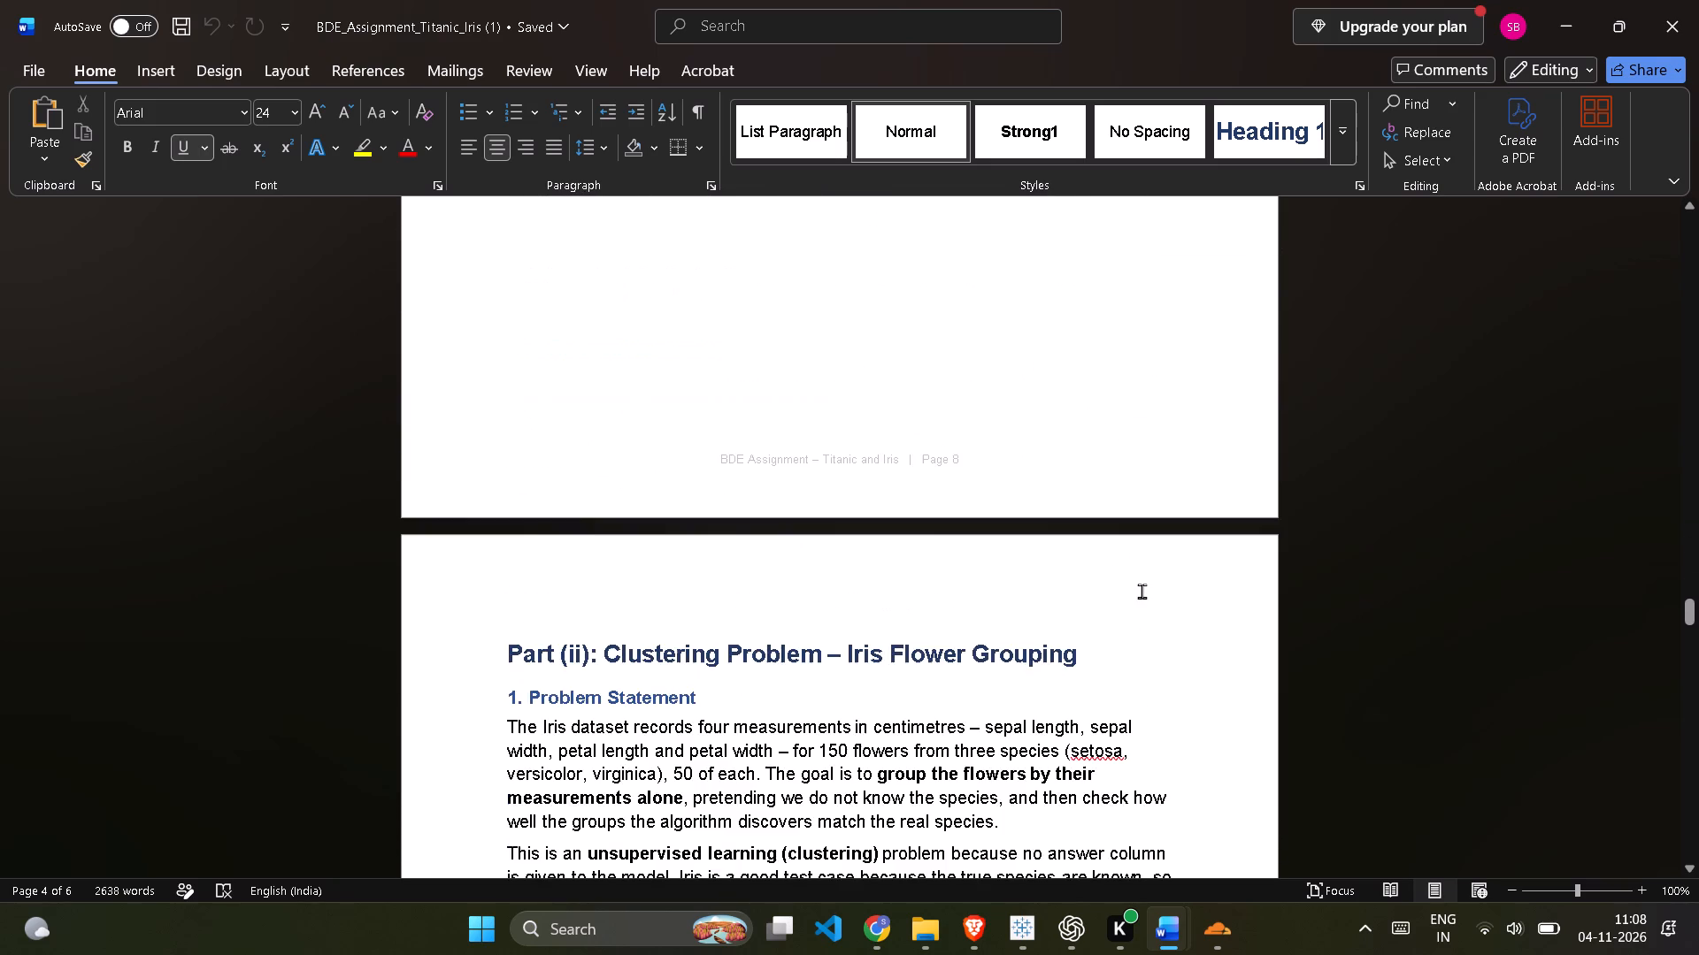
pyautogui.scroll(-5, 1142, 591)
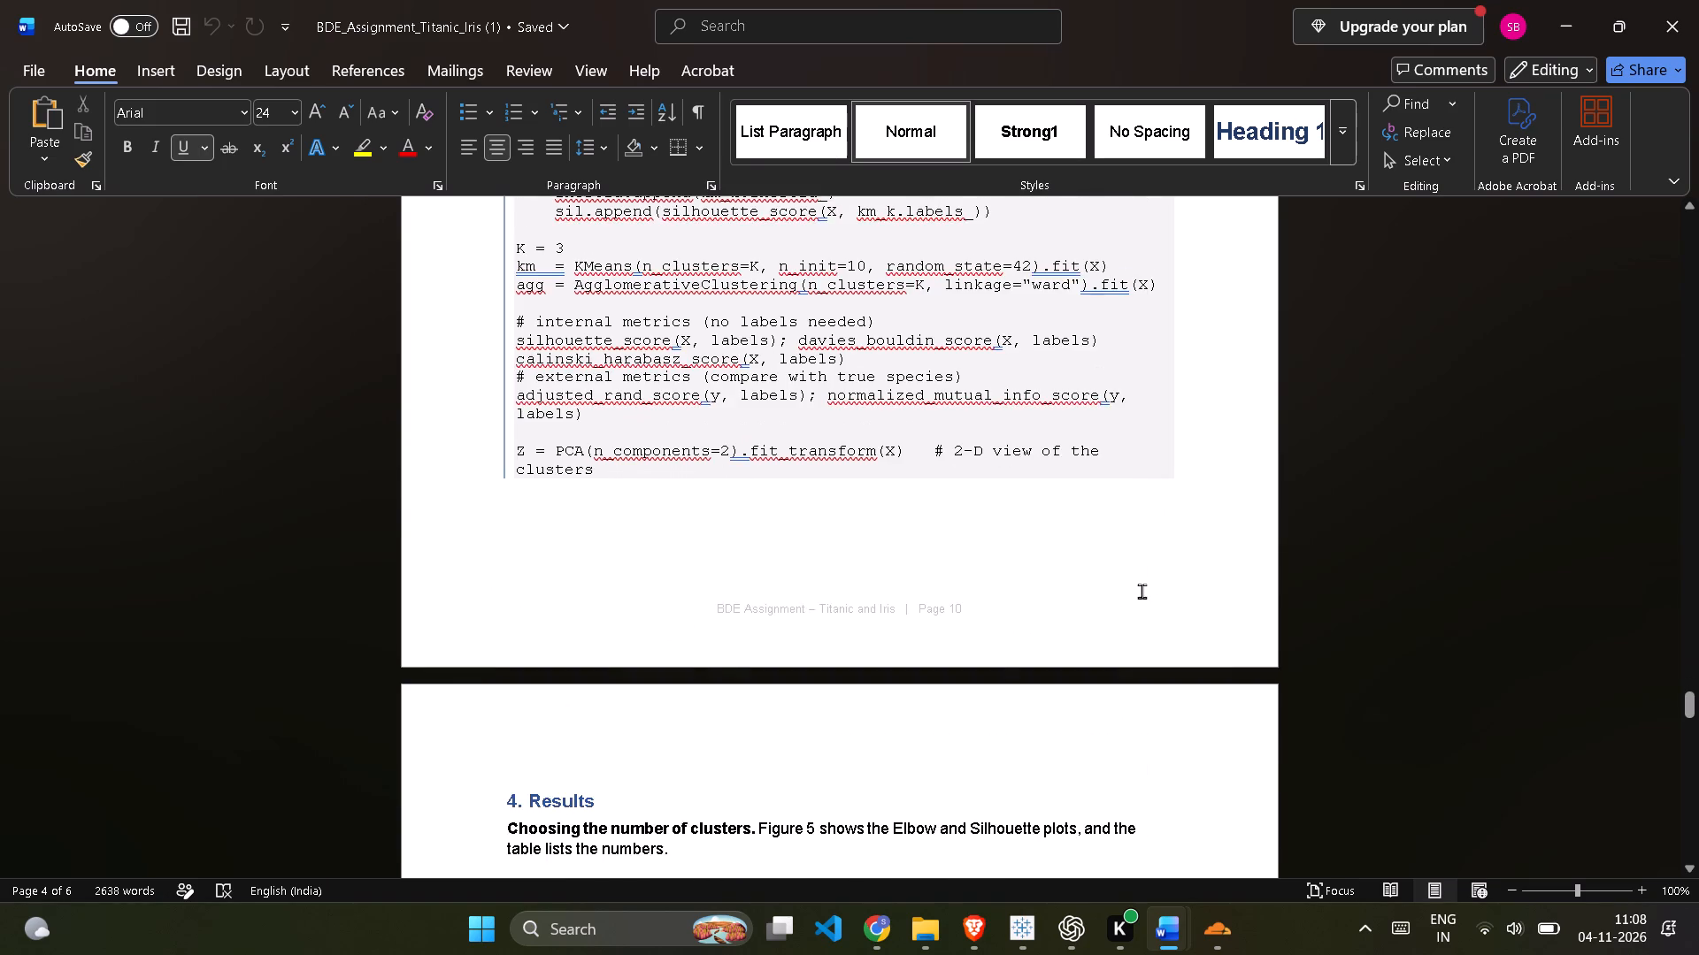
pyautogui.scroll(-6, 1142, 591)
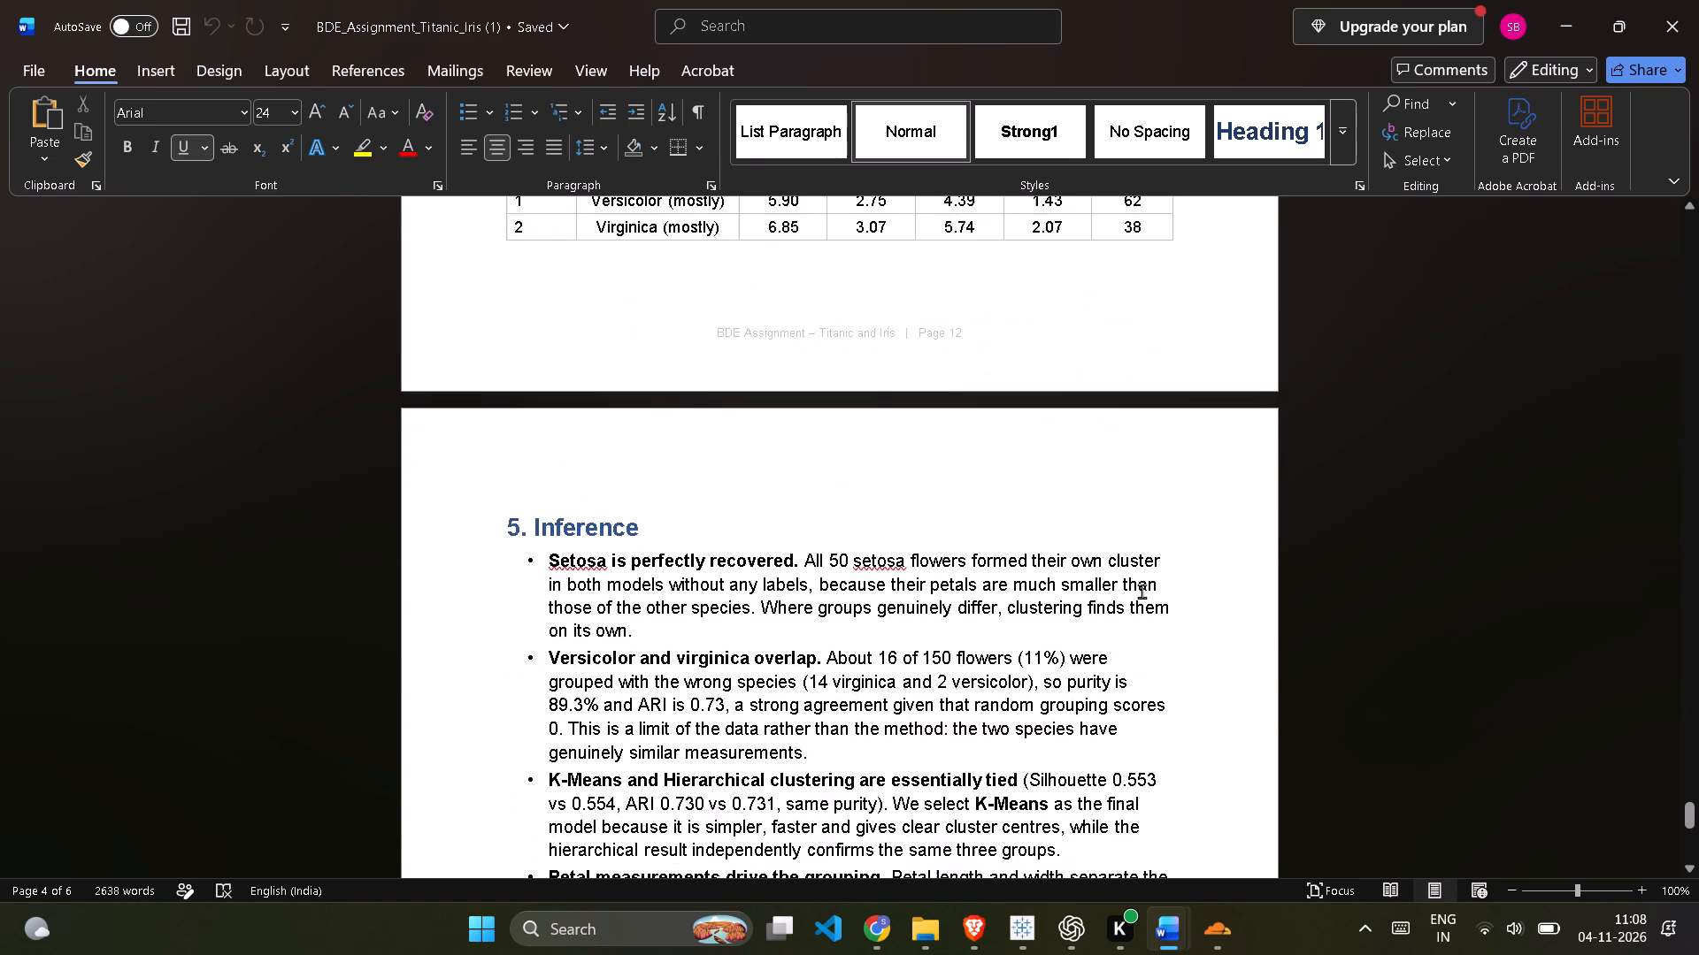
pyautogui.scroll(-5, 1142, 591)
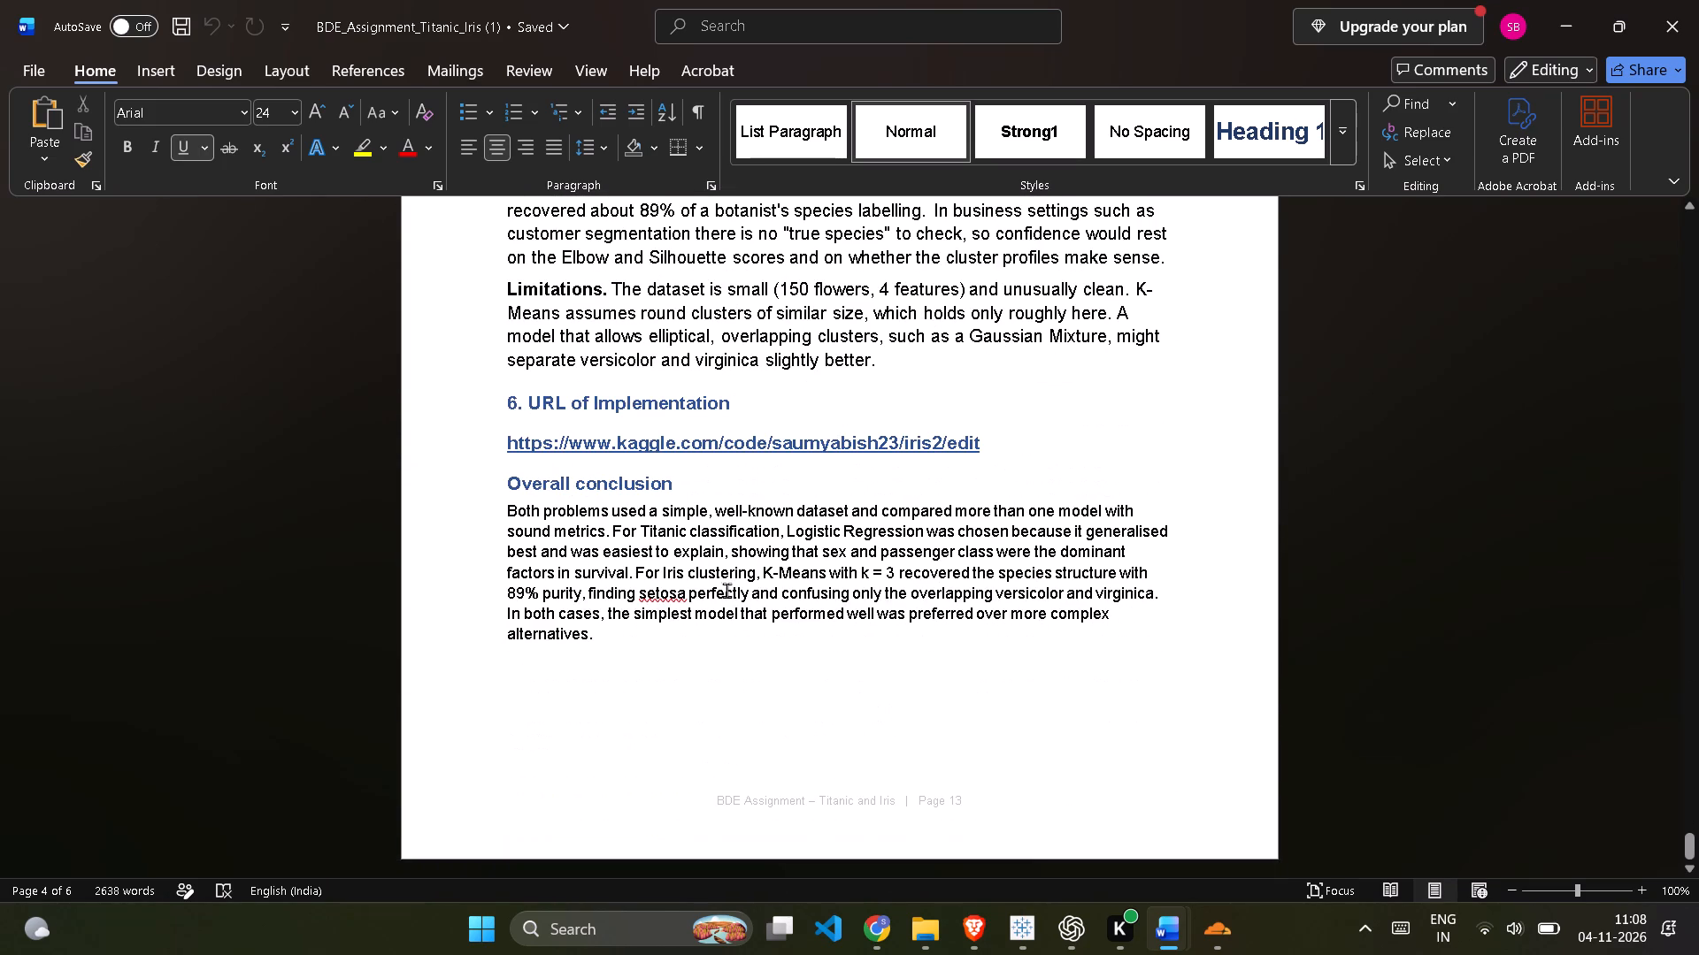
pyautogui.click(726, 590)
pyautogui.scroll(11, 1078, 657)
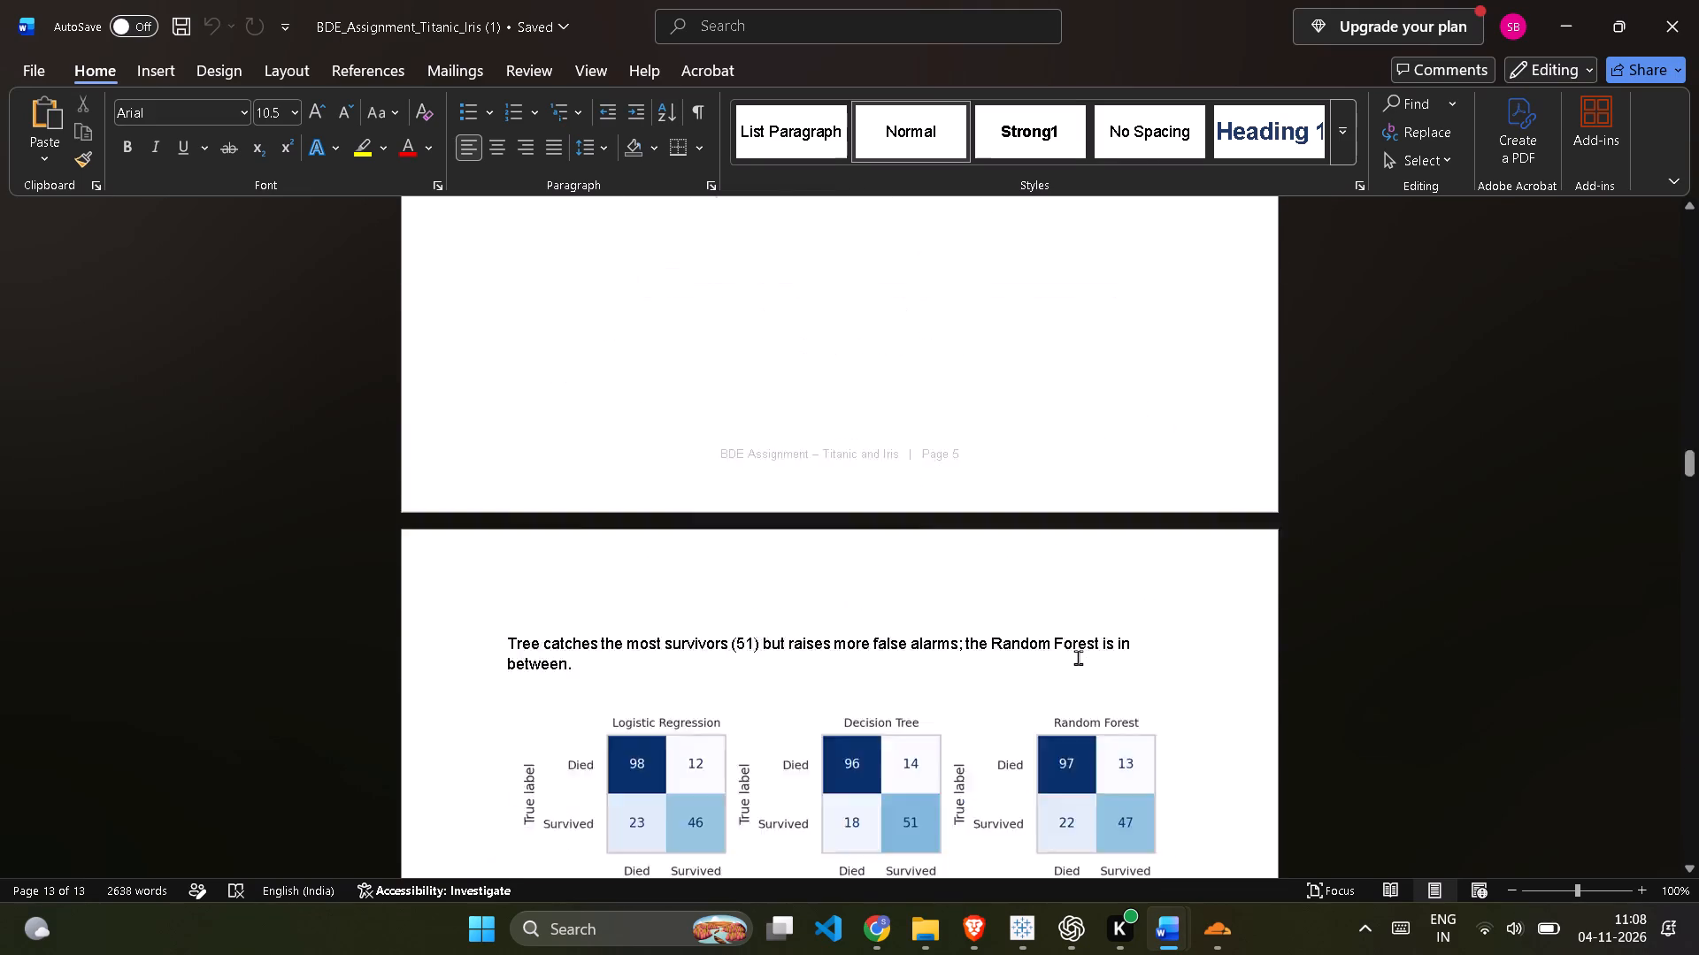
pyautogui.scroll(7, 1078, 657)
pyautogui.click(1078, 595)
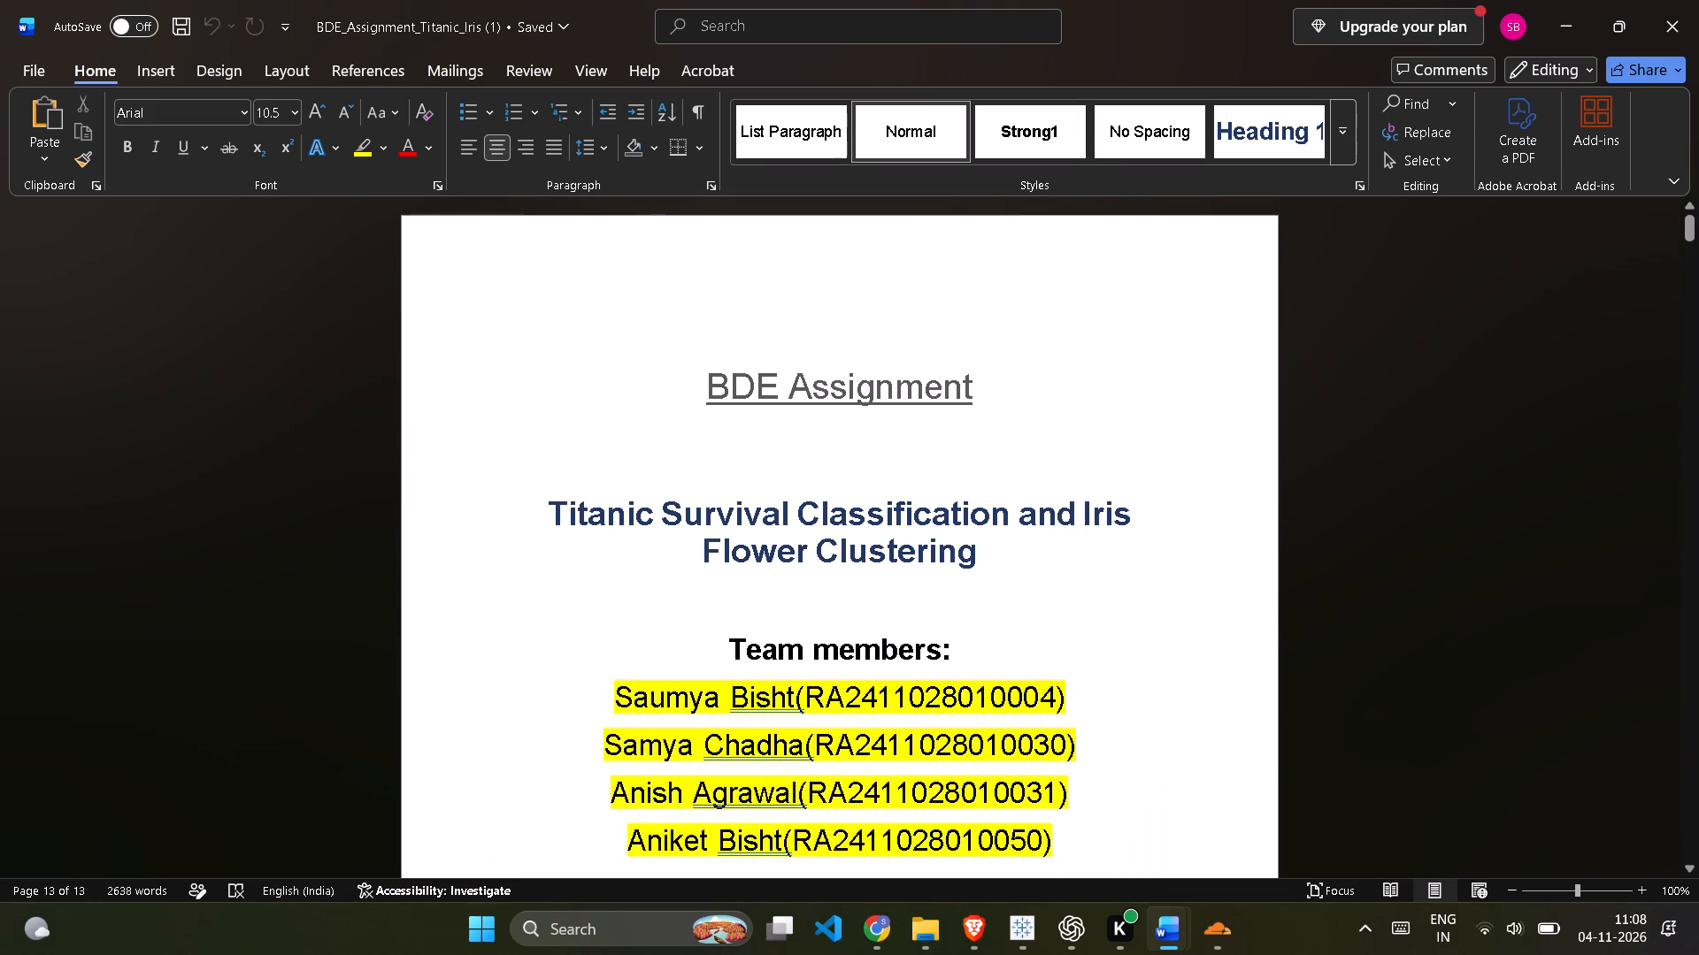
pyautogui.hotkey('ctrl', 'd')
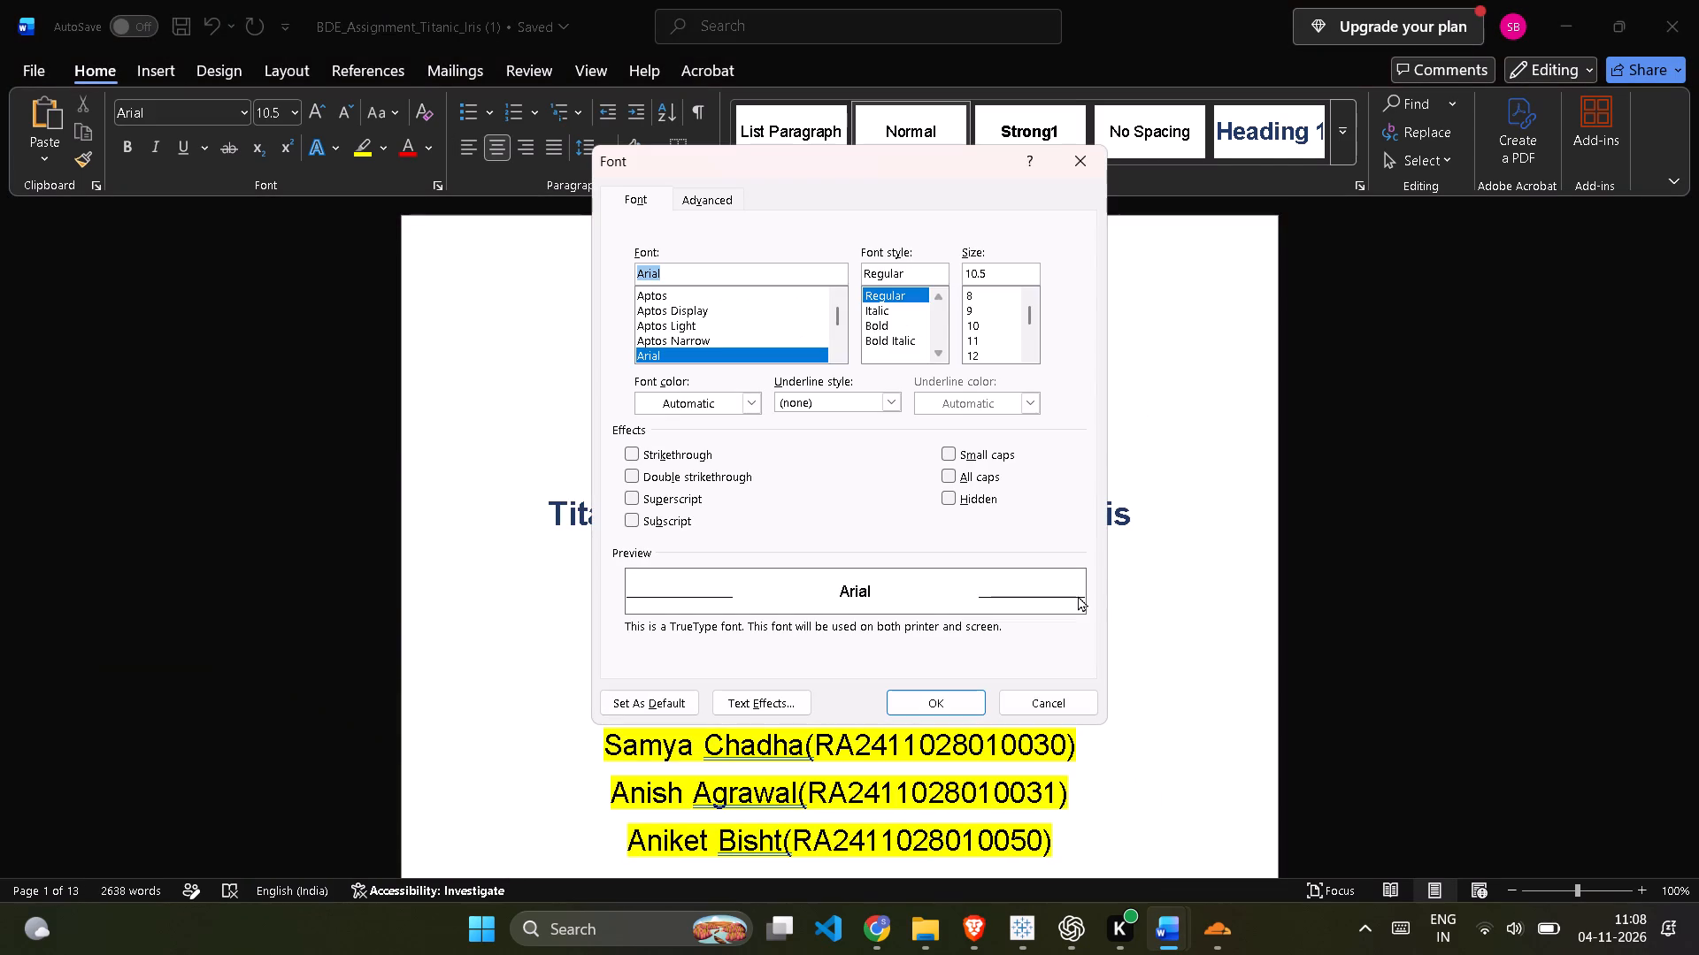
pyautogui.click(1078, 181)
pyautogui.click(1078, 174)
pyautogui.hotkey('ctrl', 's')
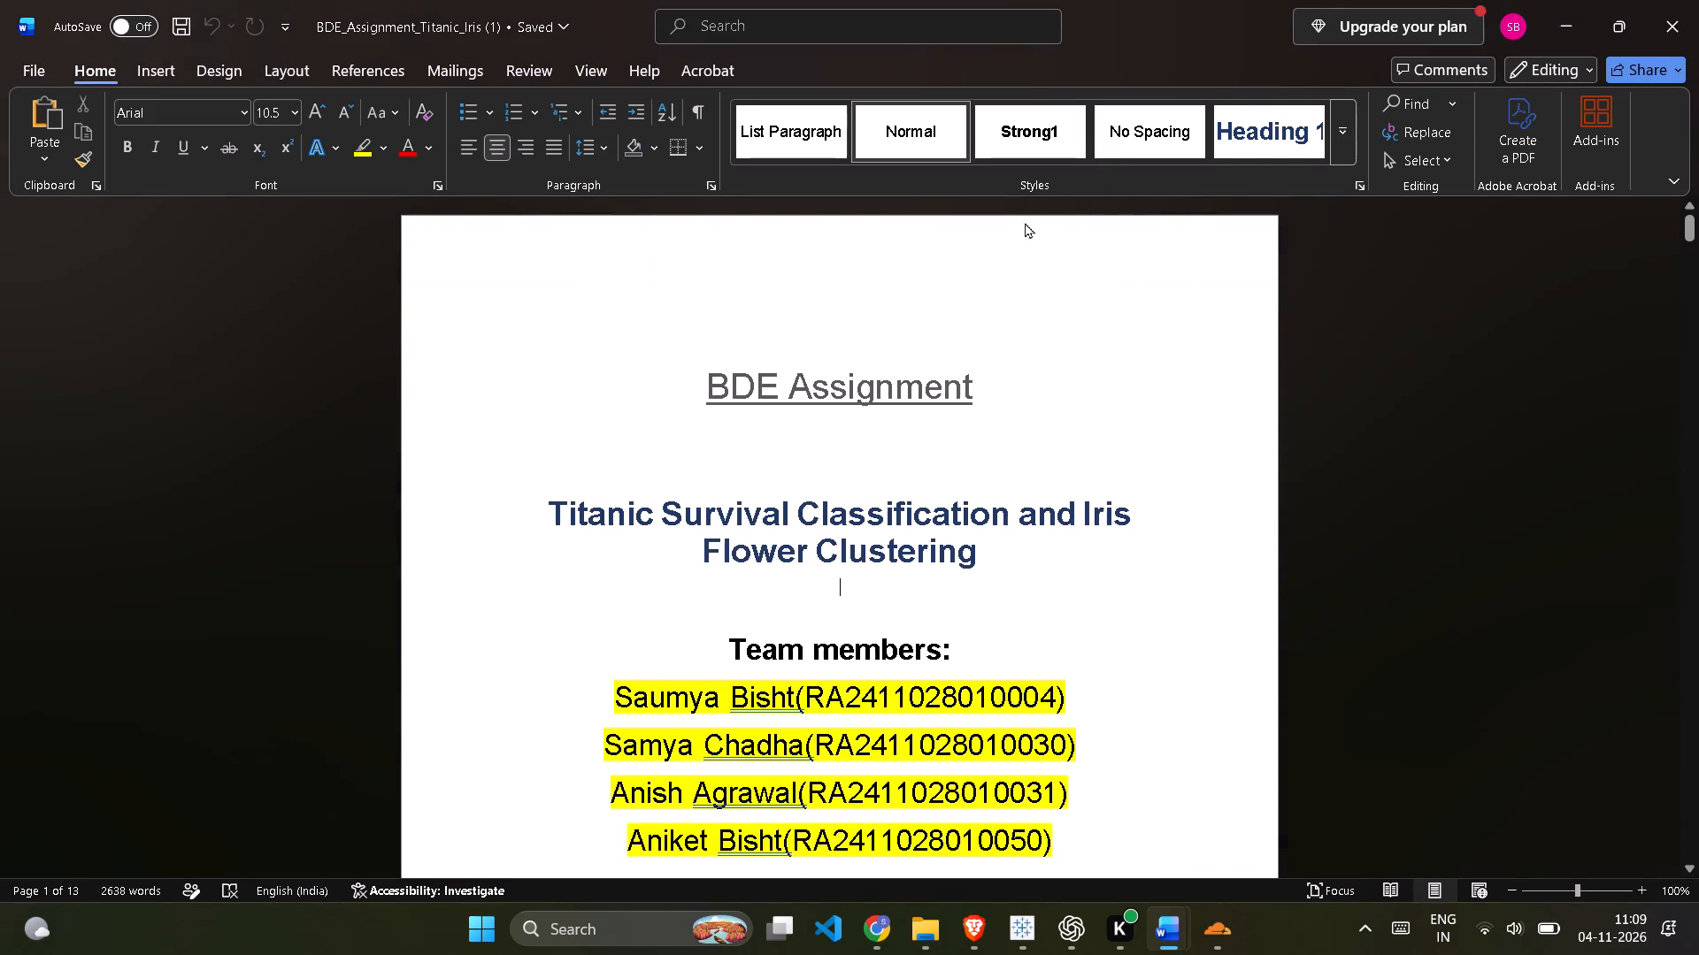
# Enter "Team-12" on the blank line between the BDE Assignment heading and the Titanic and Iris title.
pyautogui.click(821, 440)
pyautogui.press('r')
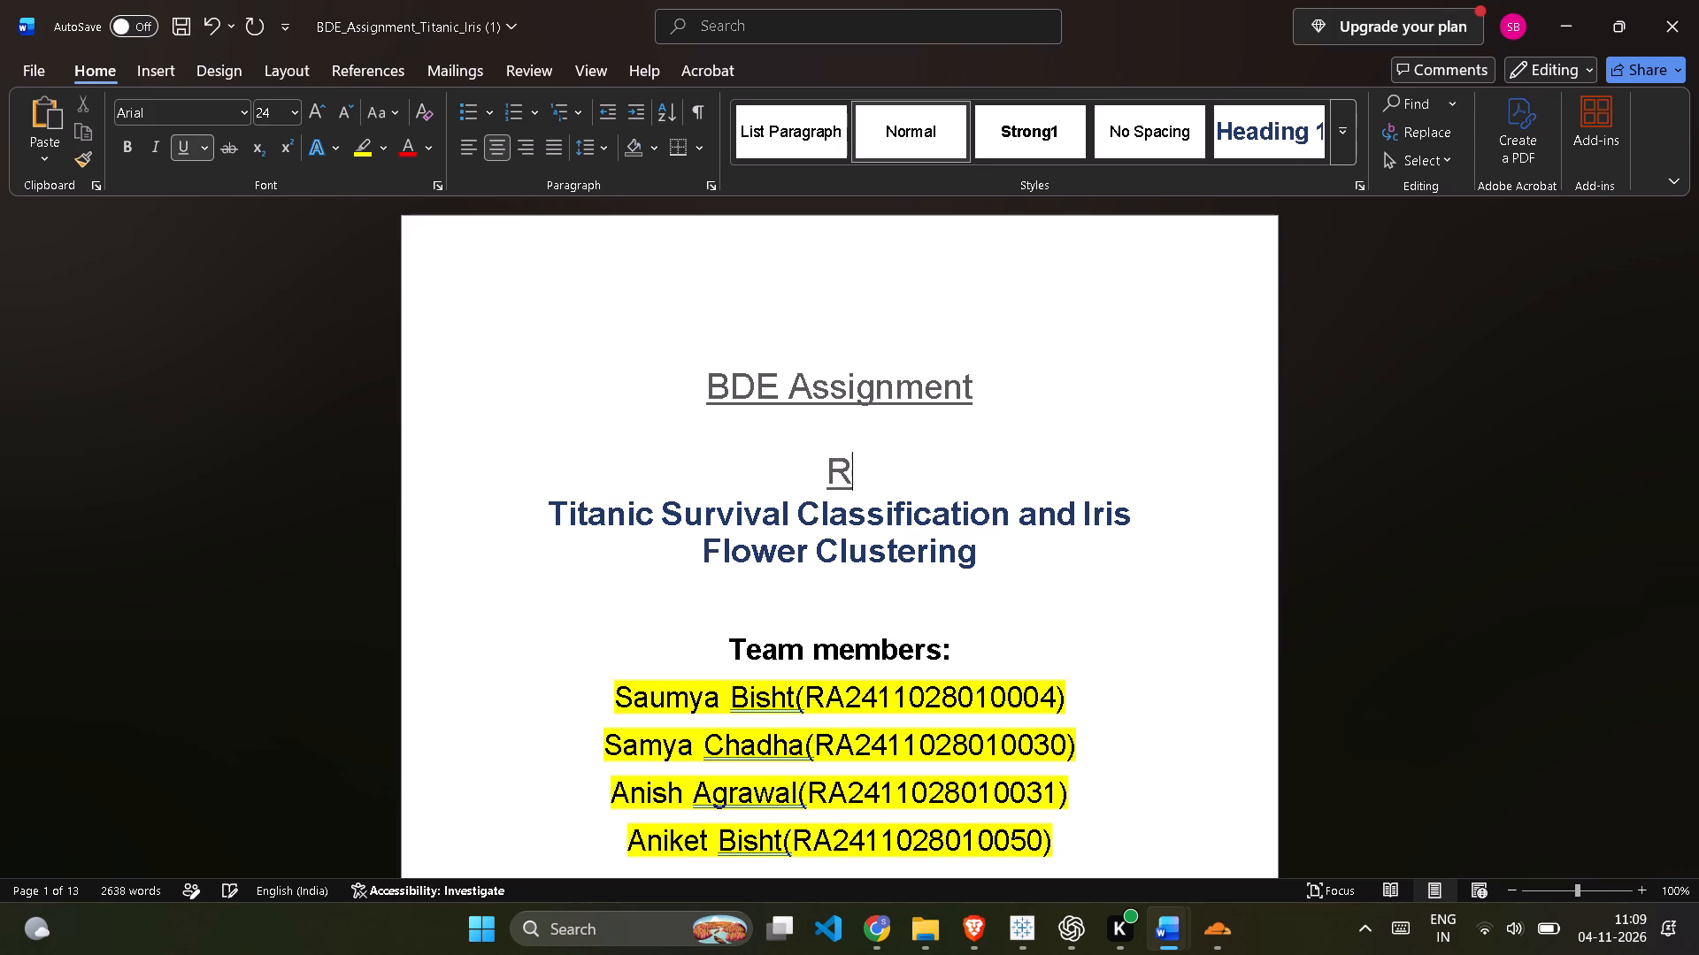
pyautogui.press('BackSpace')
pyautogui.press('BackSpace')
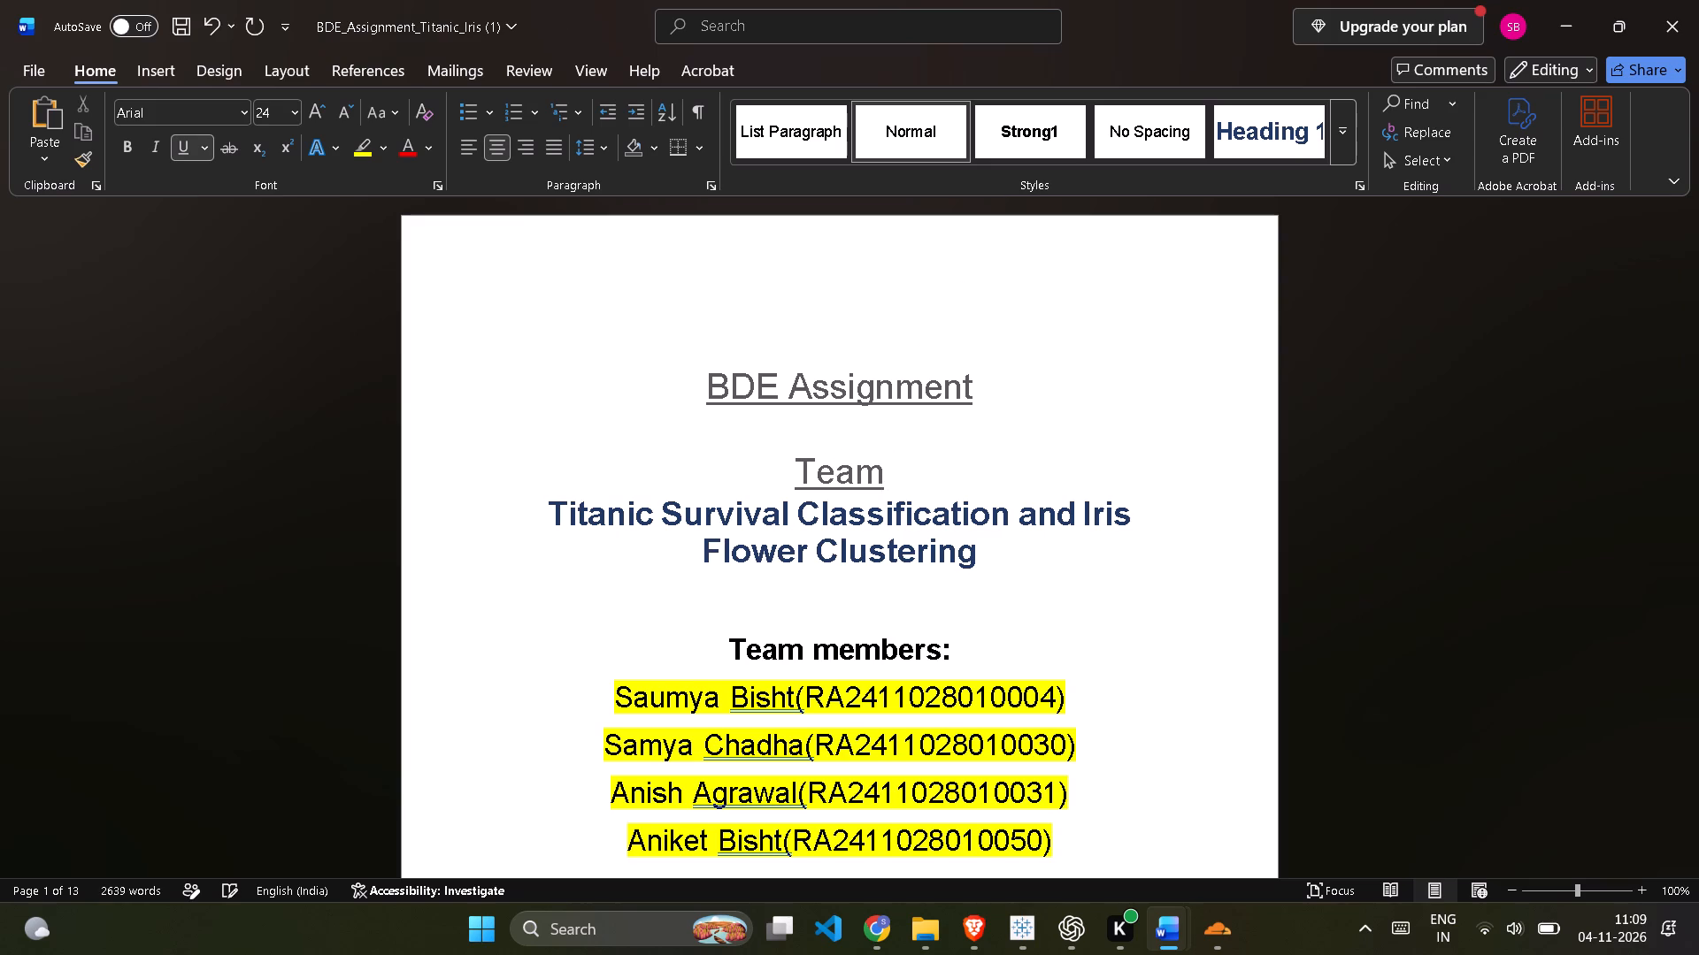
pyautogui.write('-13')
pyautogui.press('BackSpace')
pyautogui.press('2')
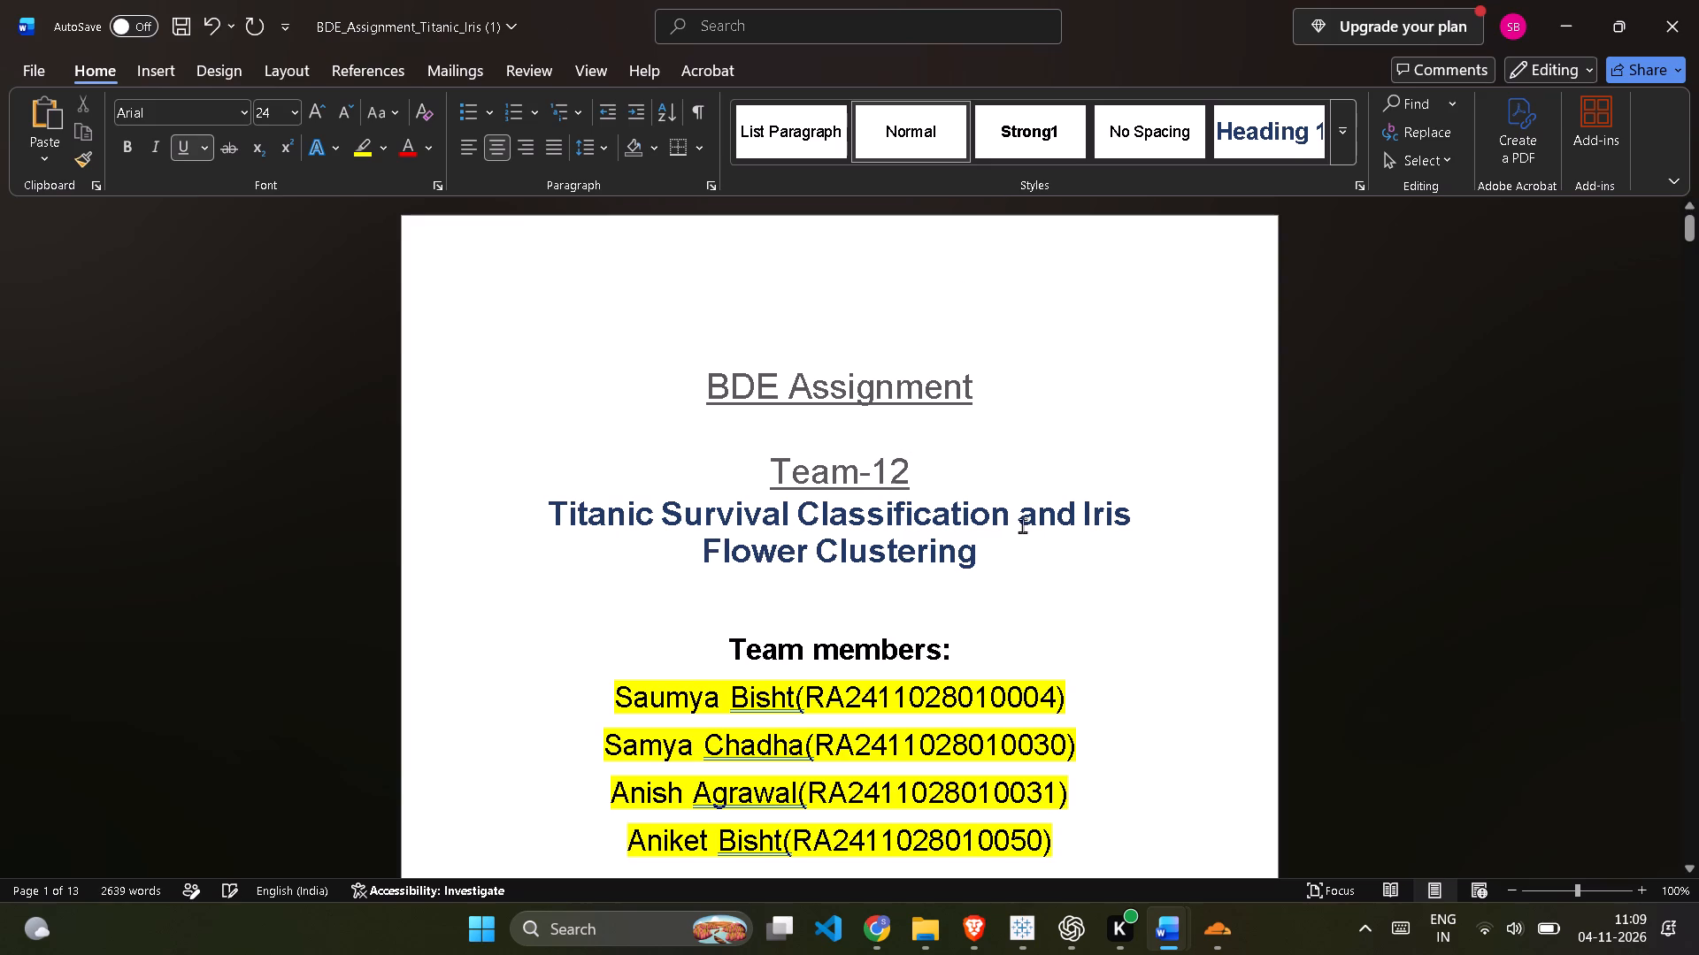
# Move the Team-12 line to just above "Team members:" and add blank space back between the BDE Assignment heading and the title.
pyautogui.scroll(-1, 1022, 527)
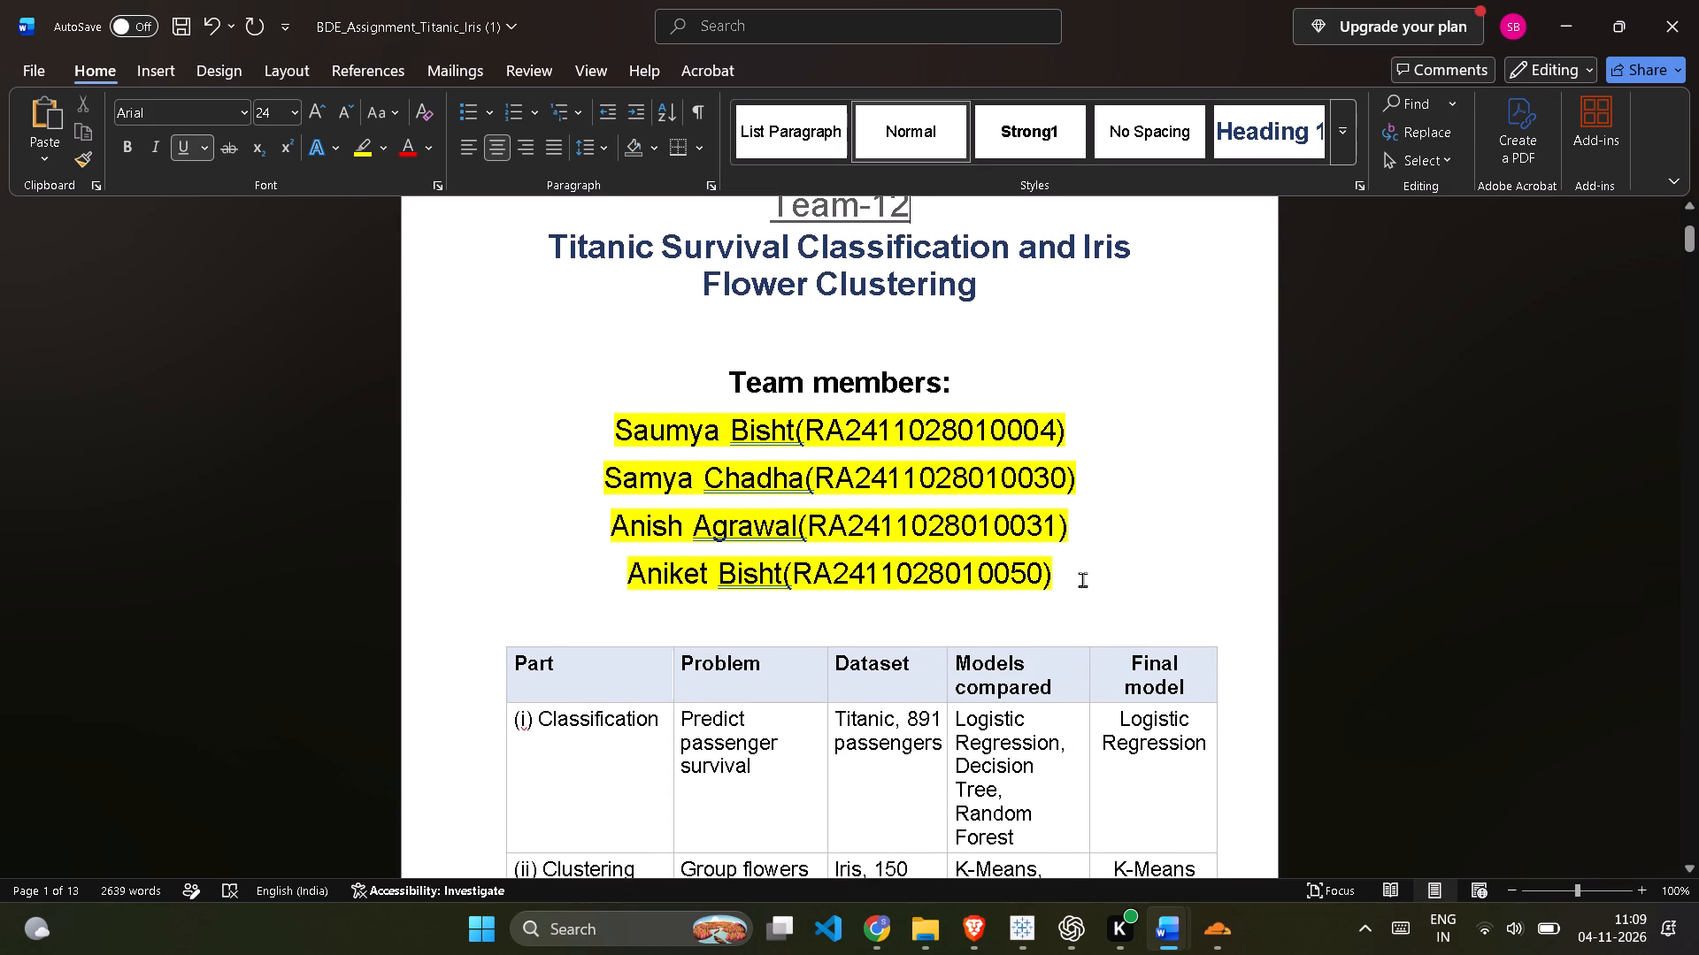
pyautogui.scroll(1, 1082, 579)
pyautogui.moveTo(926, 320); pyautogui.dragTo(814, 315)
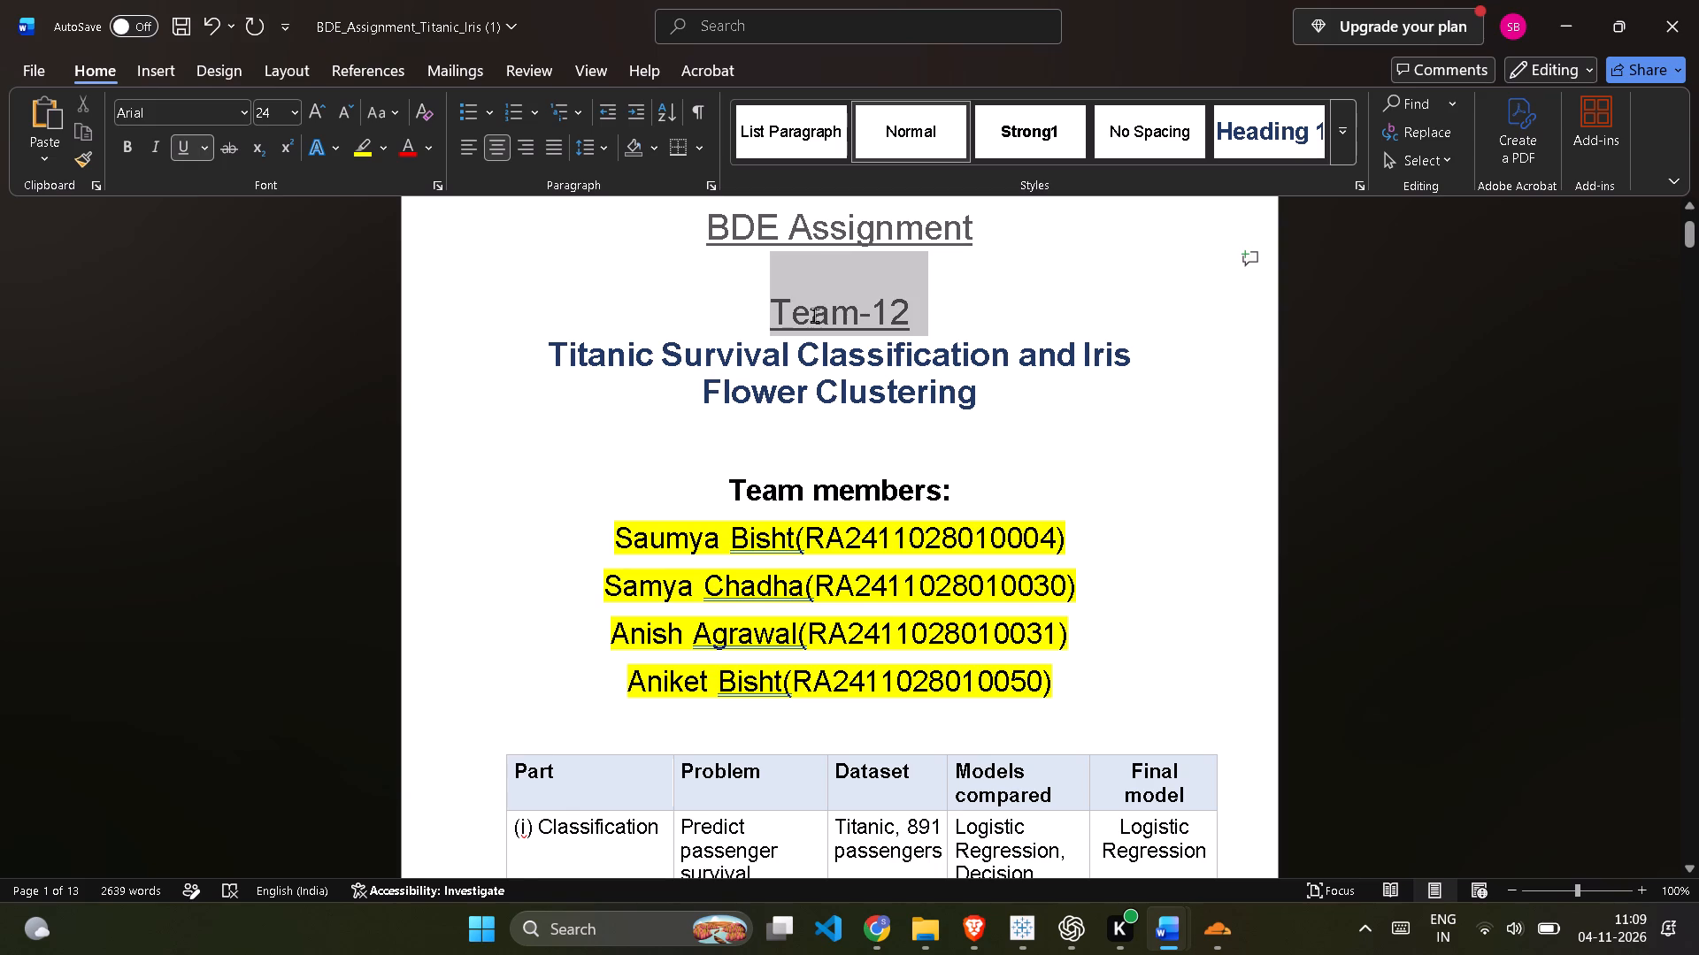
pyautogui.moveTo(814, 315); pyautogui.dragTo(818, 315)
pyautogui.hotkey('ctrl', 'x')
pyautogui.hotkey('ctrl', 'z')
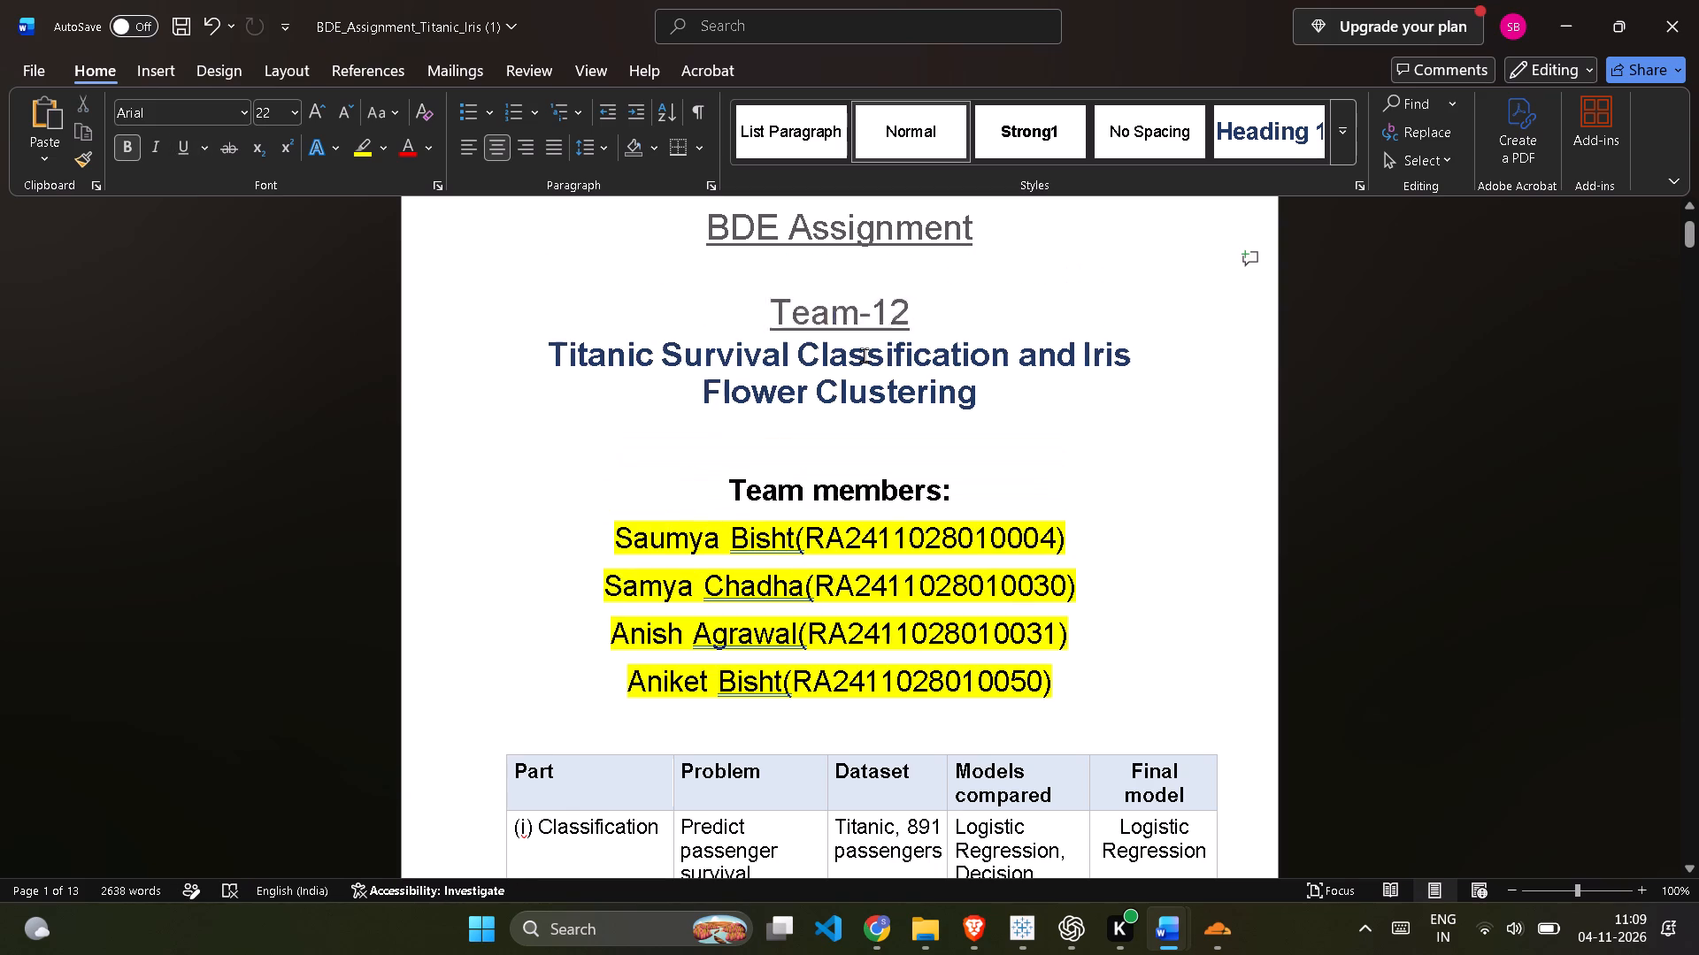
pyautogui.hotkey('ctrl', 'x')
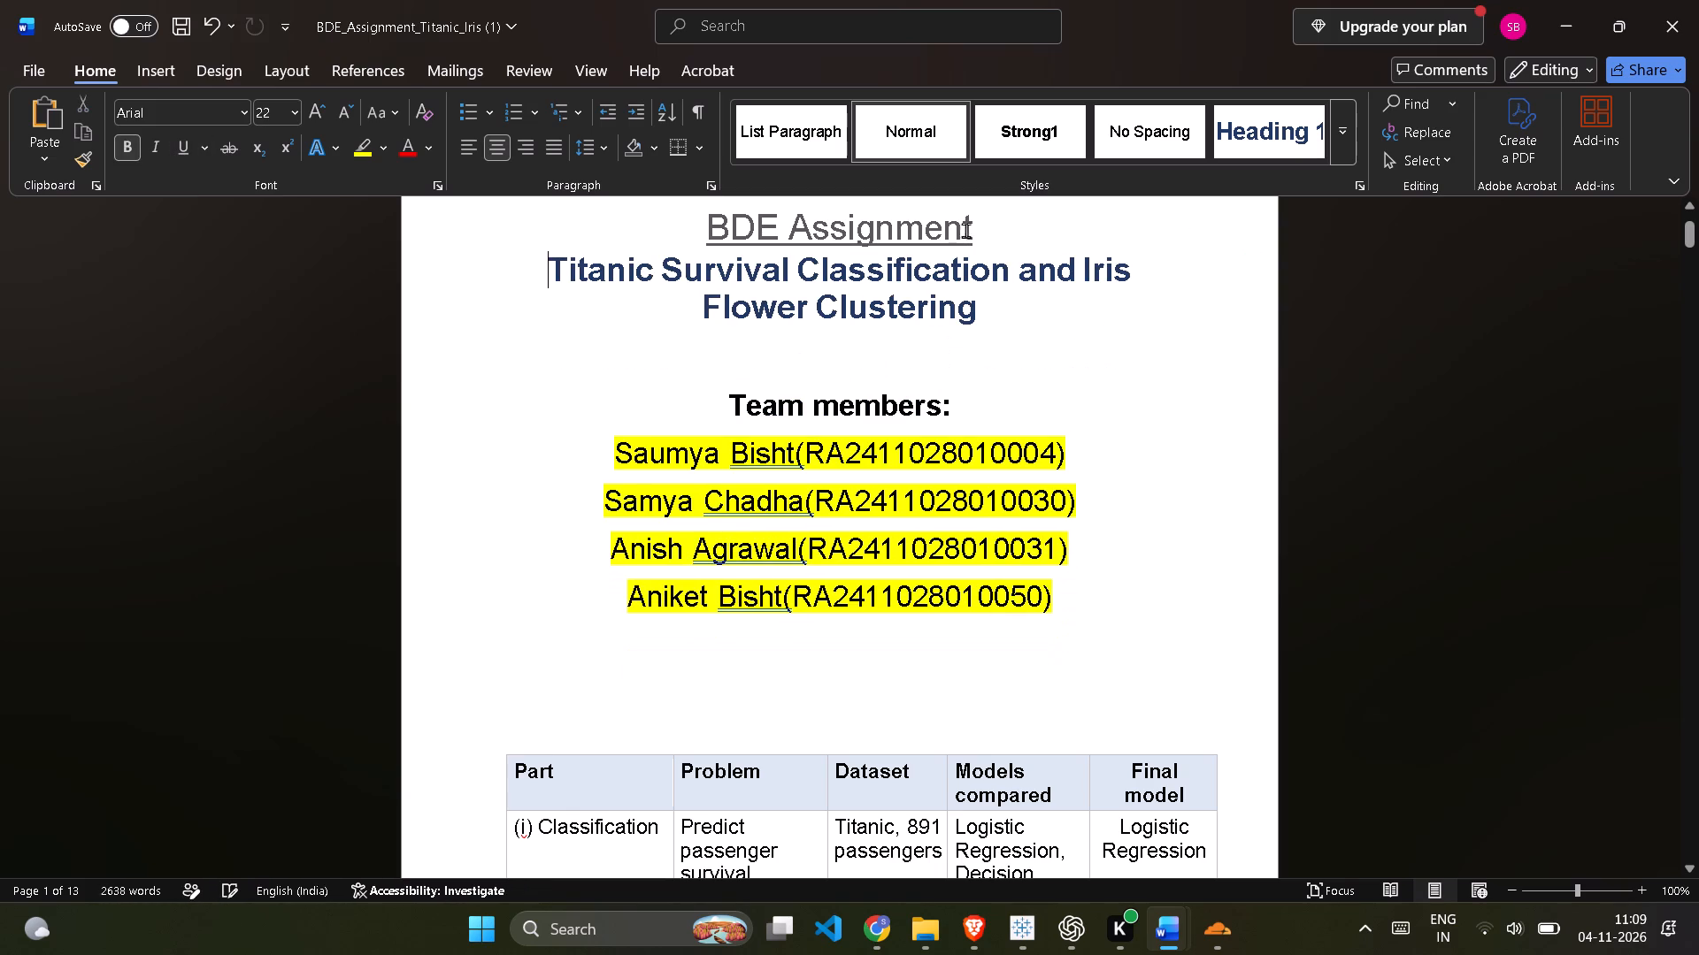
pyautogui.click(993, 222)
pyautogui.press('Return')
pyautogui.click(879, 453)
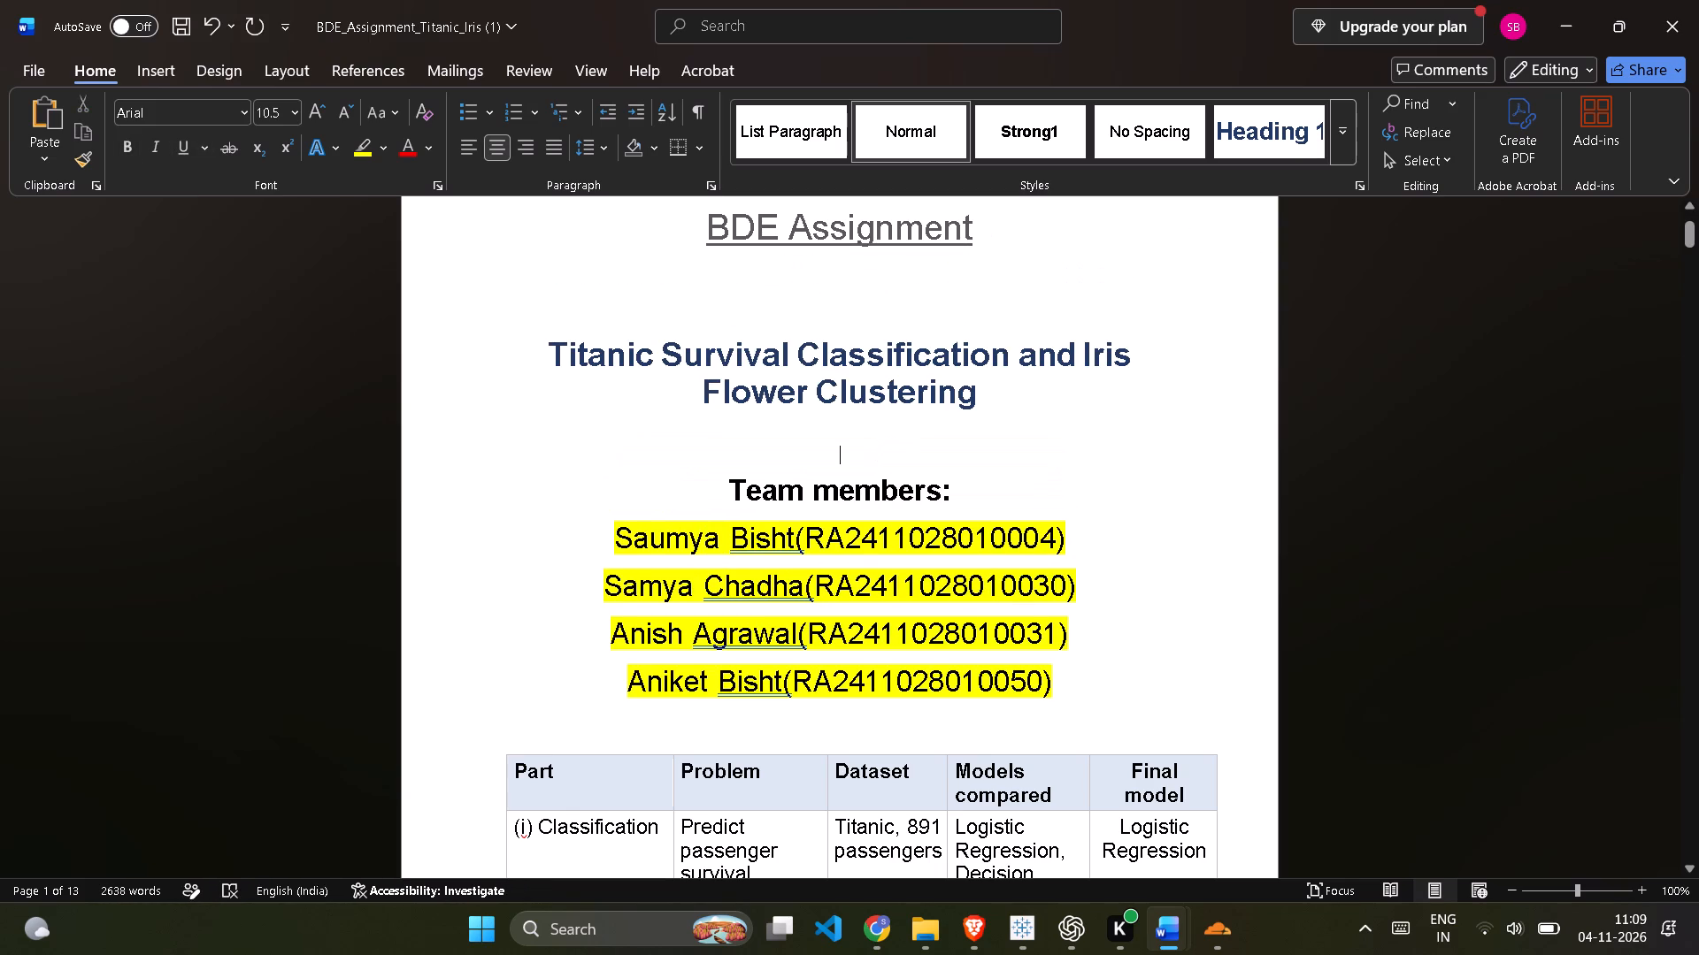
pyautogui.hotkey('ctrl', 'v')
pyautogui.press('BackSpace')
pyautogui.press('BackSpace')
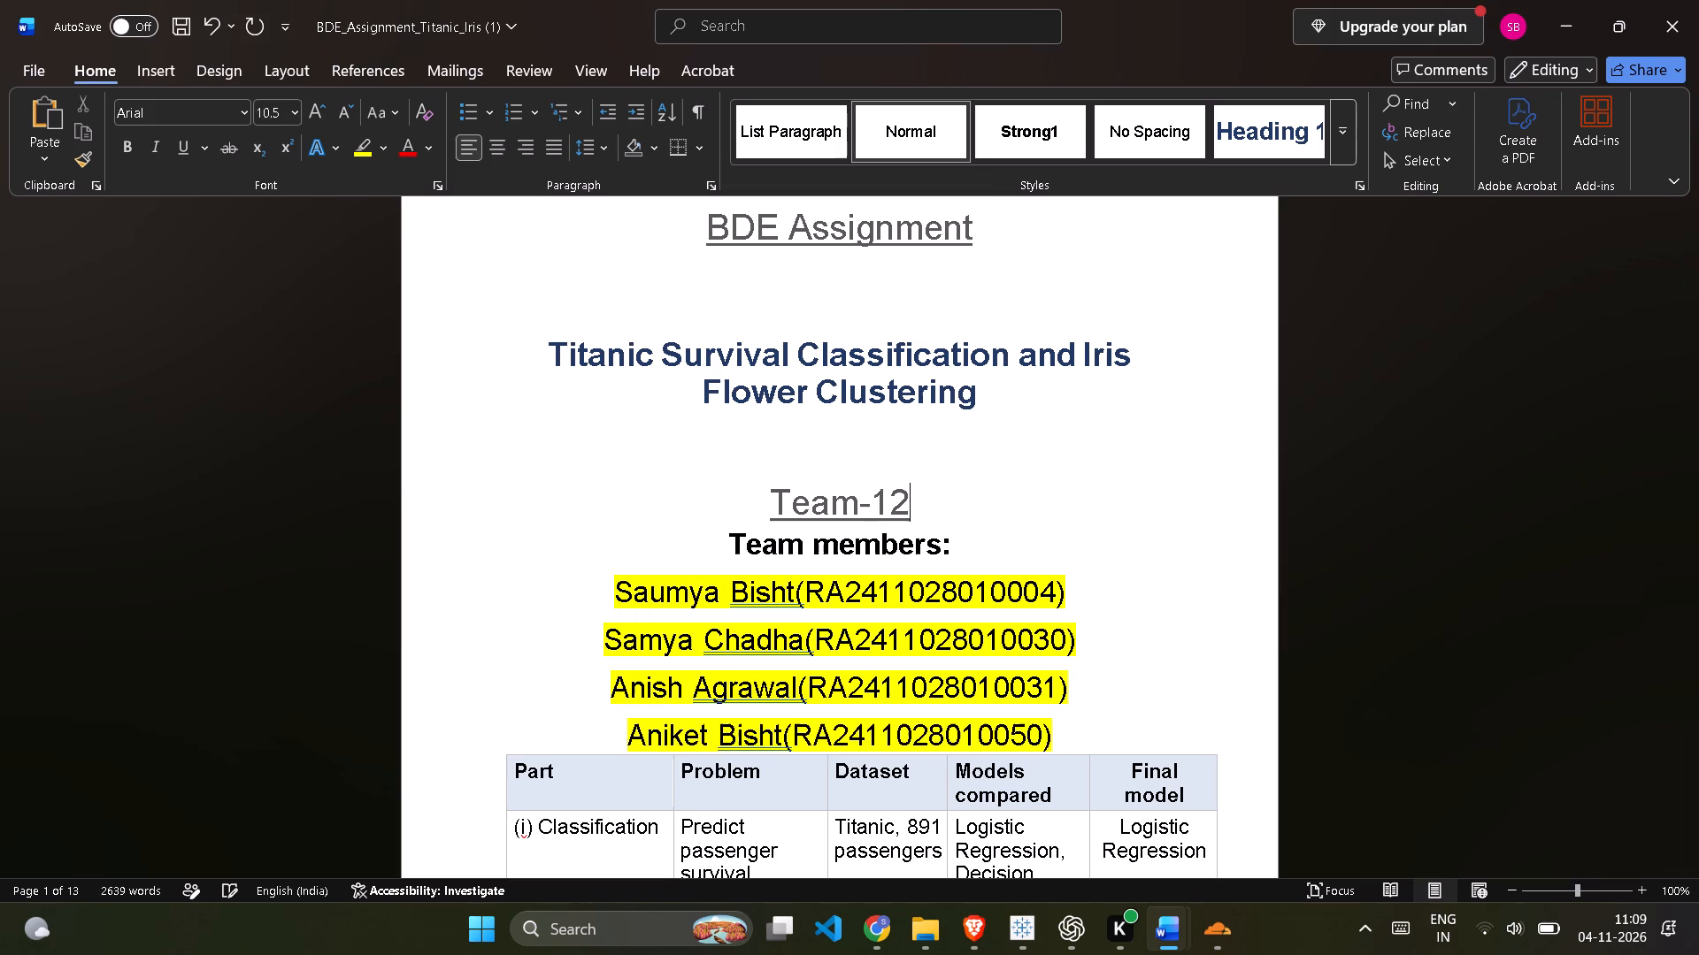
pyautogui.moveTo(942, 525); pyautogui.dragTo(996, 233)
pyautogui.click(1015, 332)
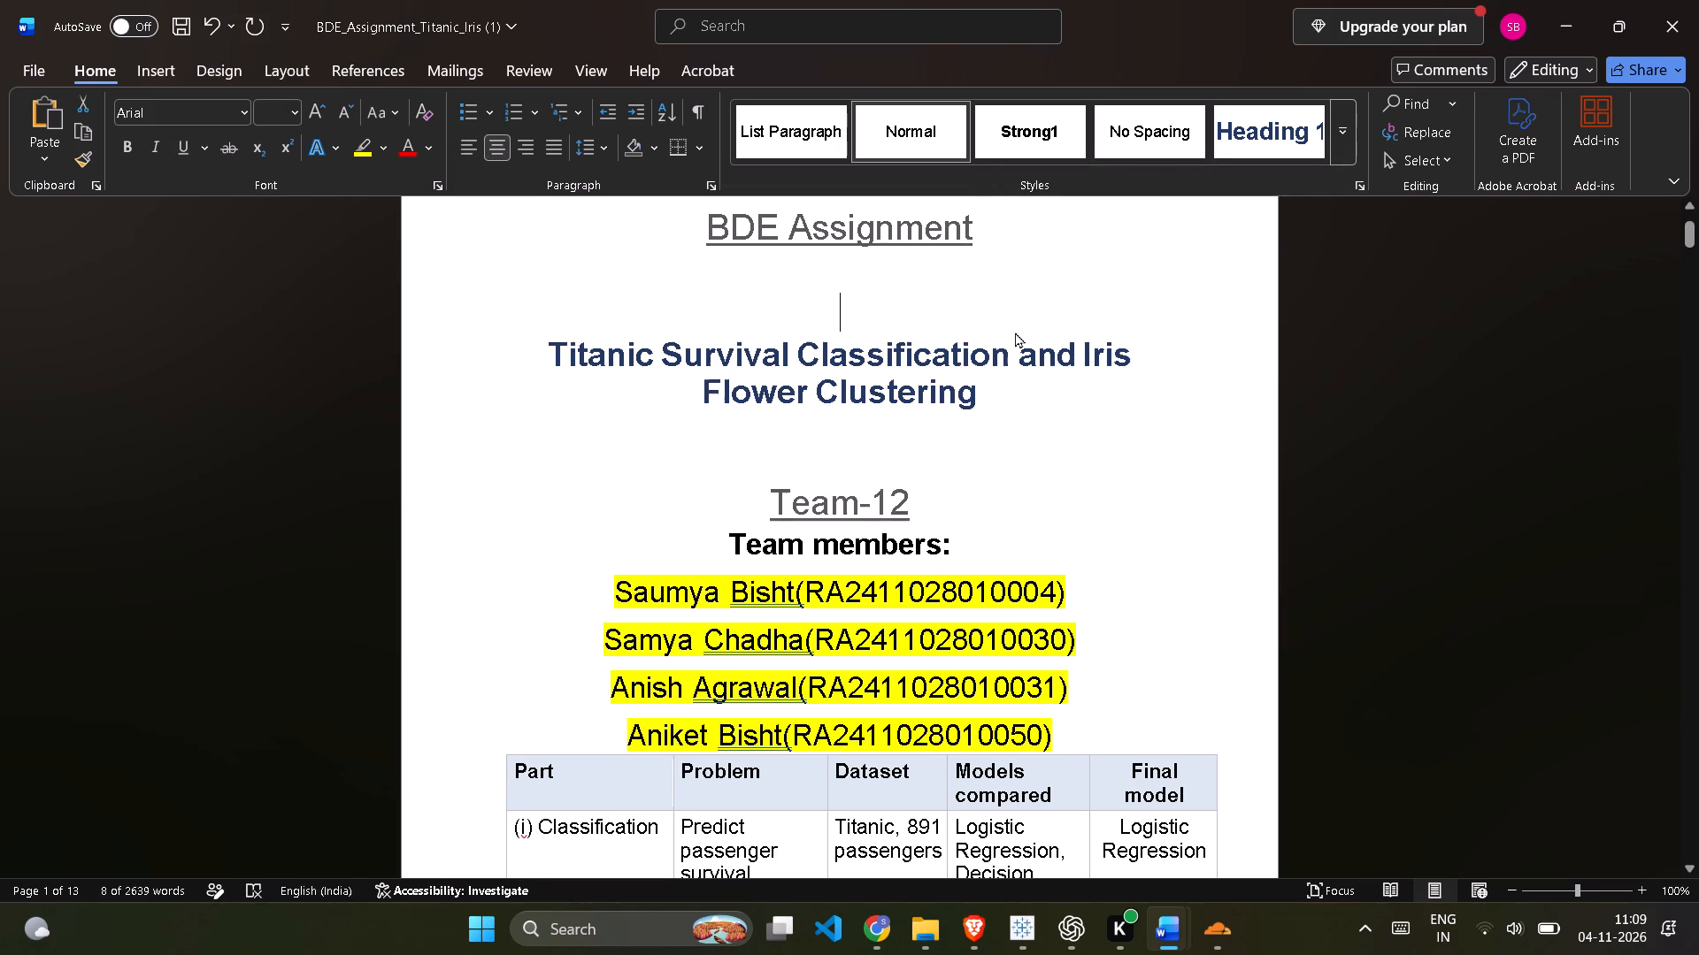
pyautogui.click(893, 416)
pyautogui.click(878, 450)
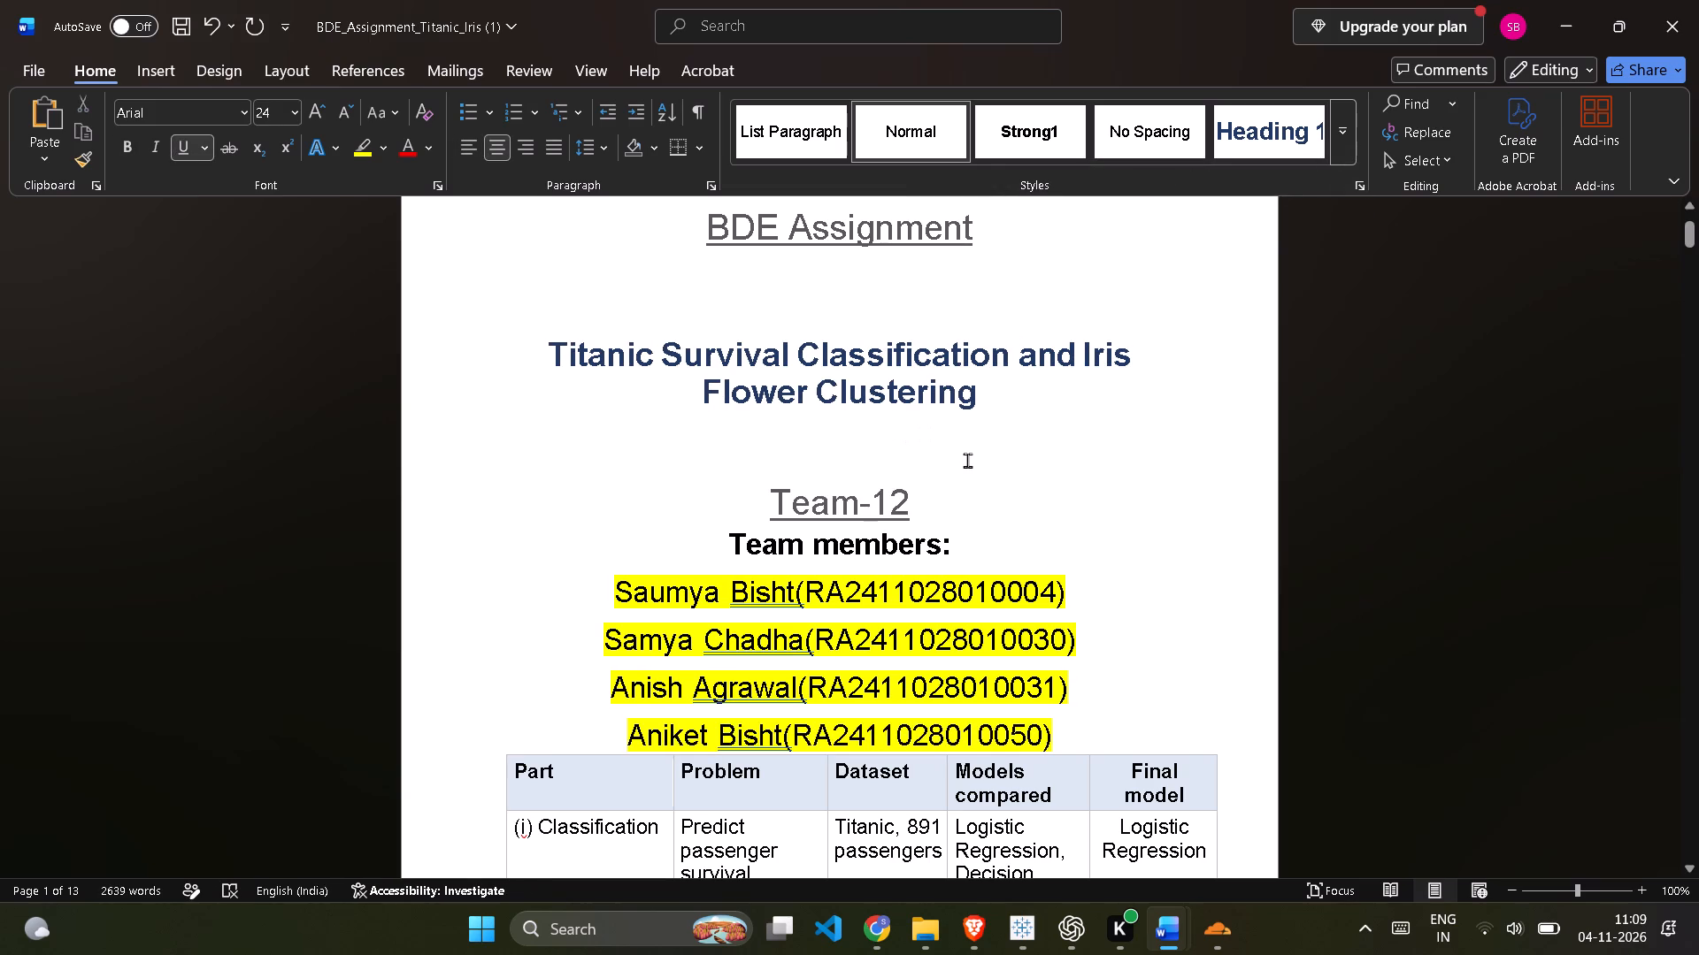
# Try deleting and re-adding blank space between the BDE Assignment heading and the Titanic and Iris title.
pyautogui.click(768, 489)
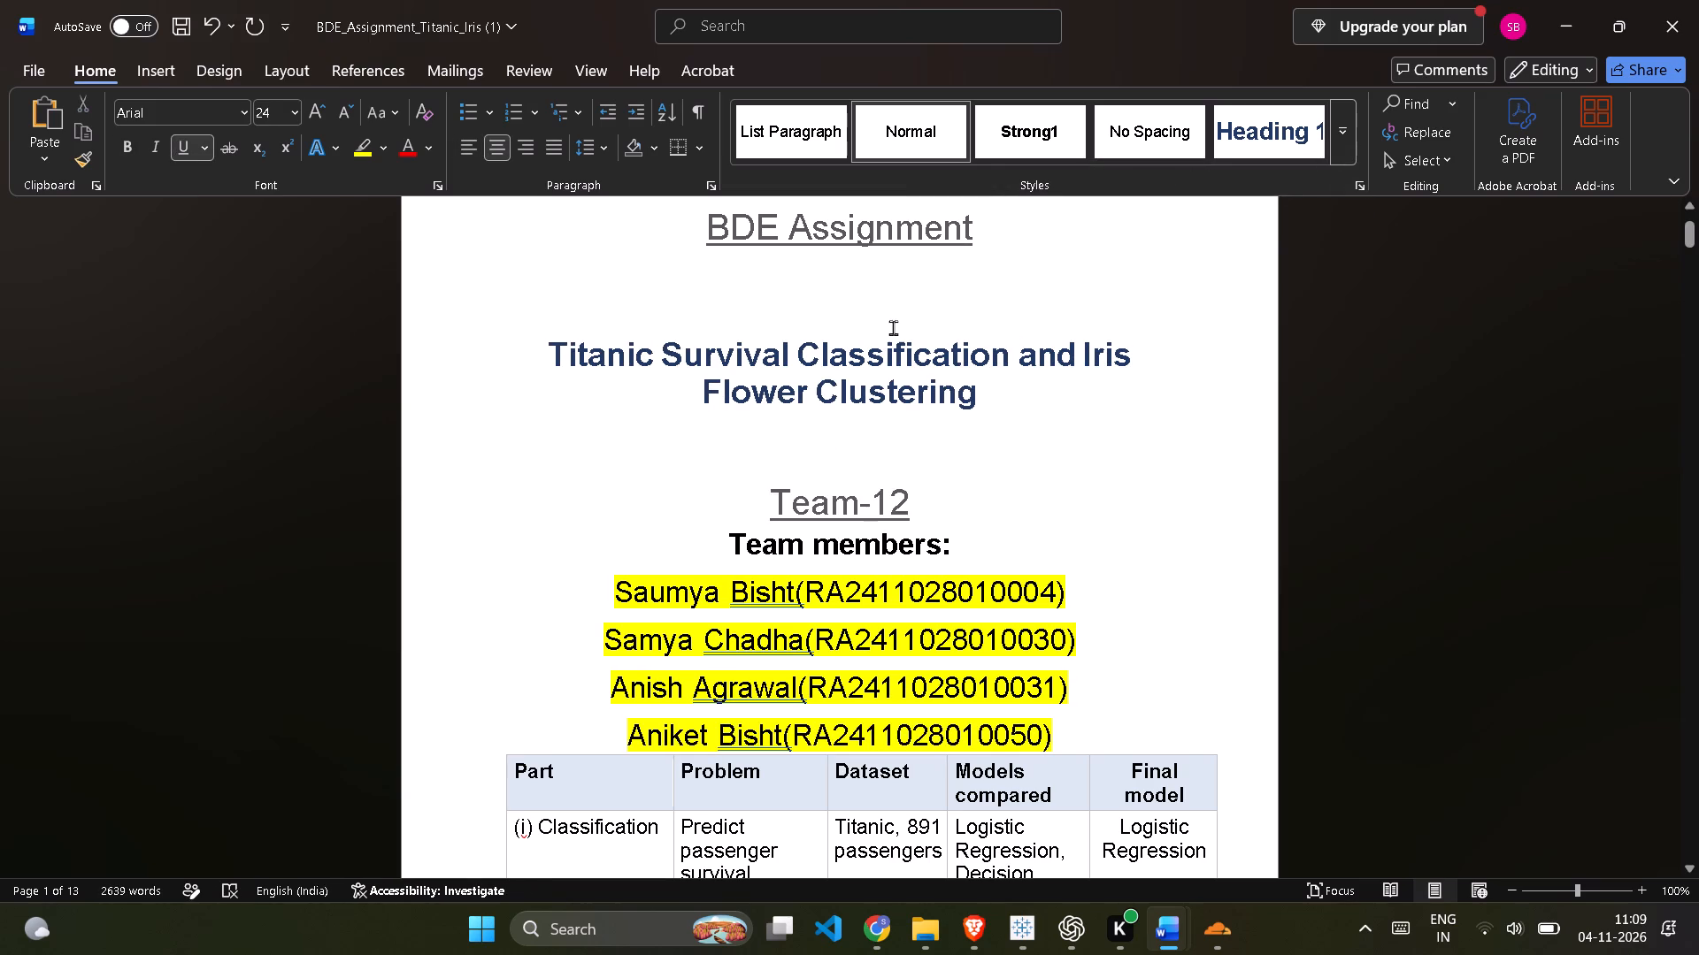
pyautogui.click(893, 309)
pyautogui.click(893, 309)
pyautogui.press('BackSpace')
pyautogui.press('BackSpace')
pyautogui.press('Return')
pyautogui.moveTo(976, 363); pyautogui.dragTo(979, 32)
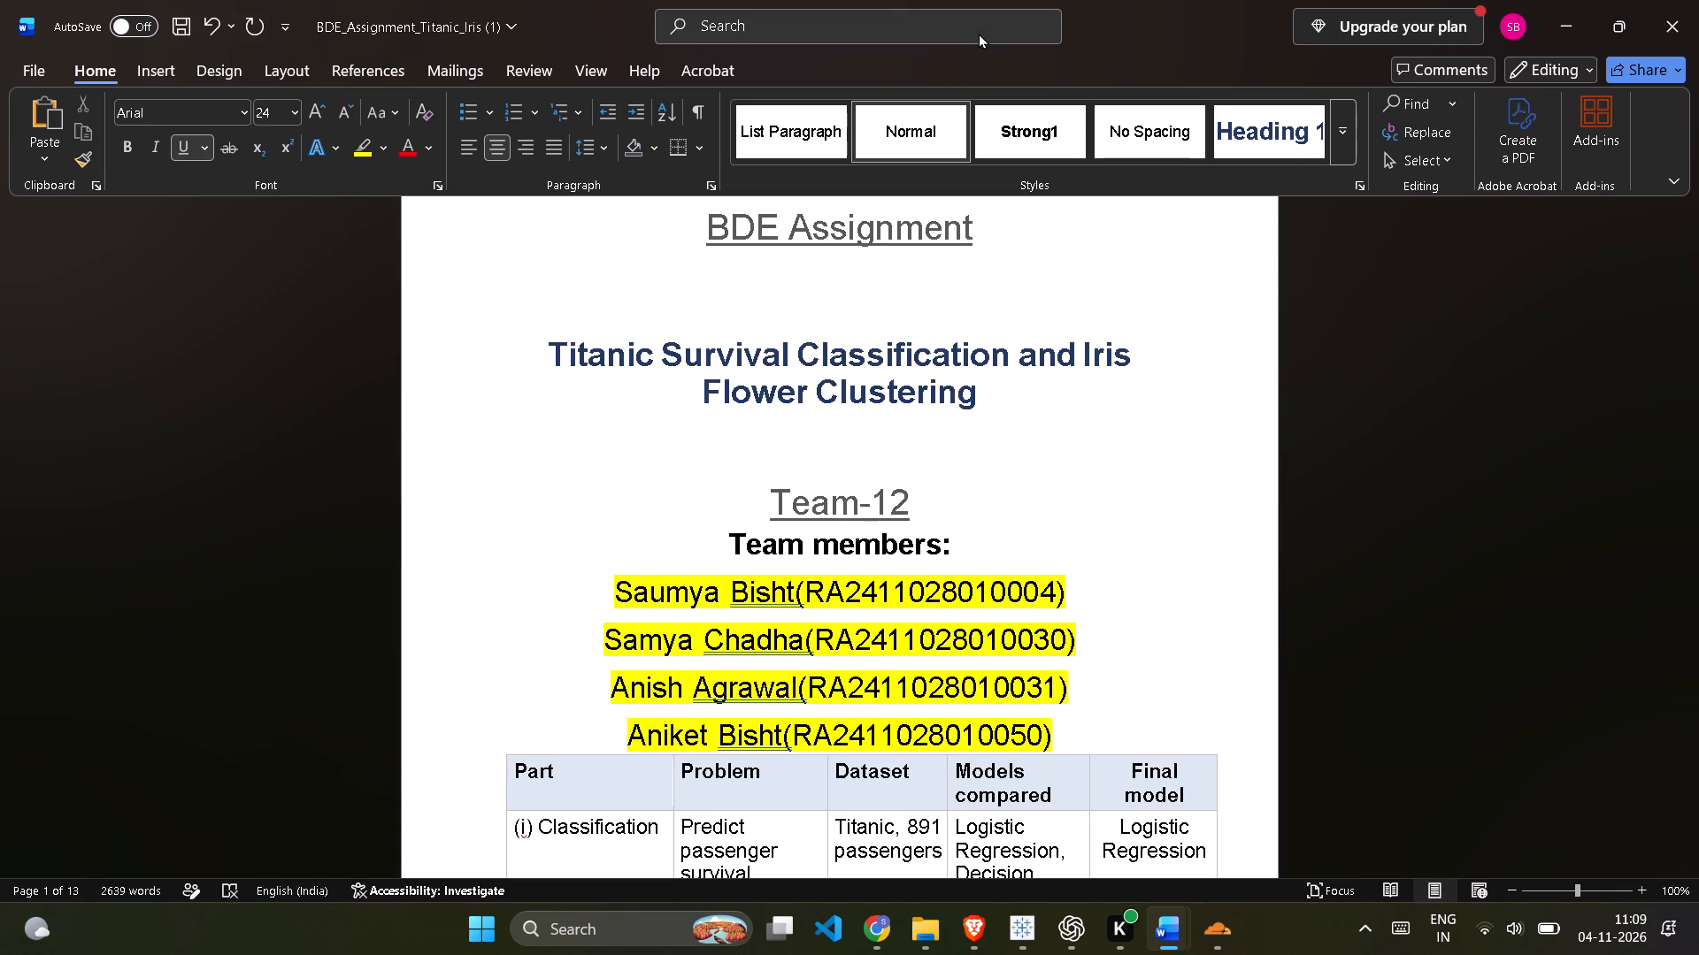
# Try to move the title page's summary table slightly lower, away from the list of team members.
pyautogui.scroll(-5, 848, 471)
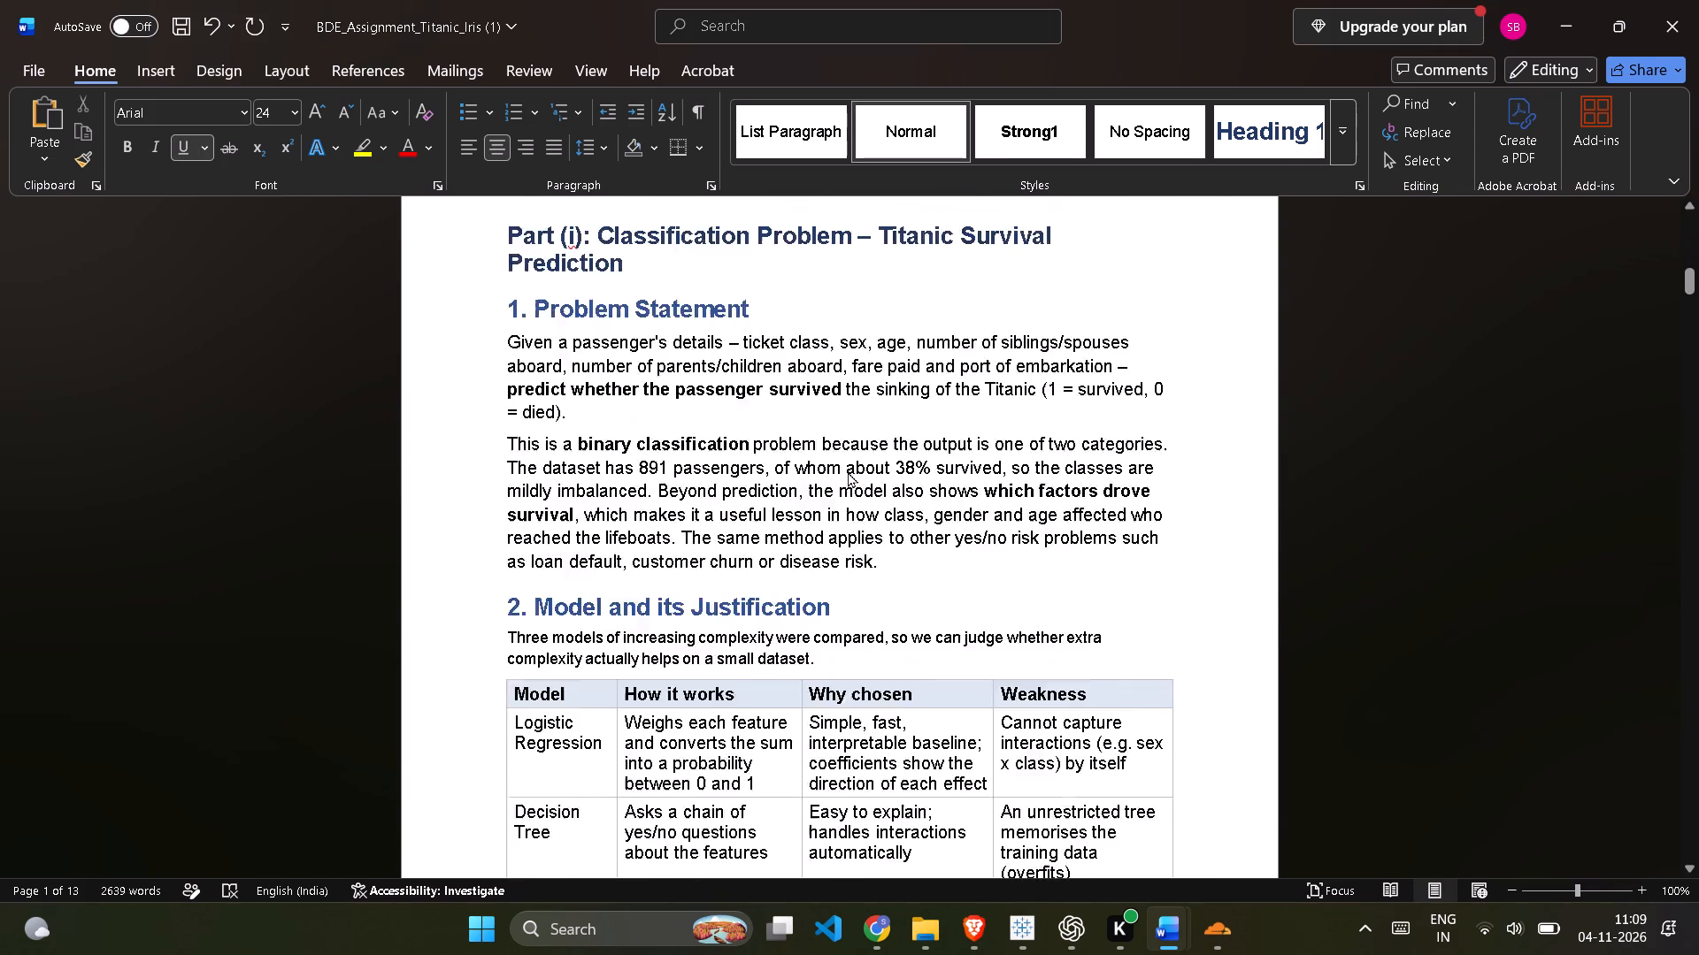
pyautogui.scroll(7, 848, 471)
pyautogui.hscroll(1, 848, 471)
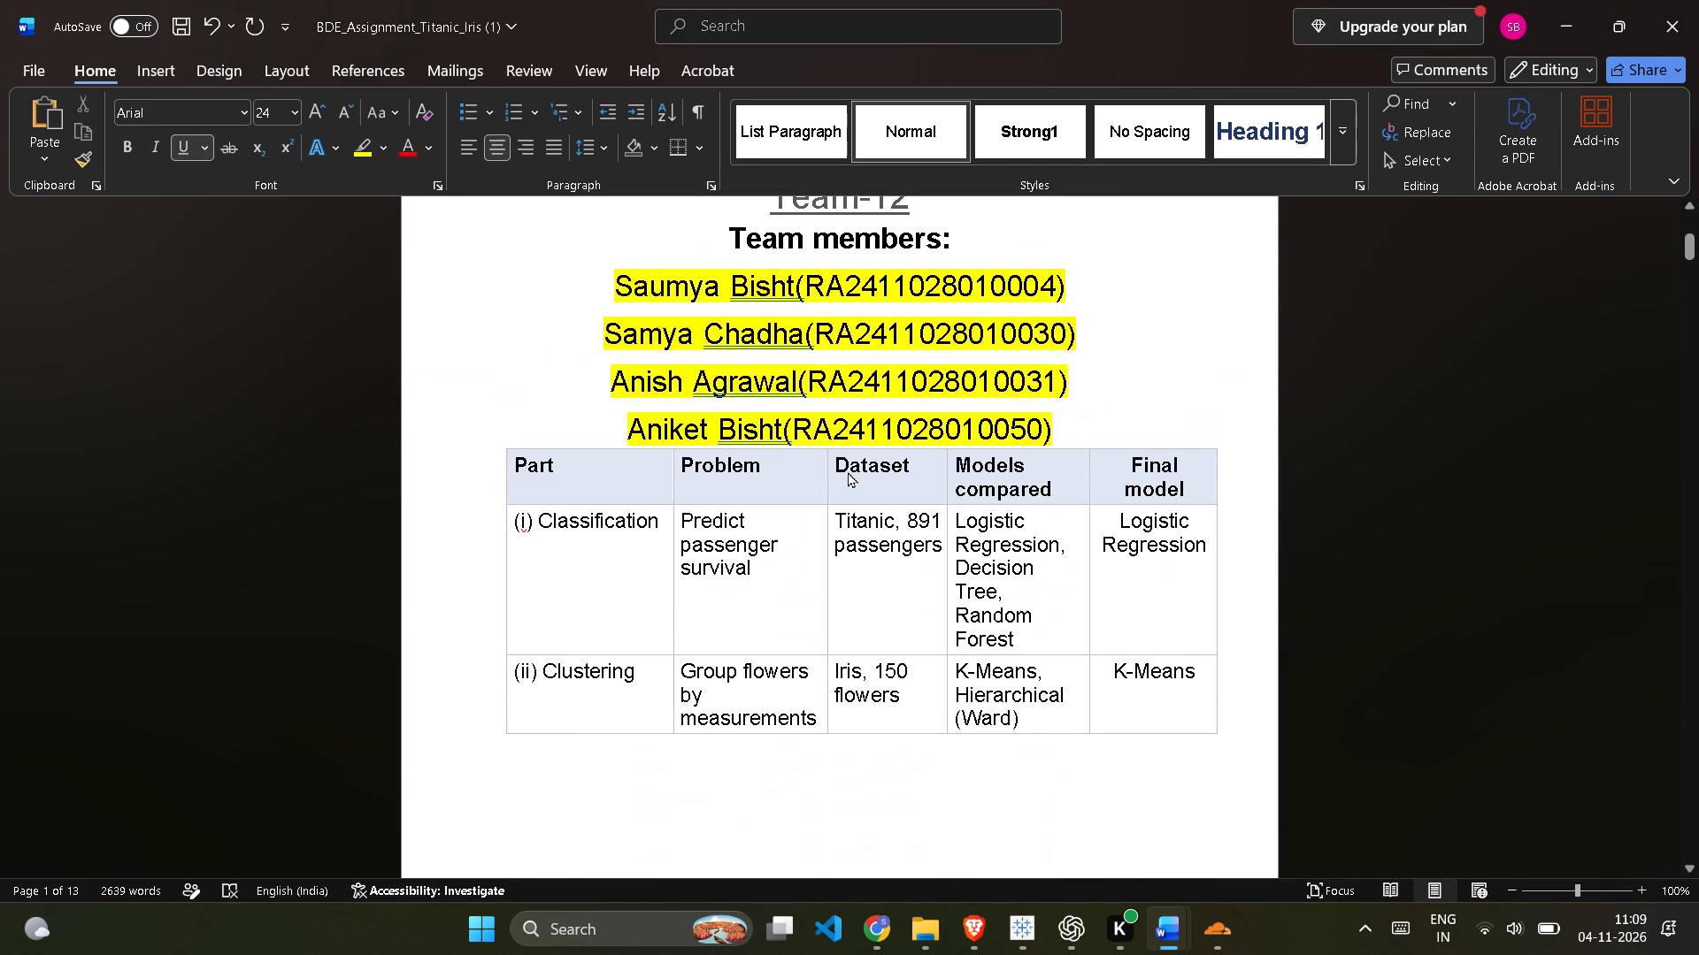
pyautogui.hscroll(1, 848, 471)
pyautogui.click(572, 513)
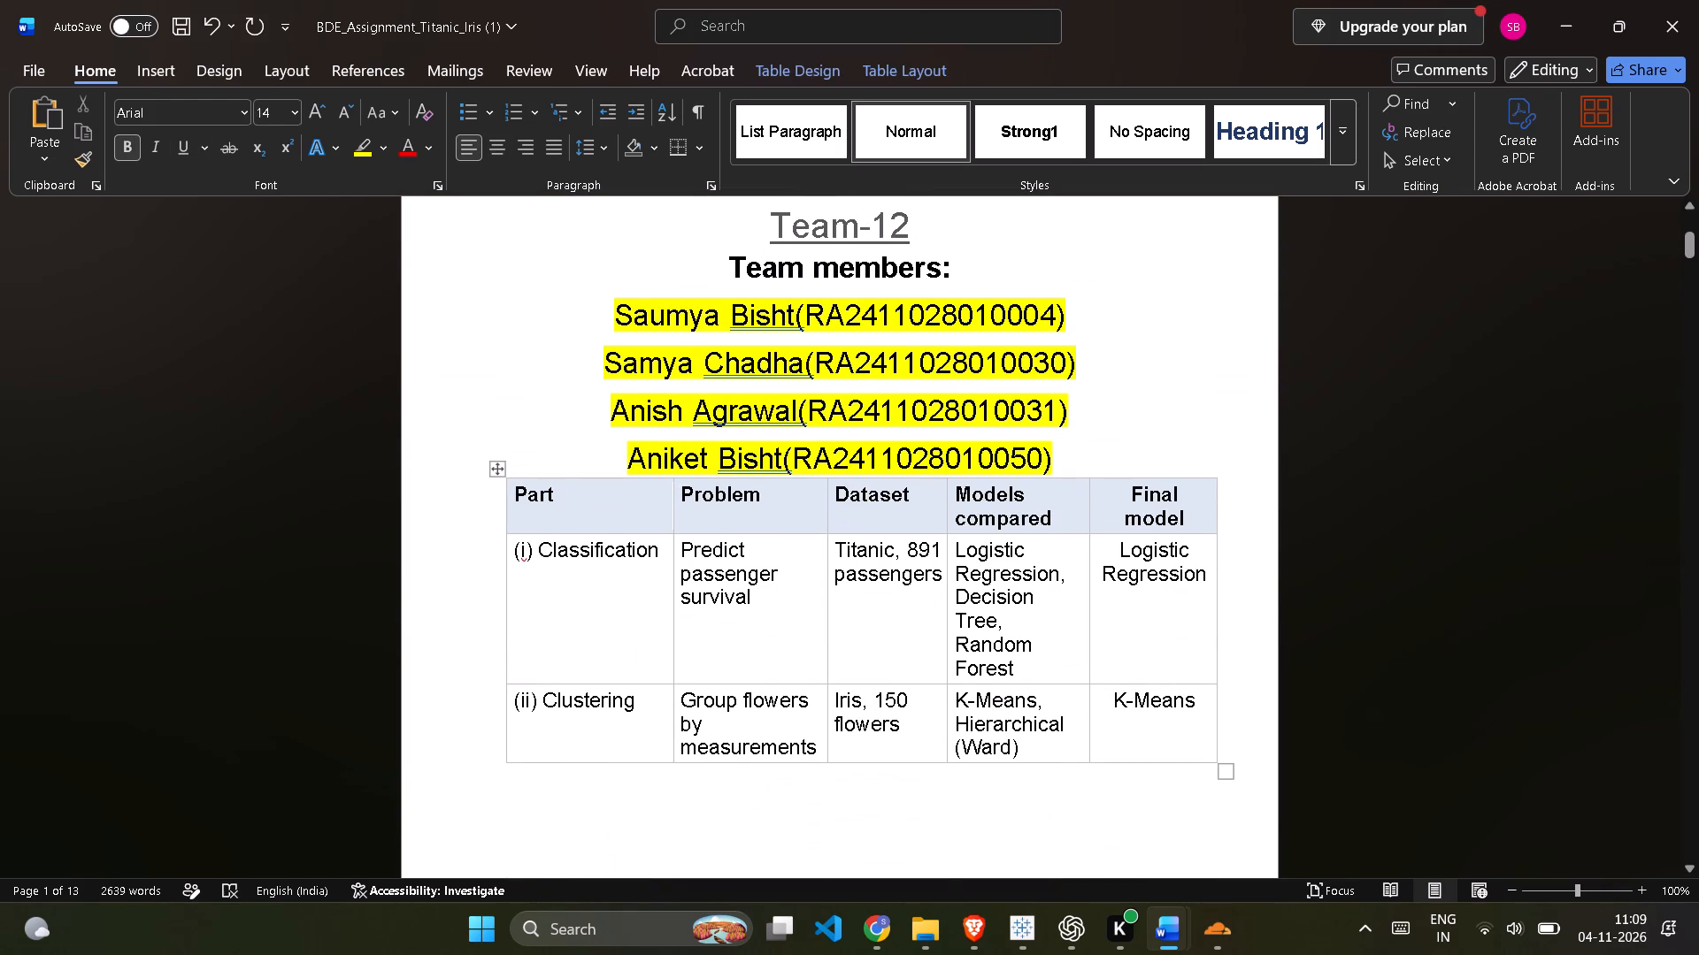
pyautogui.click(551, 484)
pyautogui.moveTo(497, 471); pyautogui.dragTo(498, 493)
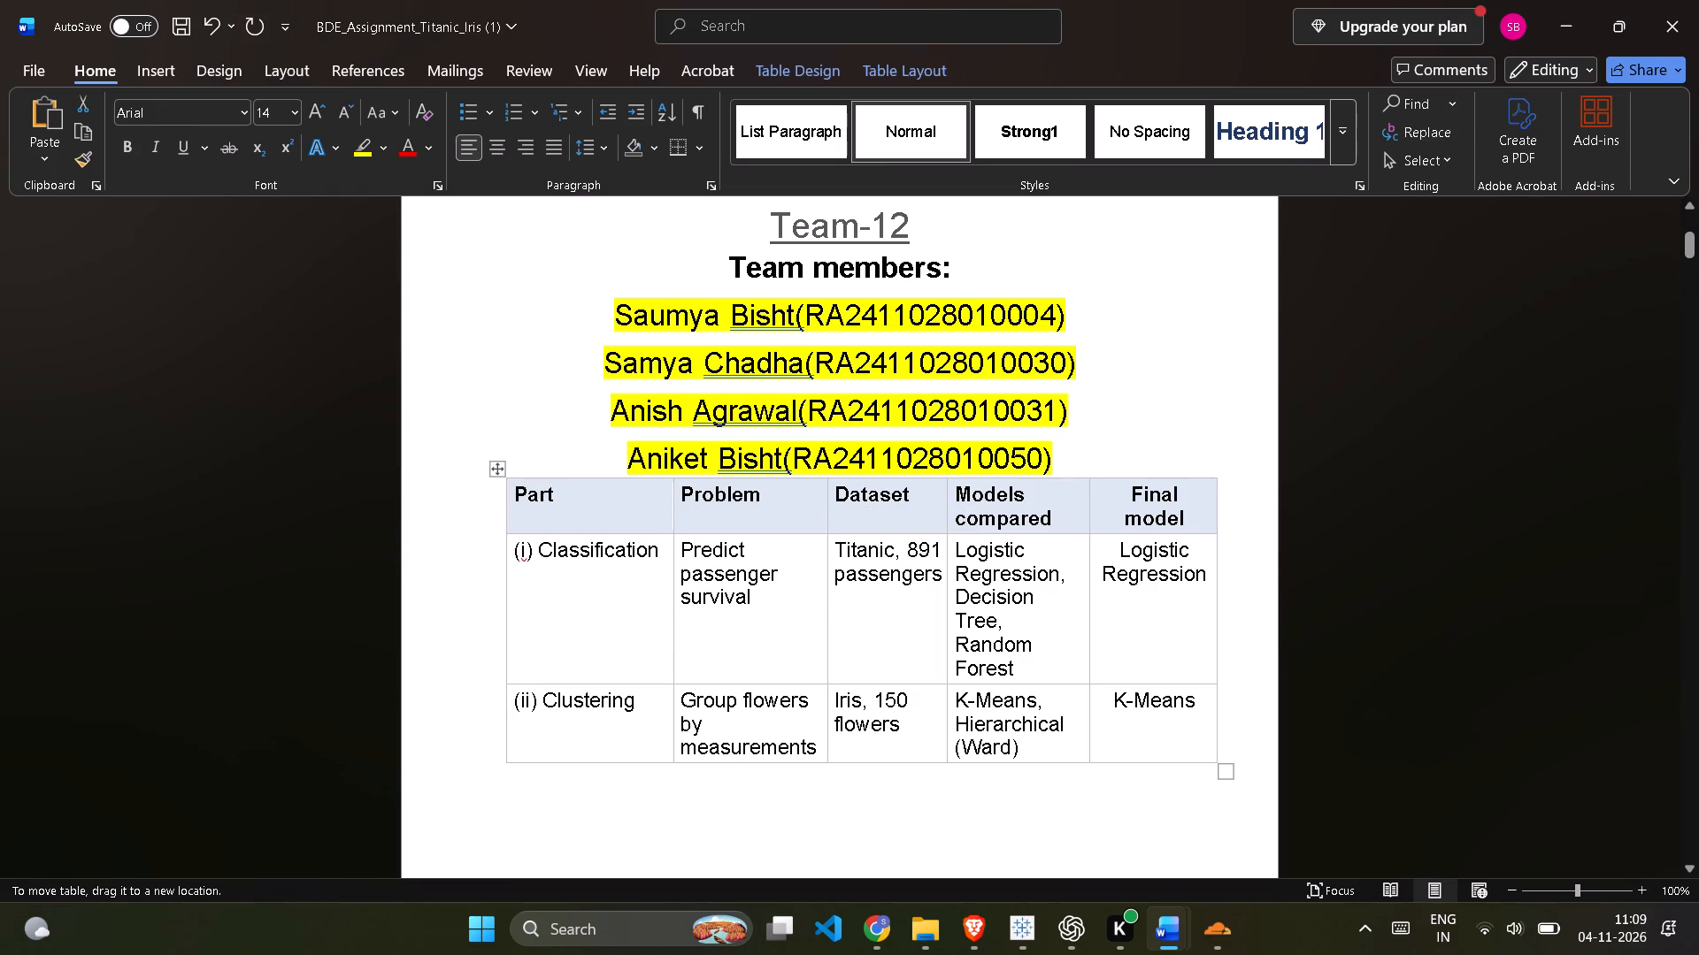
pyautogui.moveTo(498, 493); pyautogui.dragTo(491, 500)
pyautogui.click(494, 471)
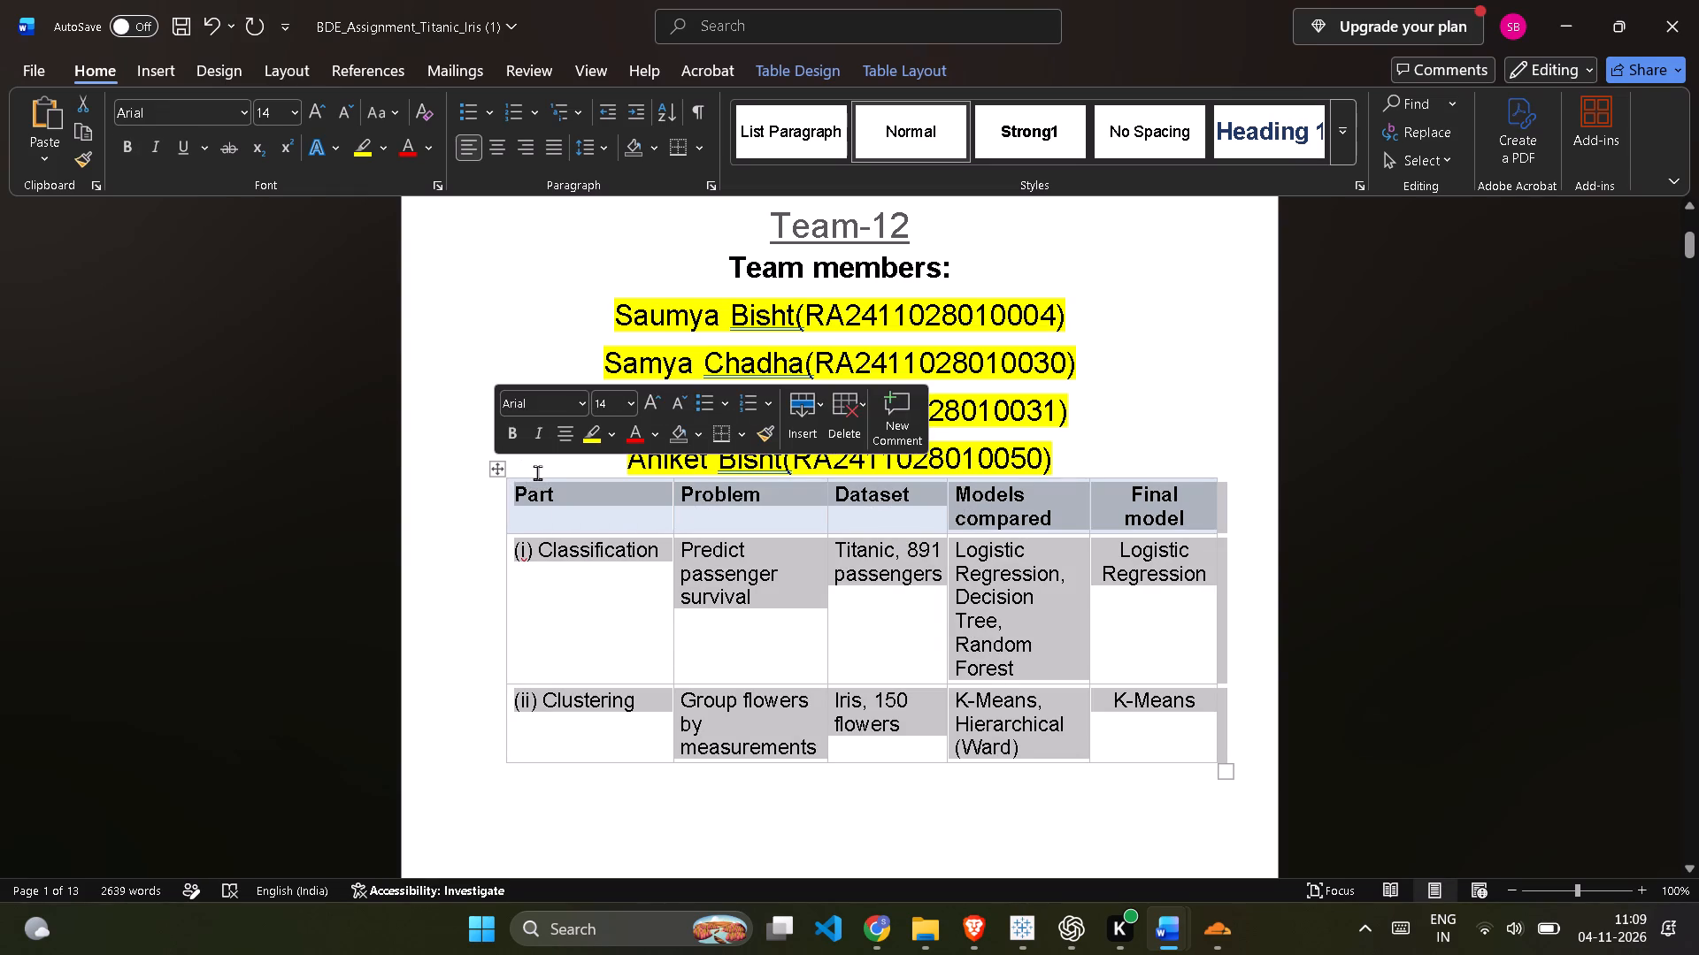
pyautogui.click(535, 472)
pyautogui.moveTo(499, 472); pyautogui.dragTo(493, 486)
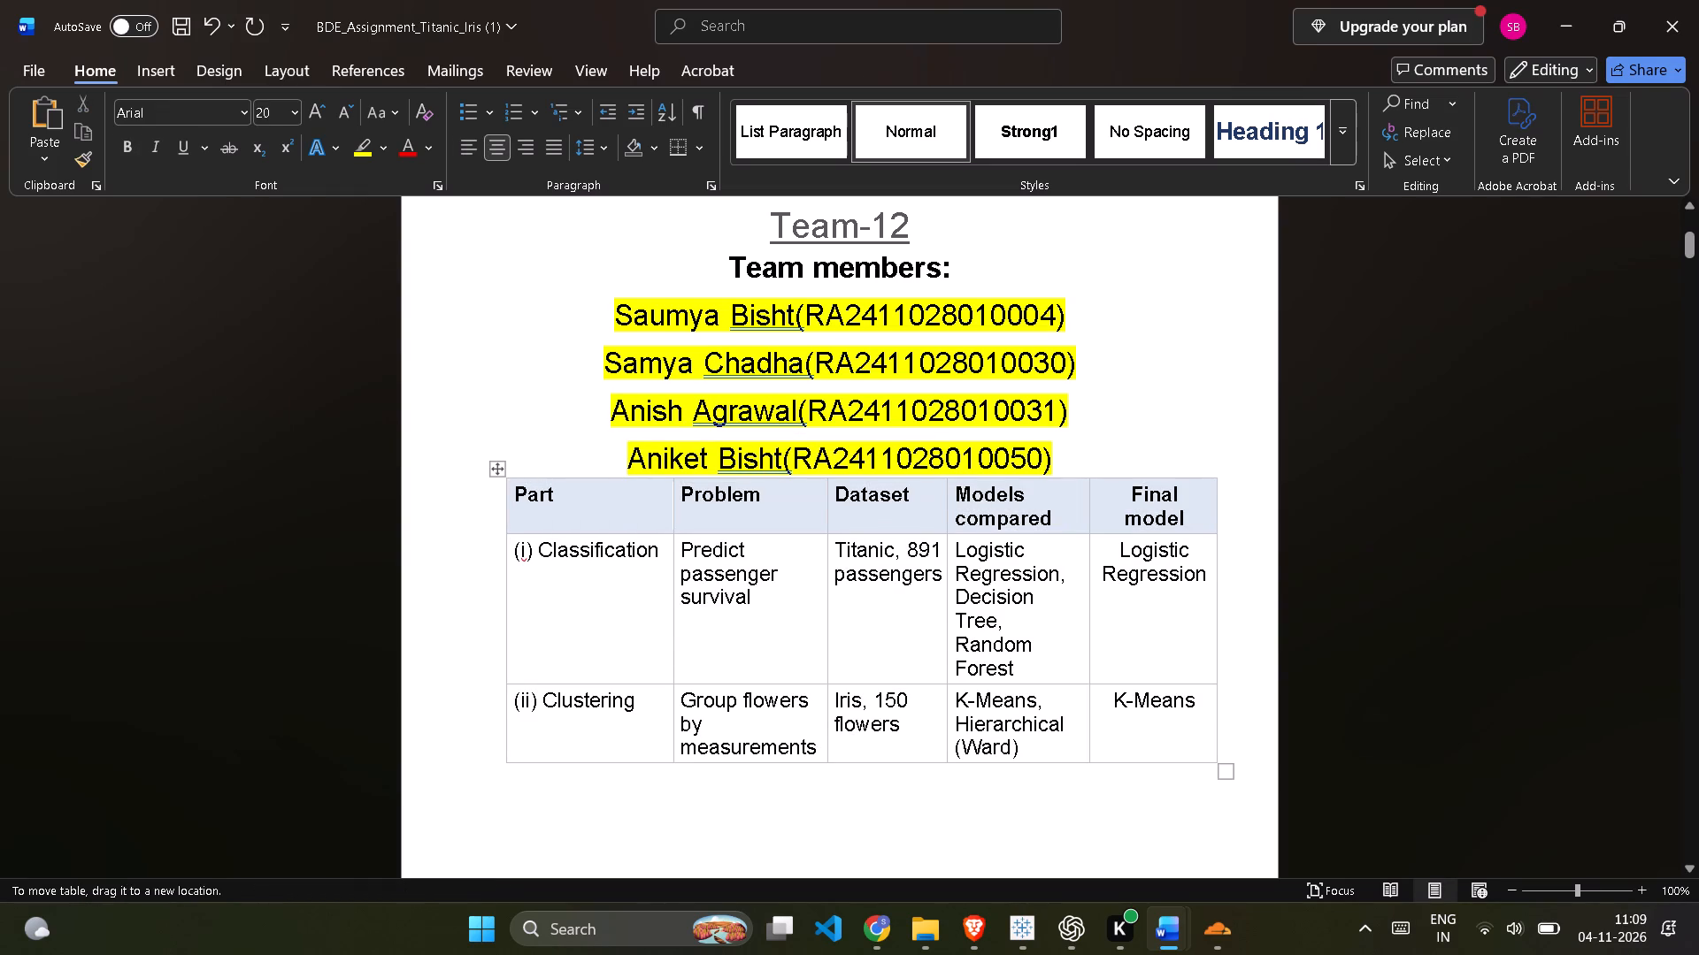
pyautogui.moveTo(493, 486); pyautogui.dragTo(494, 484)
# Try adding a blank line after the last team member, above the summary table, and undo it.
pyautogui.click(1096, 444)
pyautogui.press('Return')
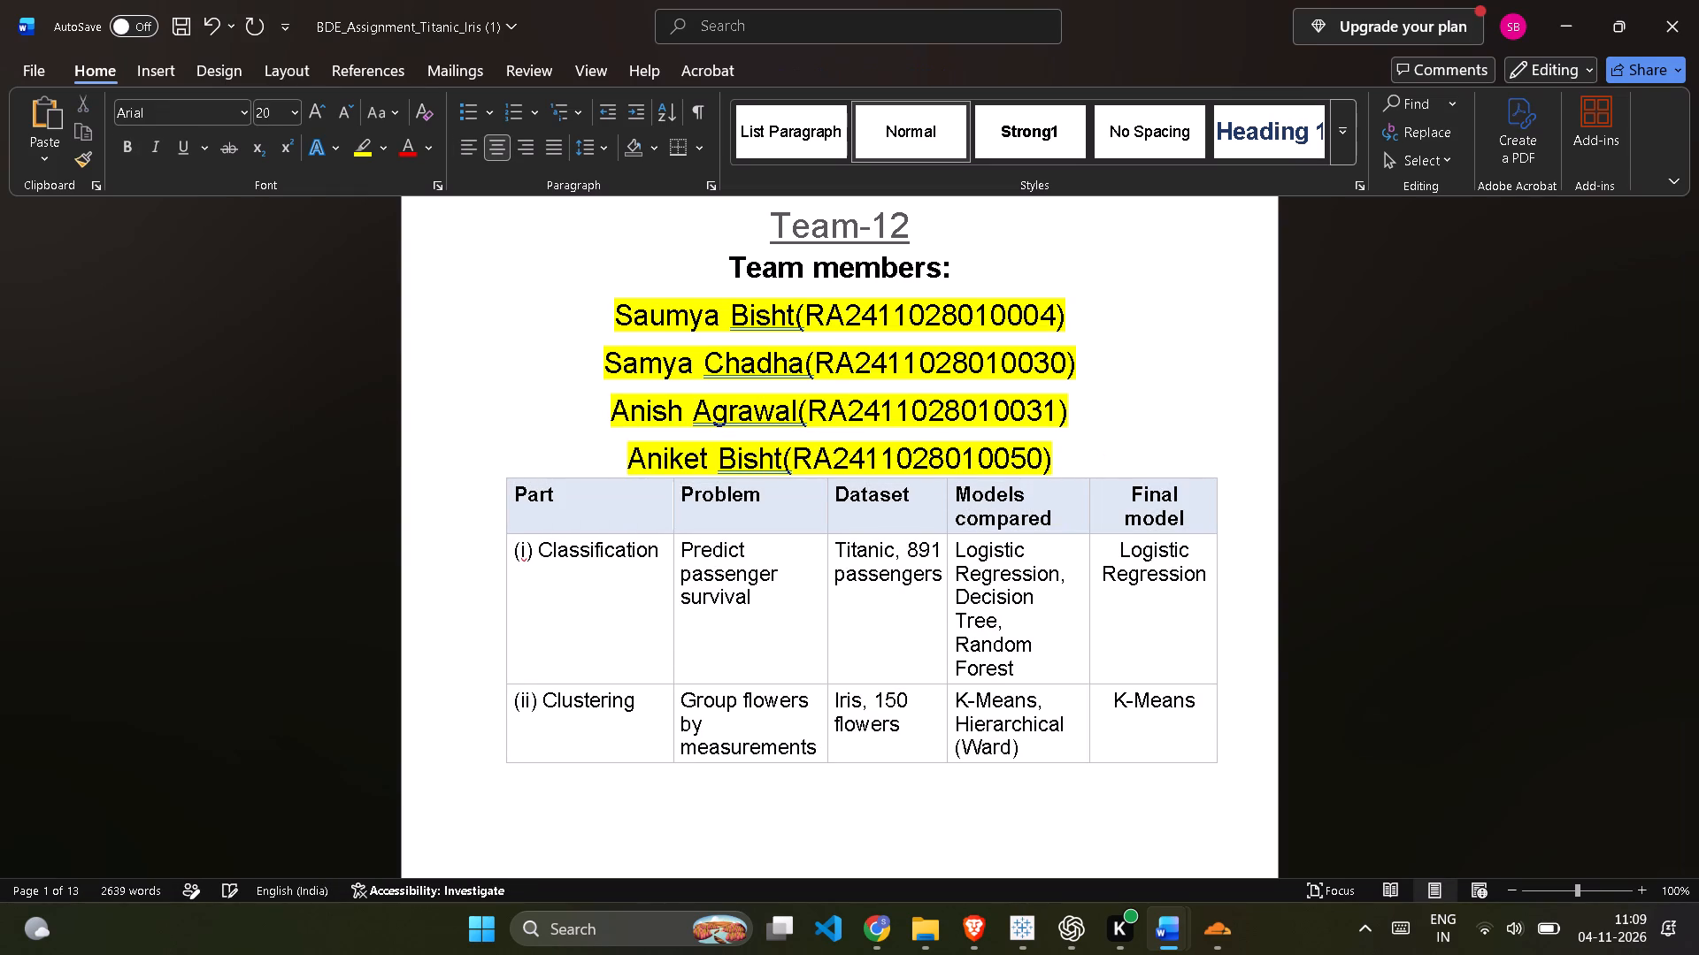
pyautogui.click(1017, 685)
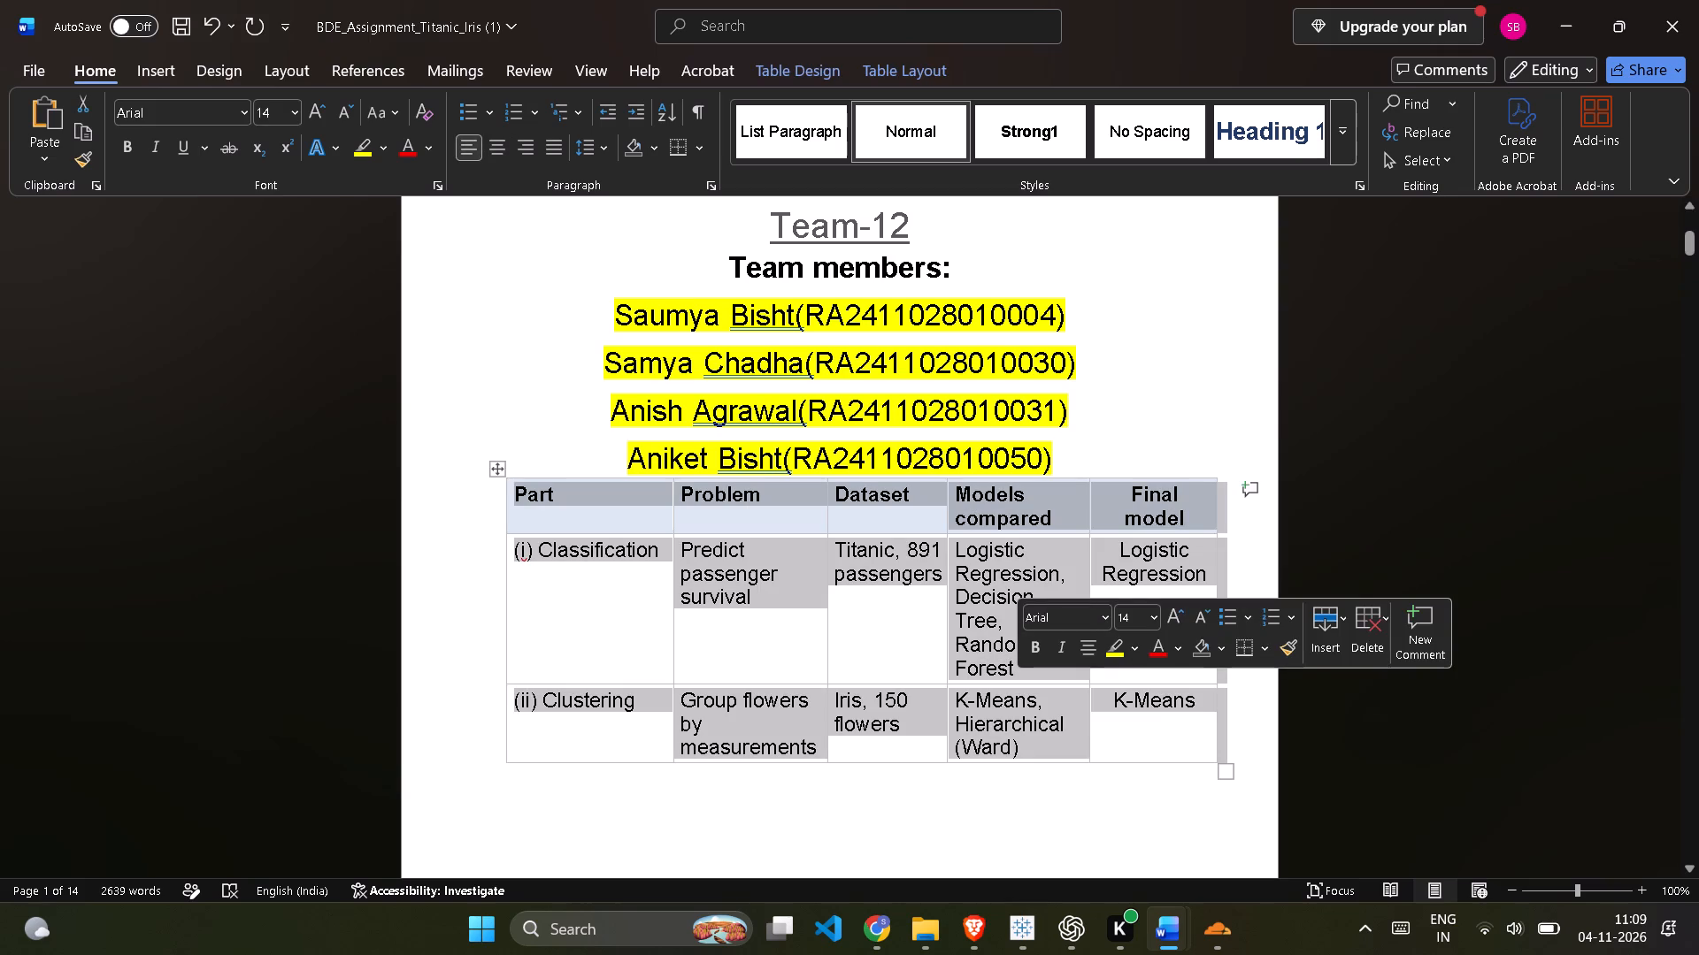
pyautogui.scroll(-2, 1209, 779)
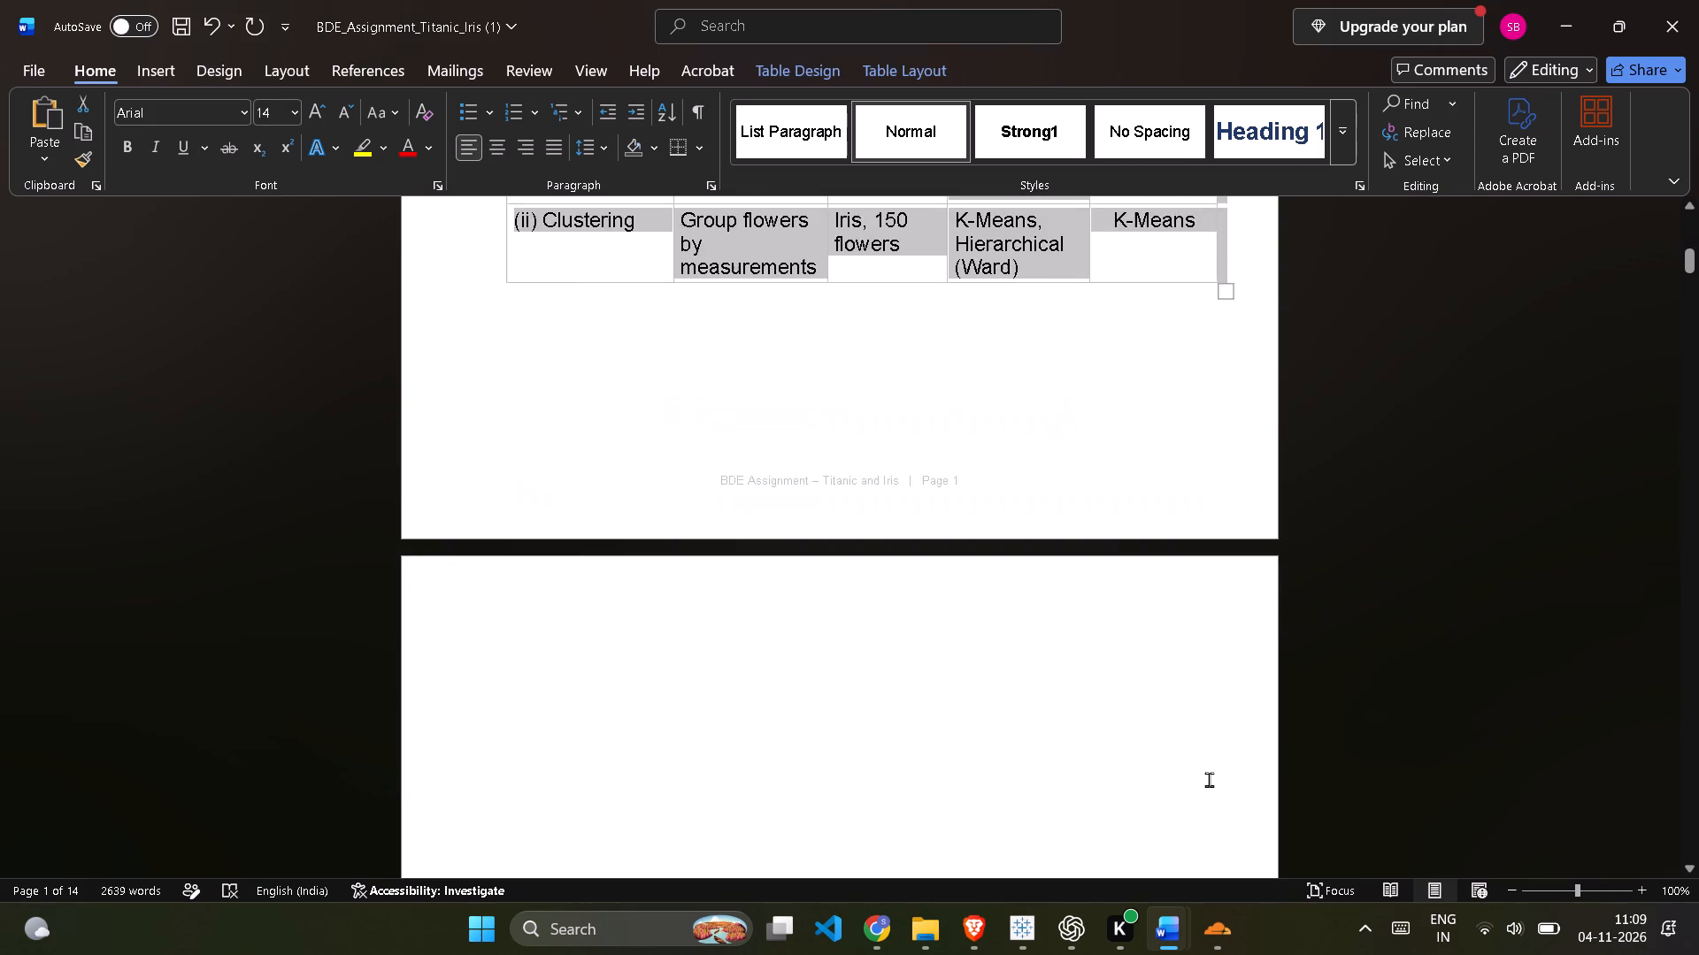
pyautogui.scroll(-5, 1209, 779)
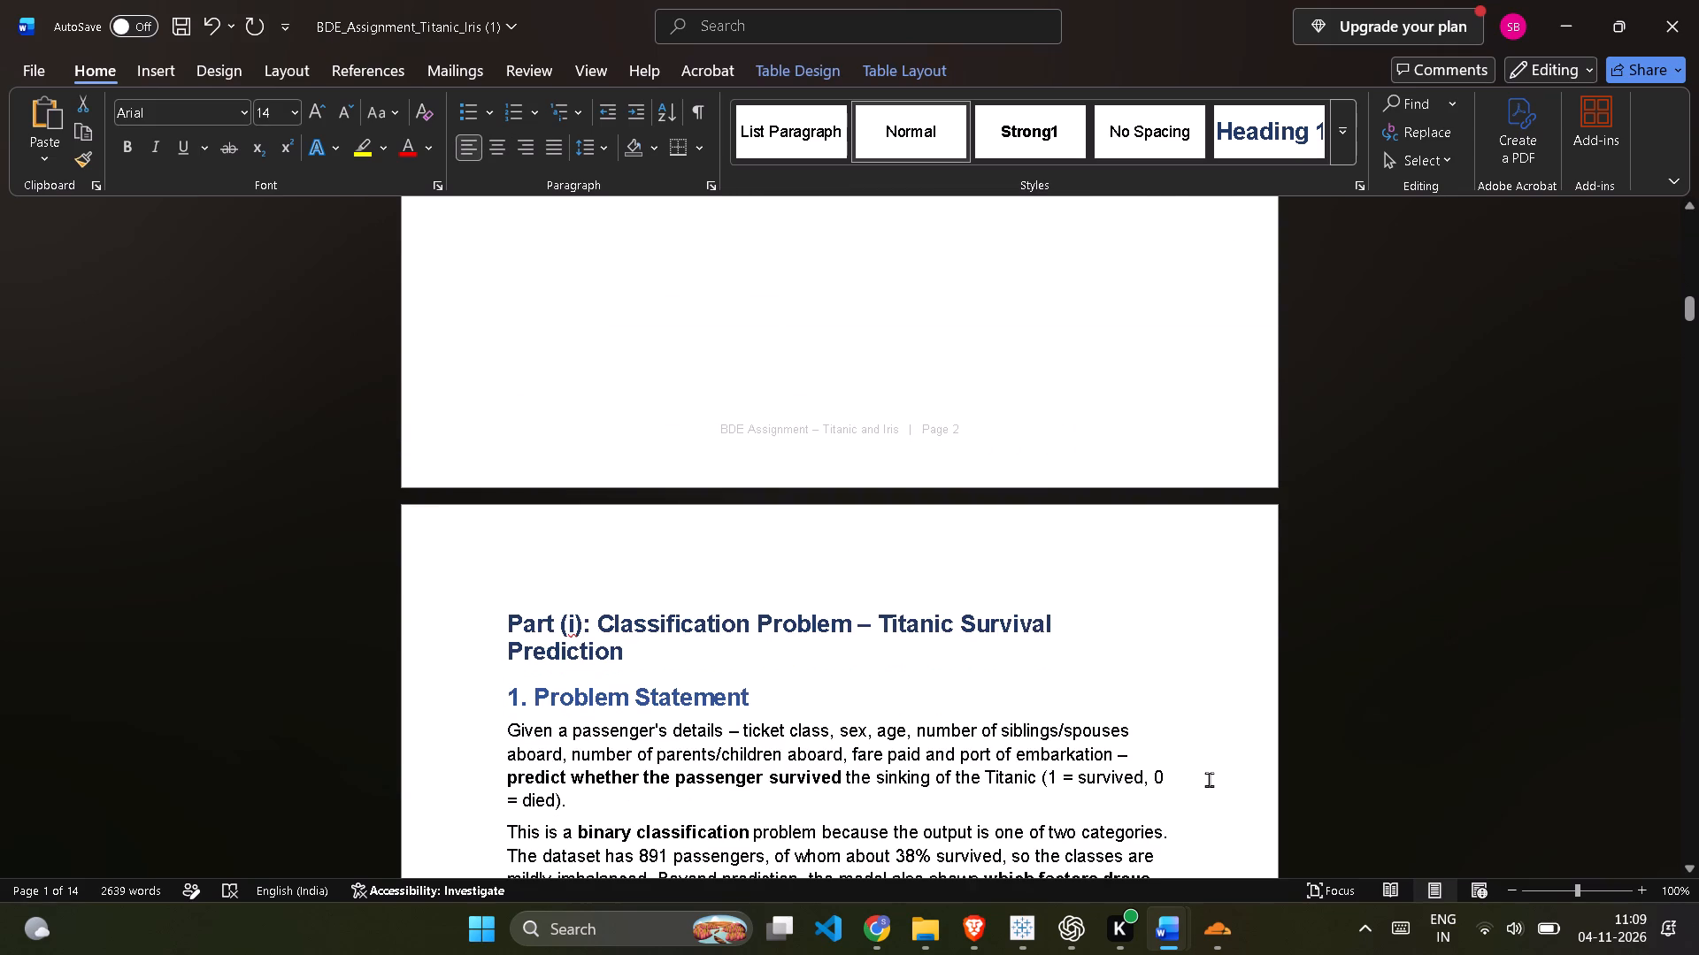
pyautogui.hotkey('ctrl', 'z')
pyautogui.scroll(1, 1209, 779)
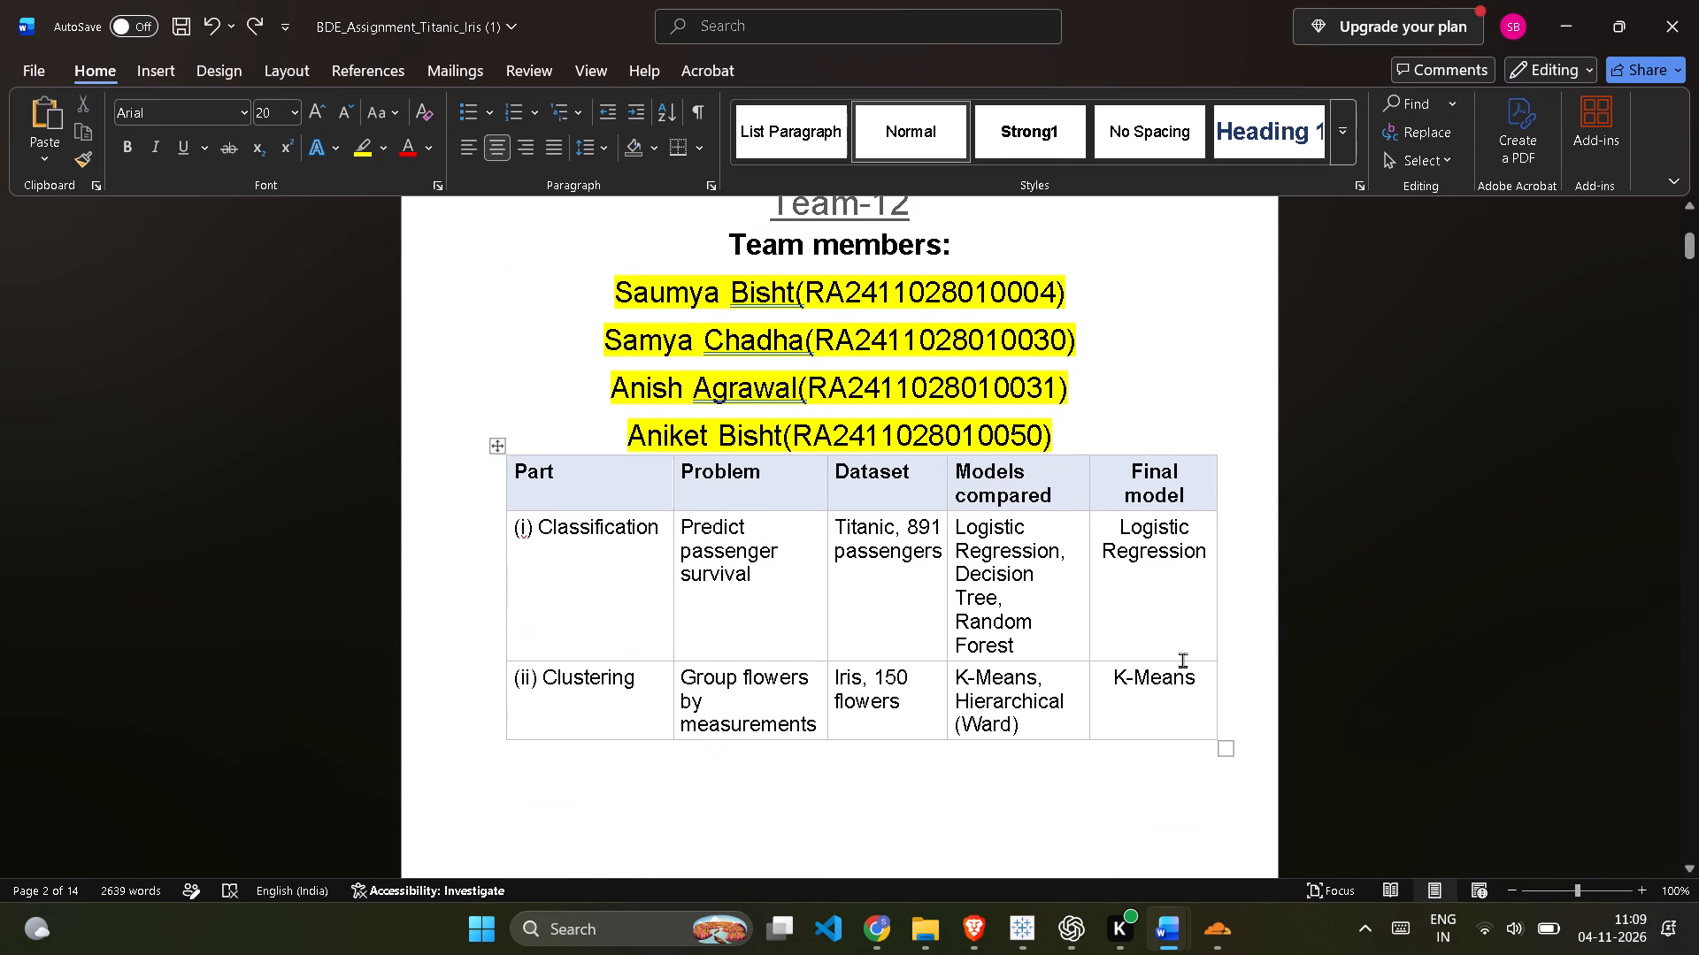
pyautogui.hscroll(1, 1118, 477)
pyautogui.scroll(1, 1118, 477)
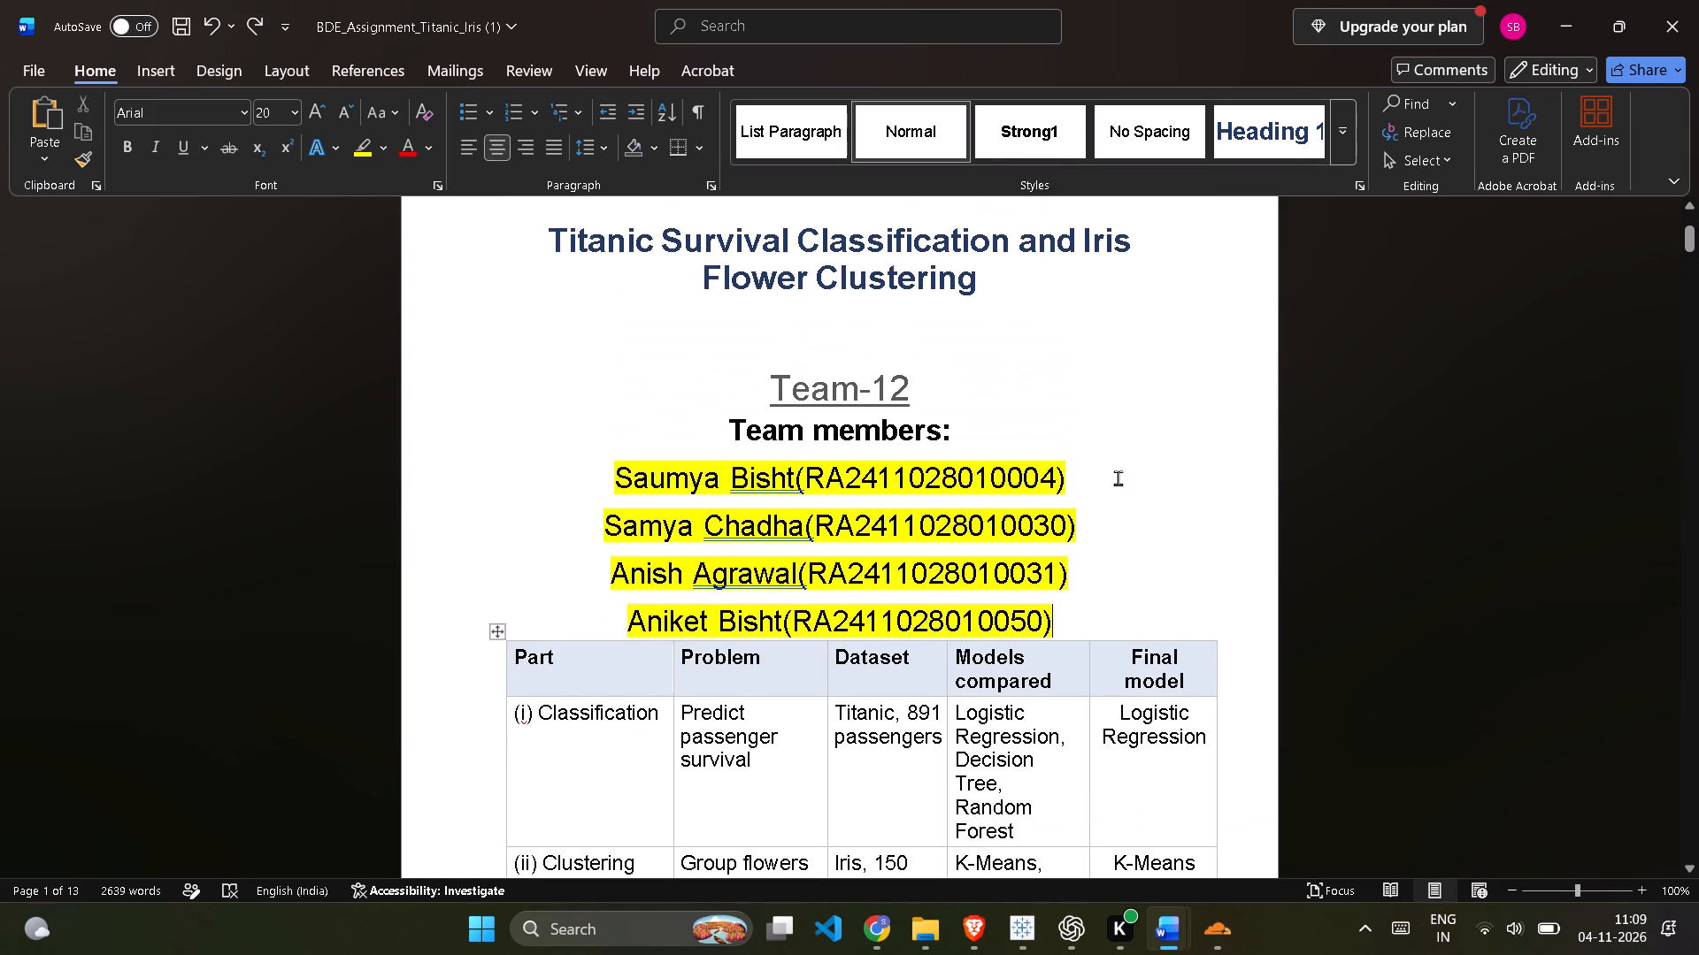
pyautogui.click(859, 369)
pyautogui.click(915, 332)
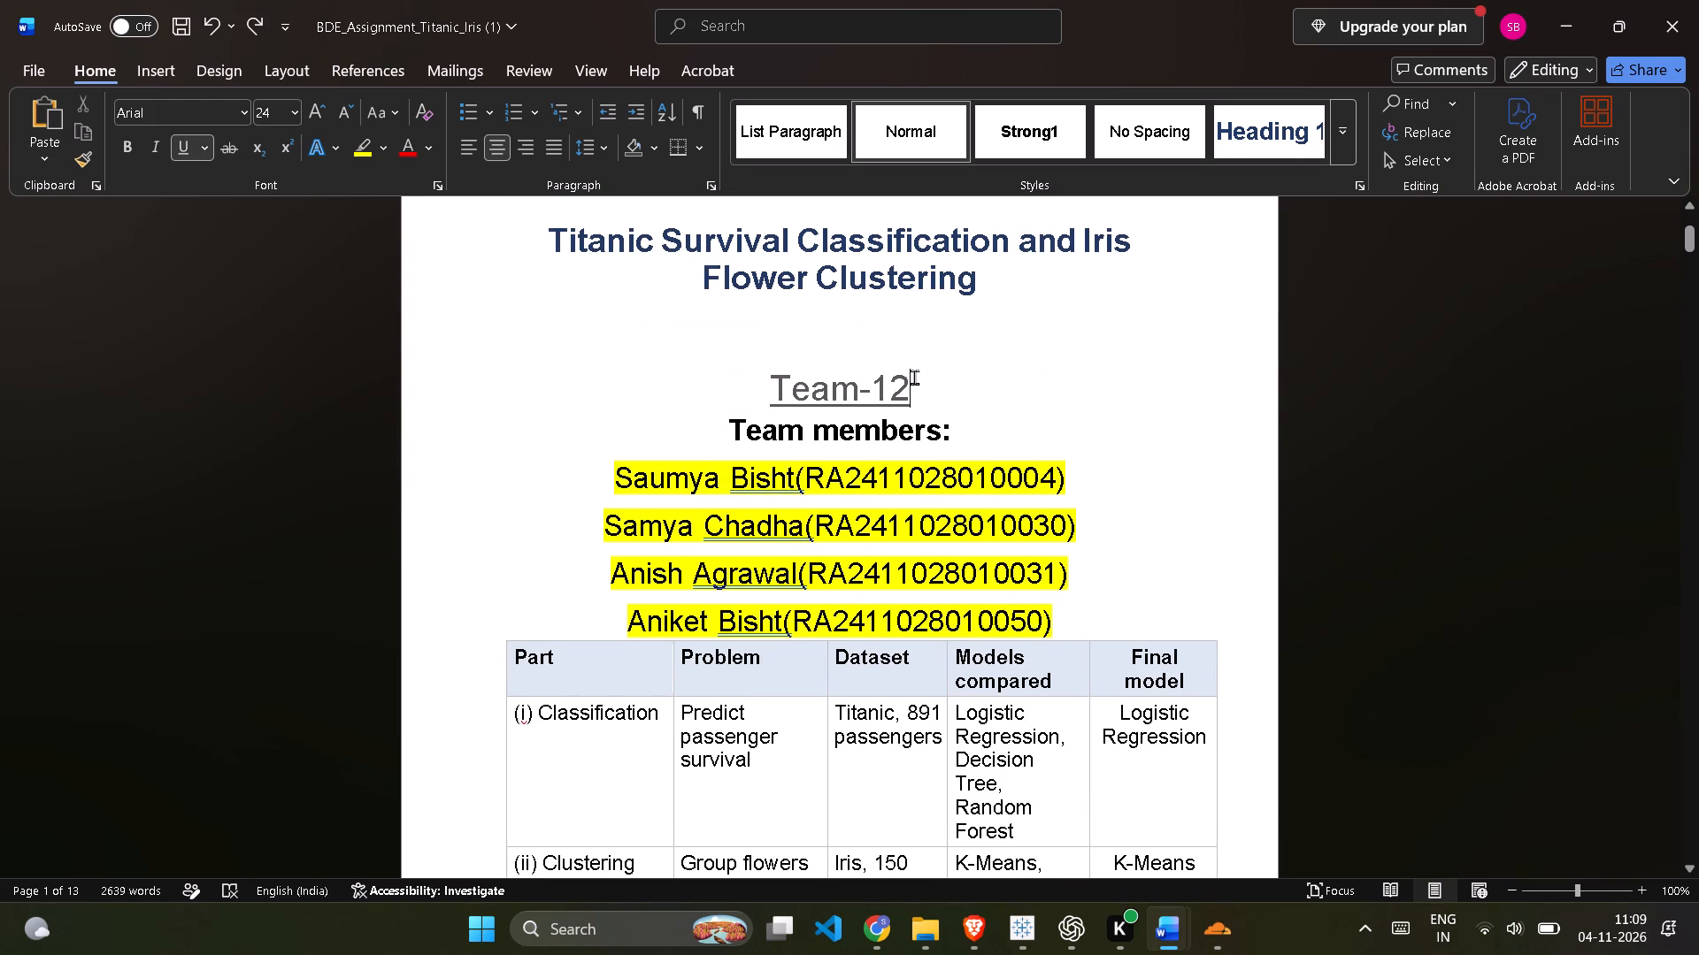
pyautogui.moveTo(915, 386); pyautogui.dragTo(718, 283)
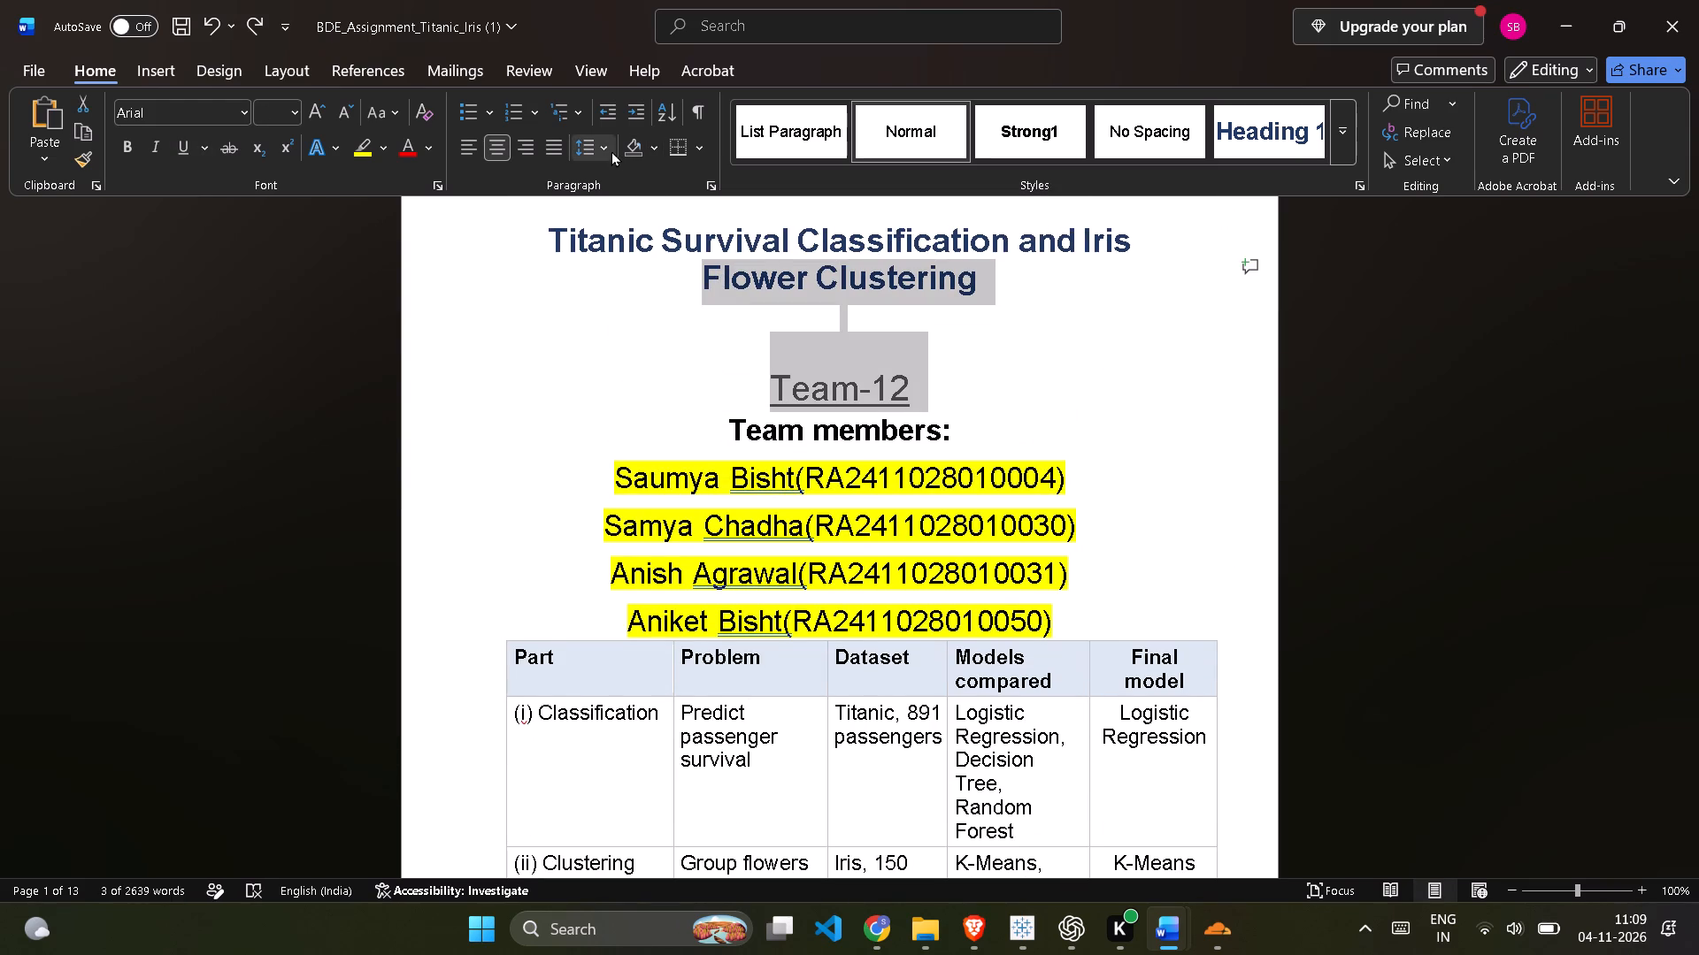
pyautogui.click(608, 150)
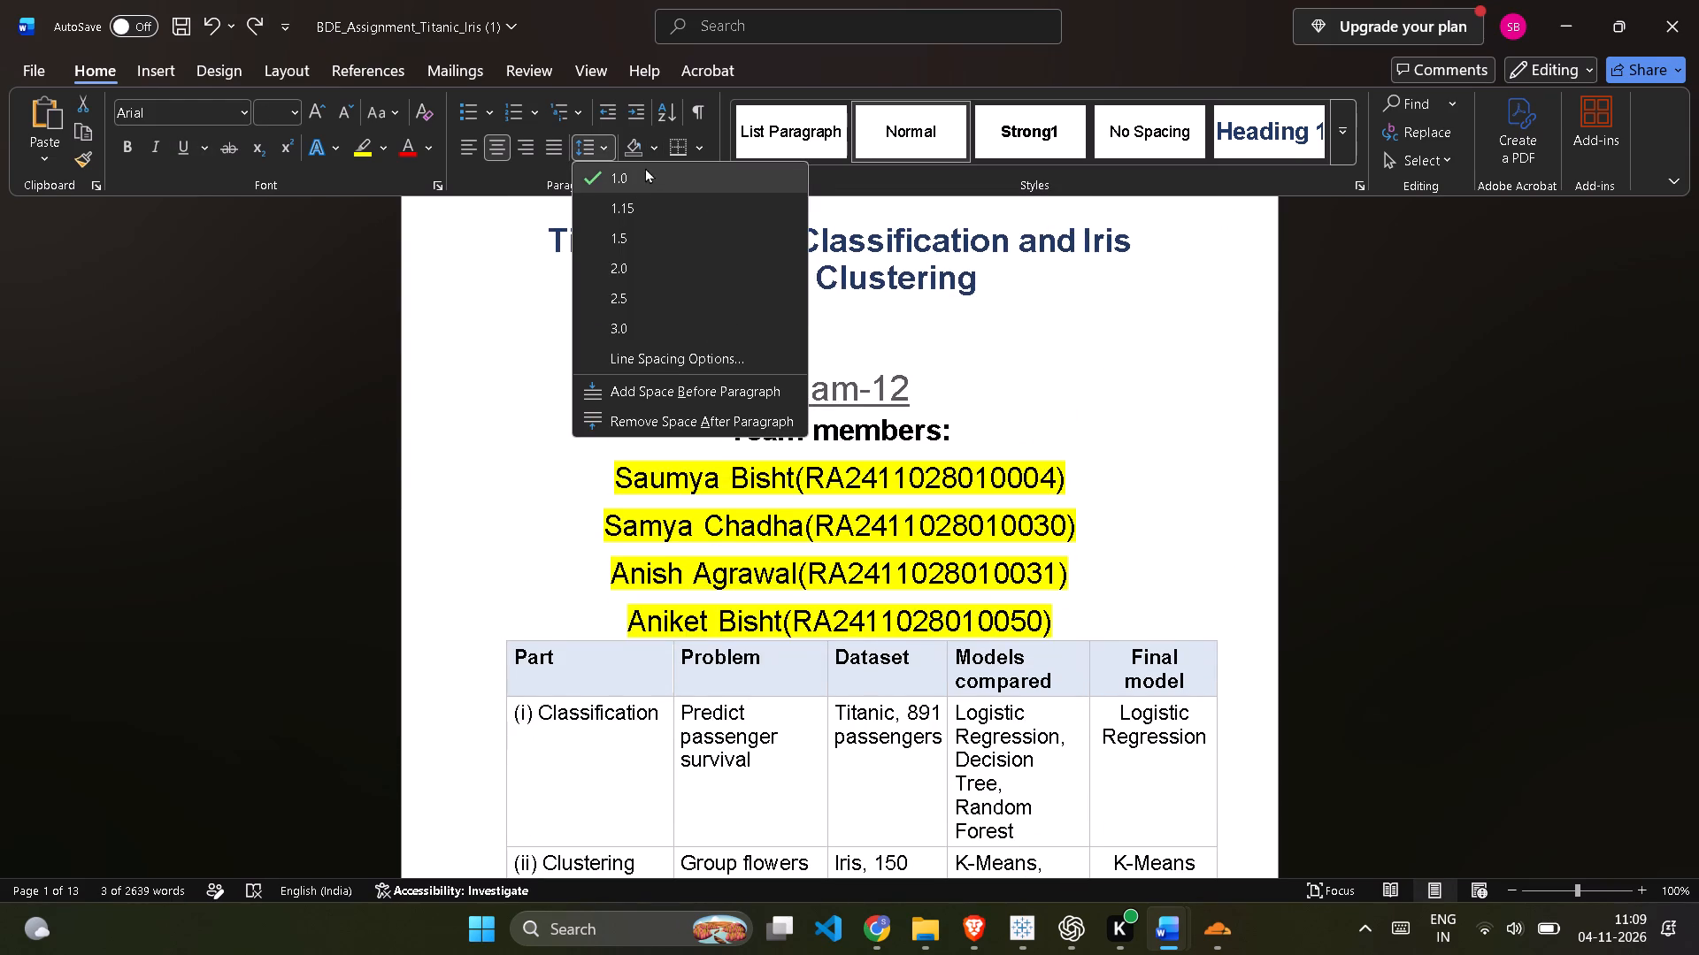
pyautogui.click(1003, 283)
# Delete the blank line between the Titanic and Iris title and the Team-12 line.
pyautogui.click(914, 323)
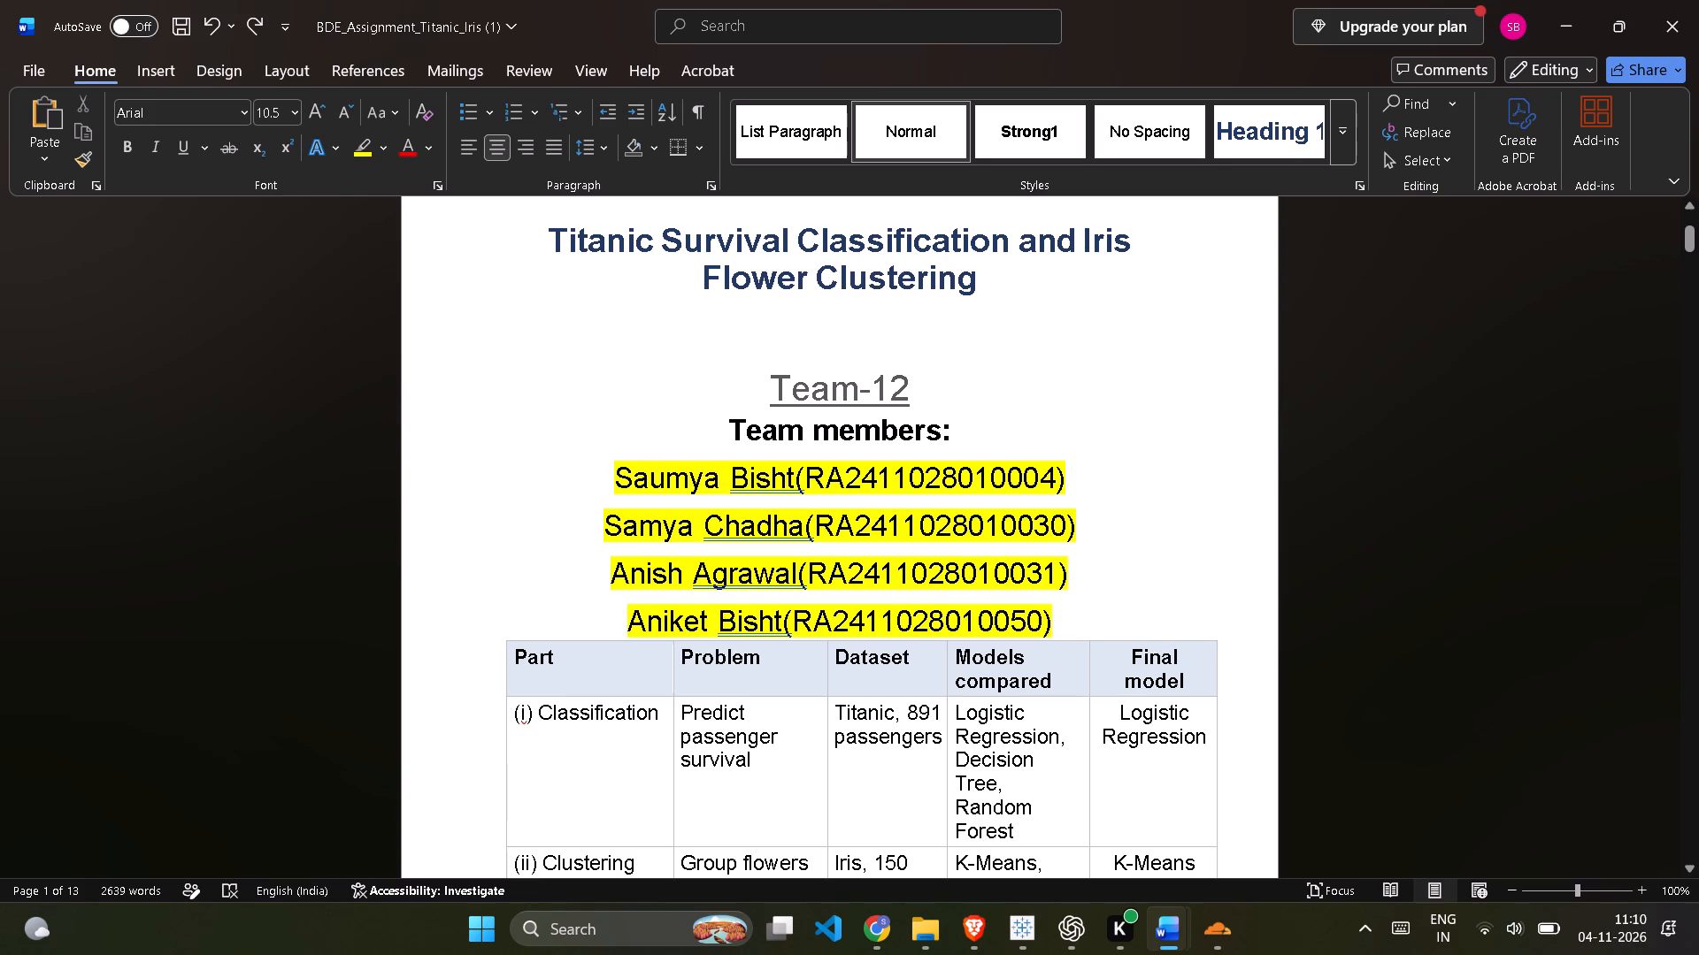
pyautogui.press('BackSpace')
pyautogui.press('BackSpace')
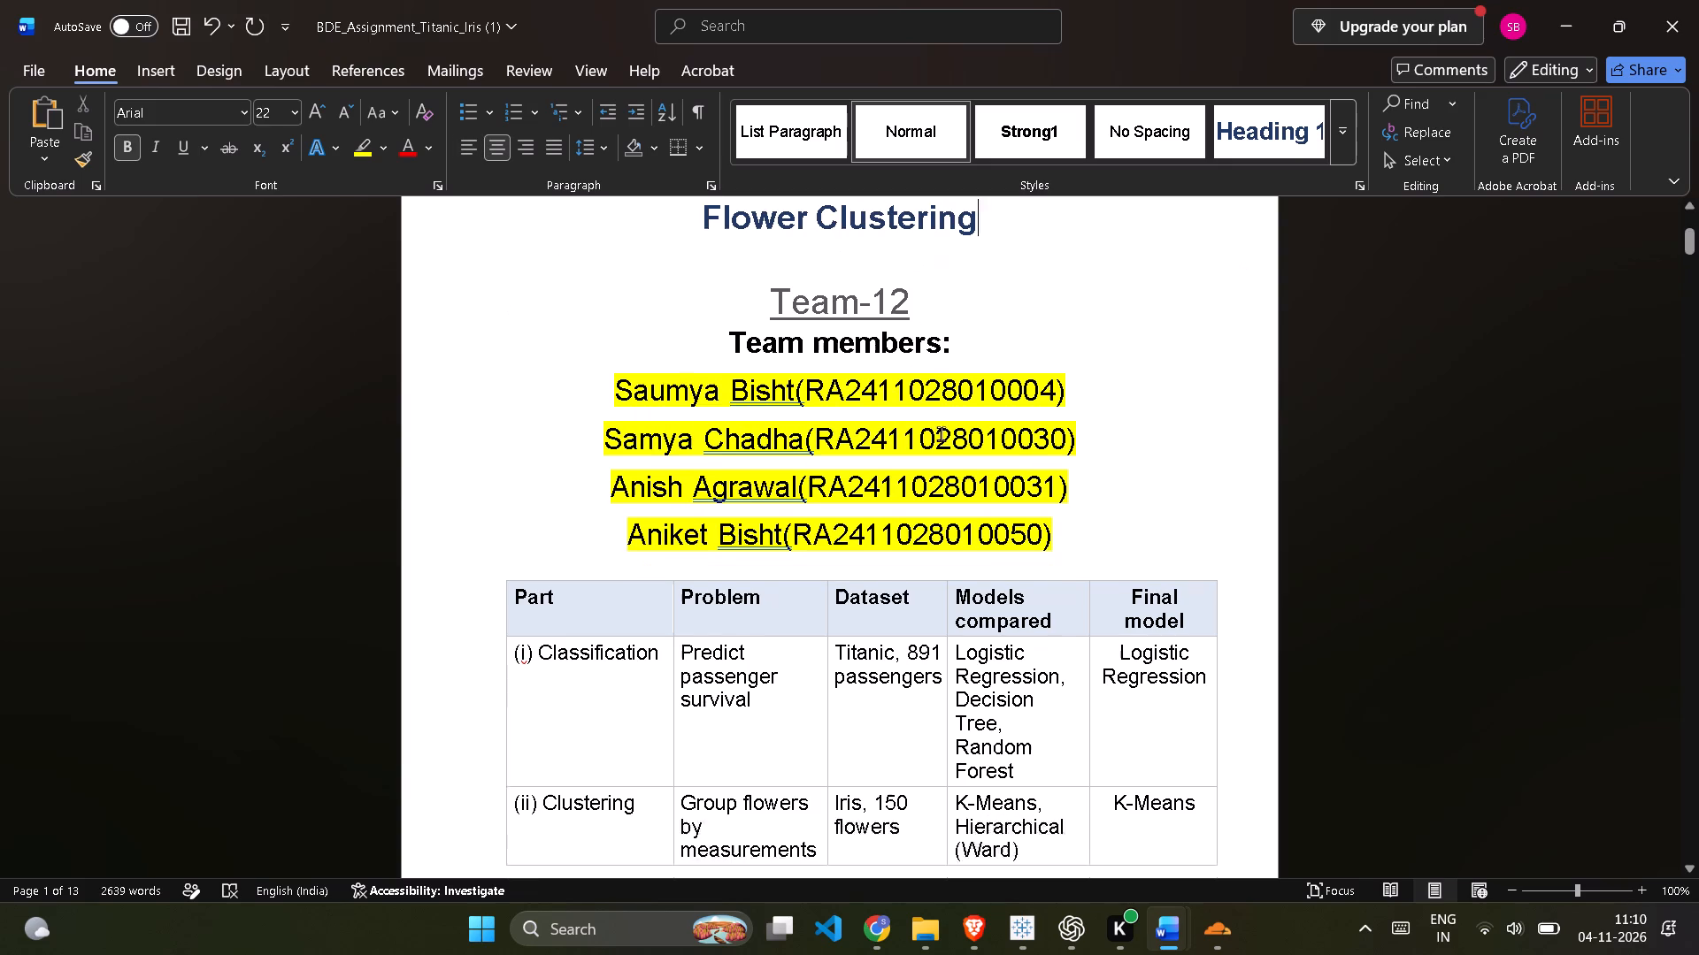
# Save the assignment report and return to the top of its title page.
pyautogui.hotkey('ctrl', 's')
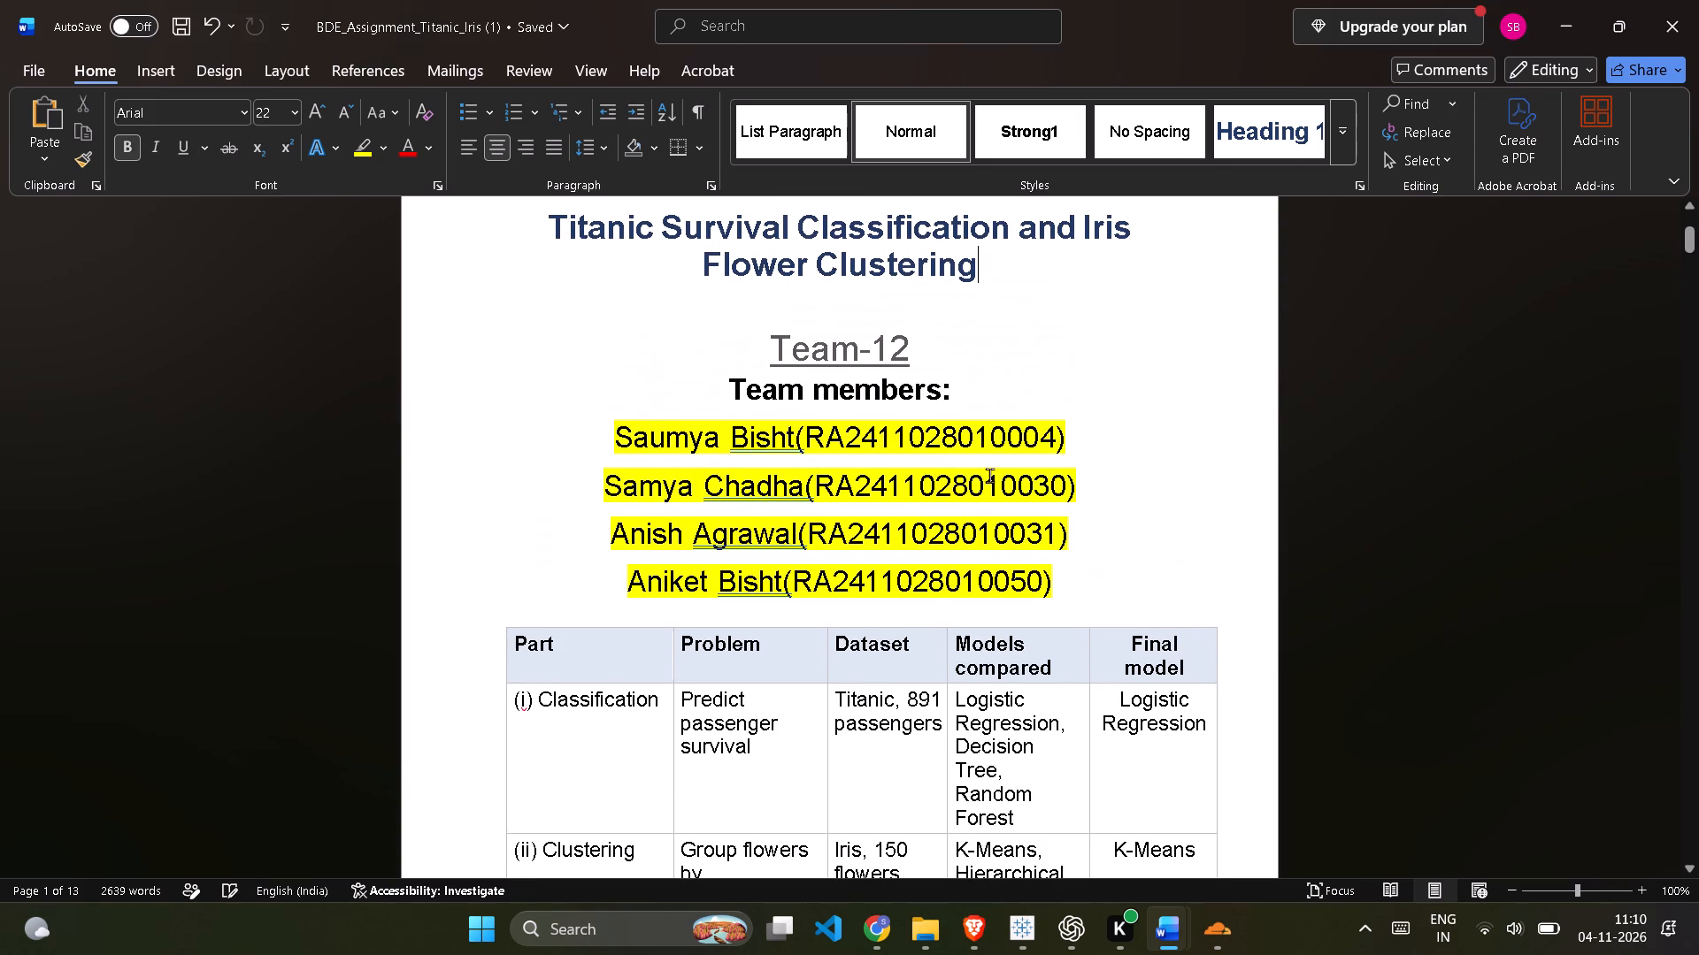
pyautogui.scroll(5, 989, 475)
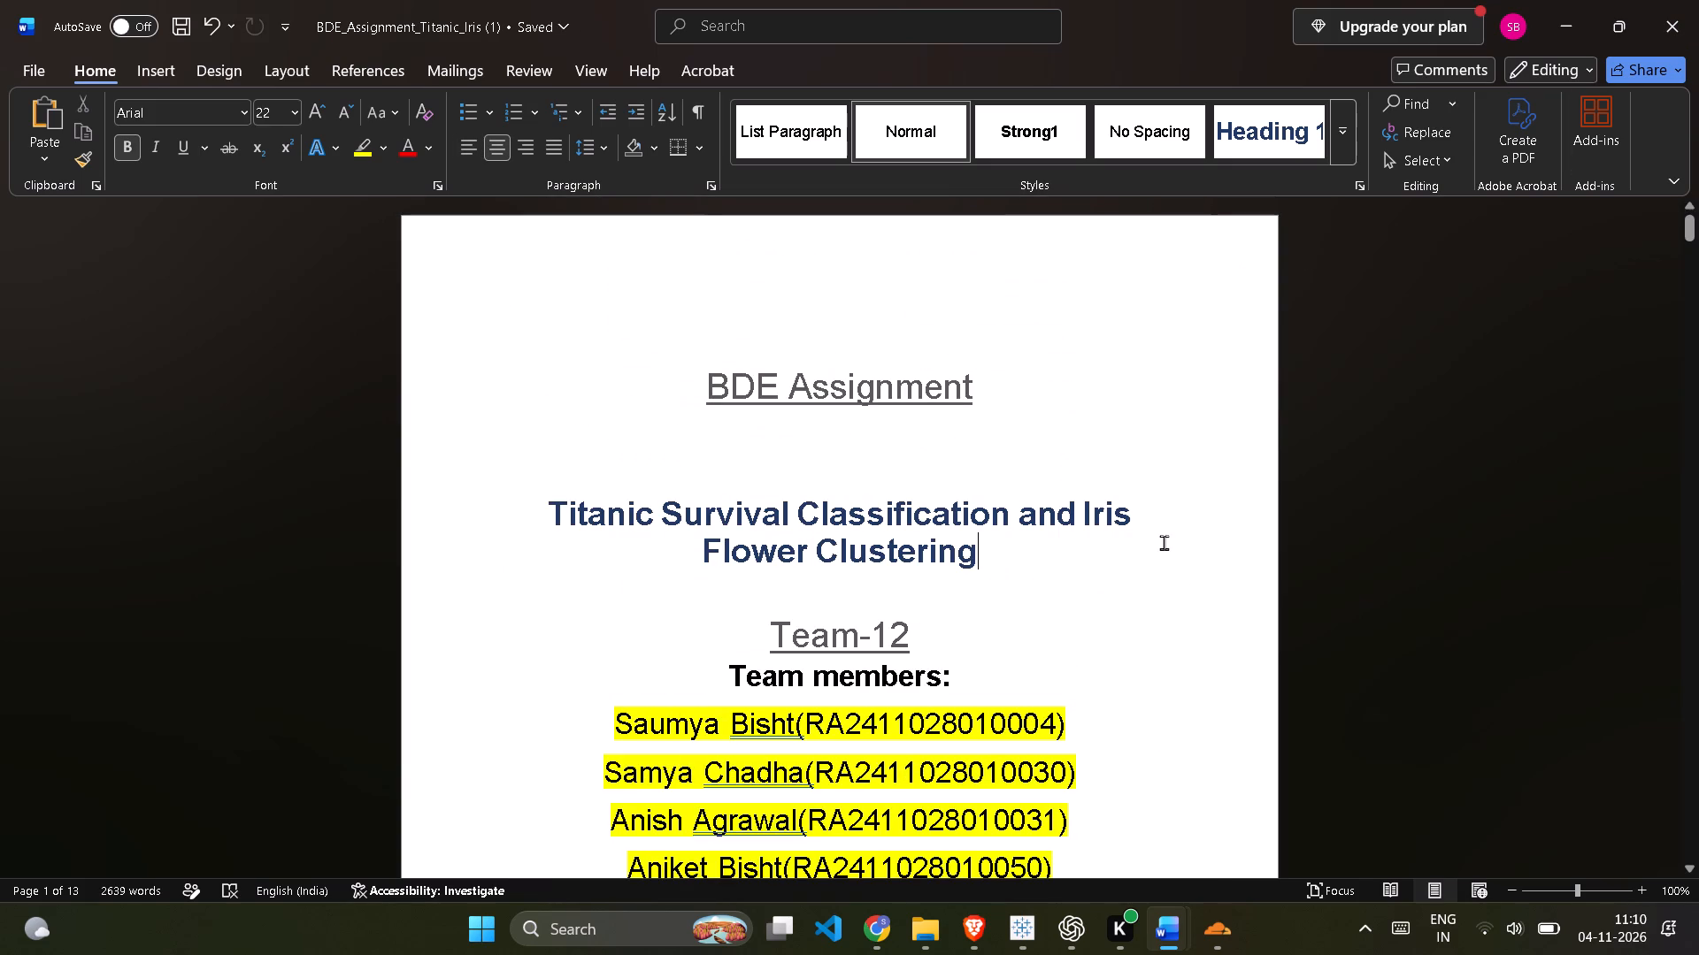
# Switch to the Brave browser with the shared OneDrive F2 Assignment Documents folder.
pyautogui.click(978, 936)
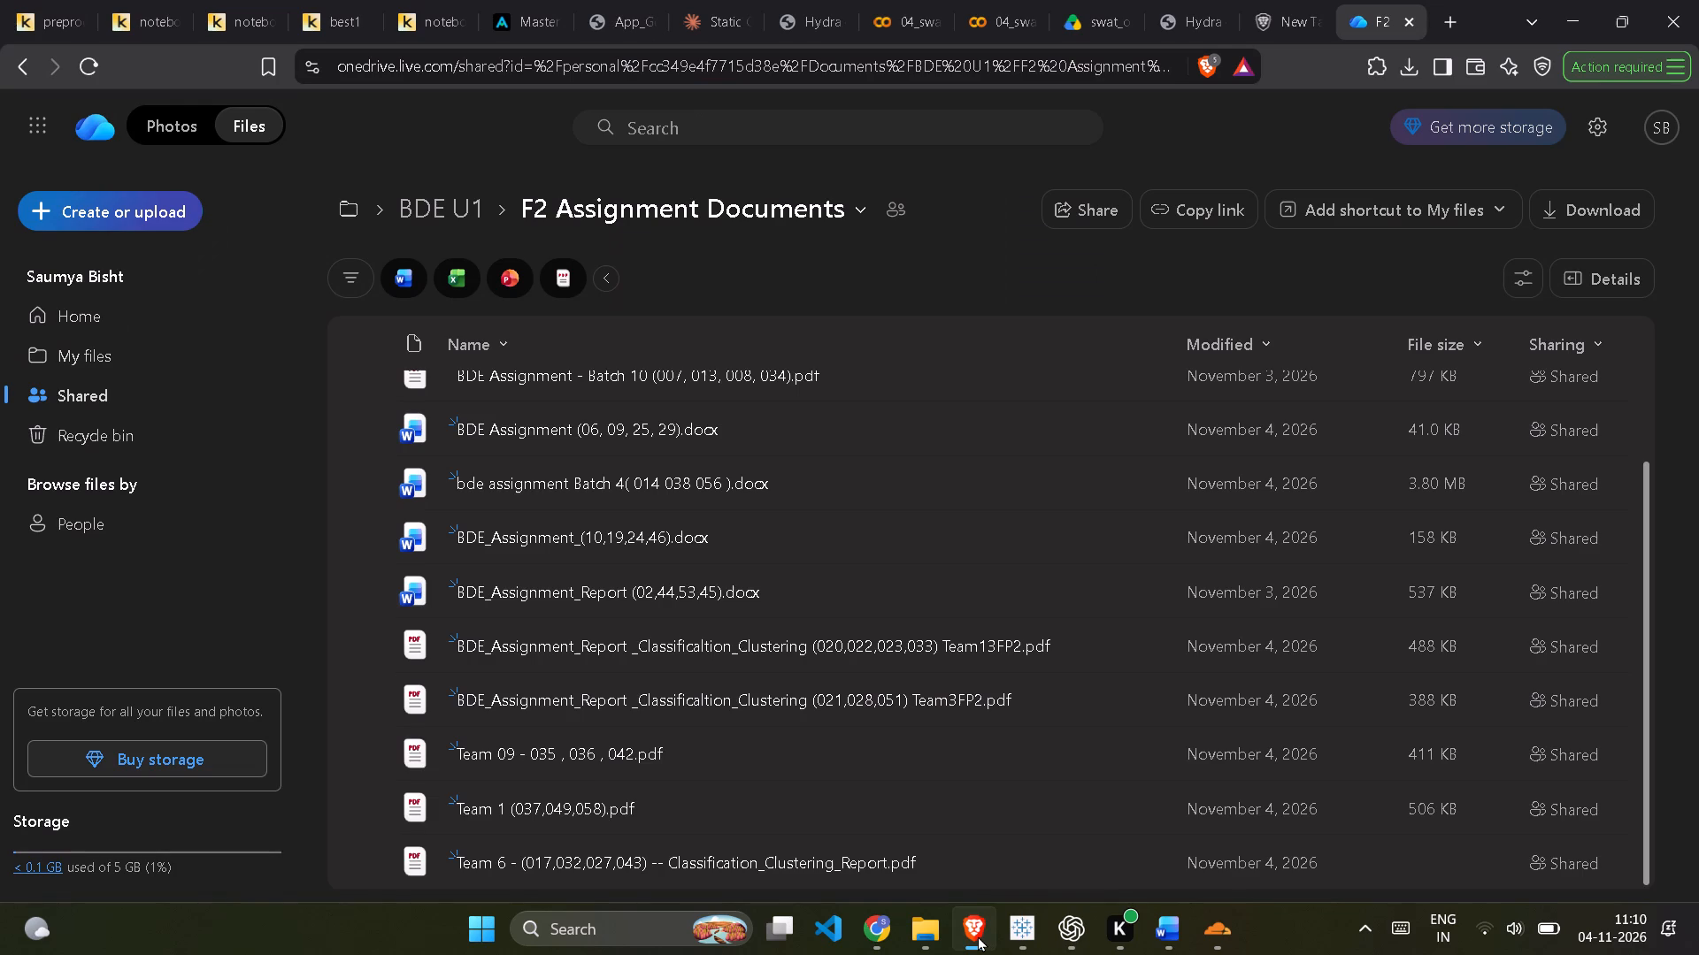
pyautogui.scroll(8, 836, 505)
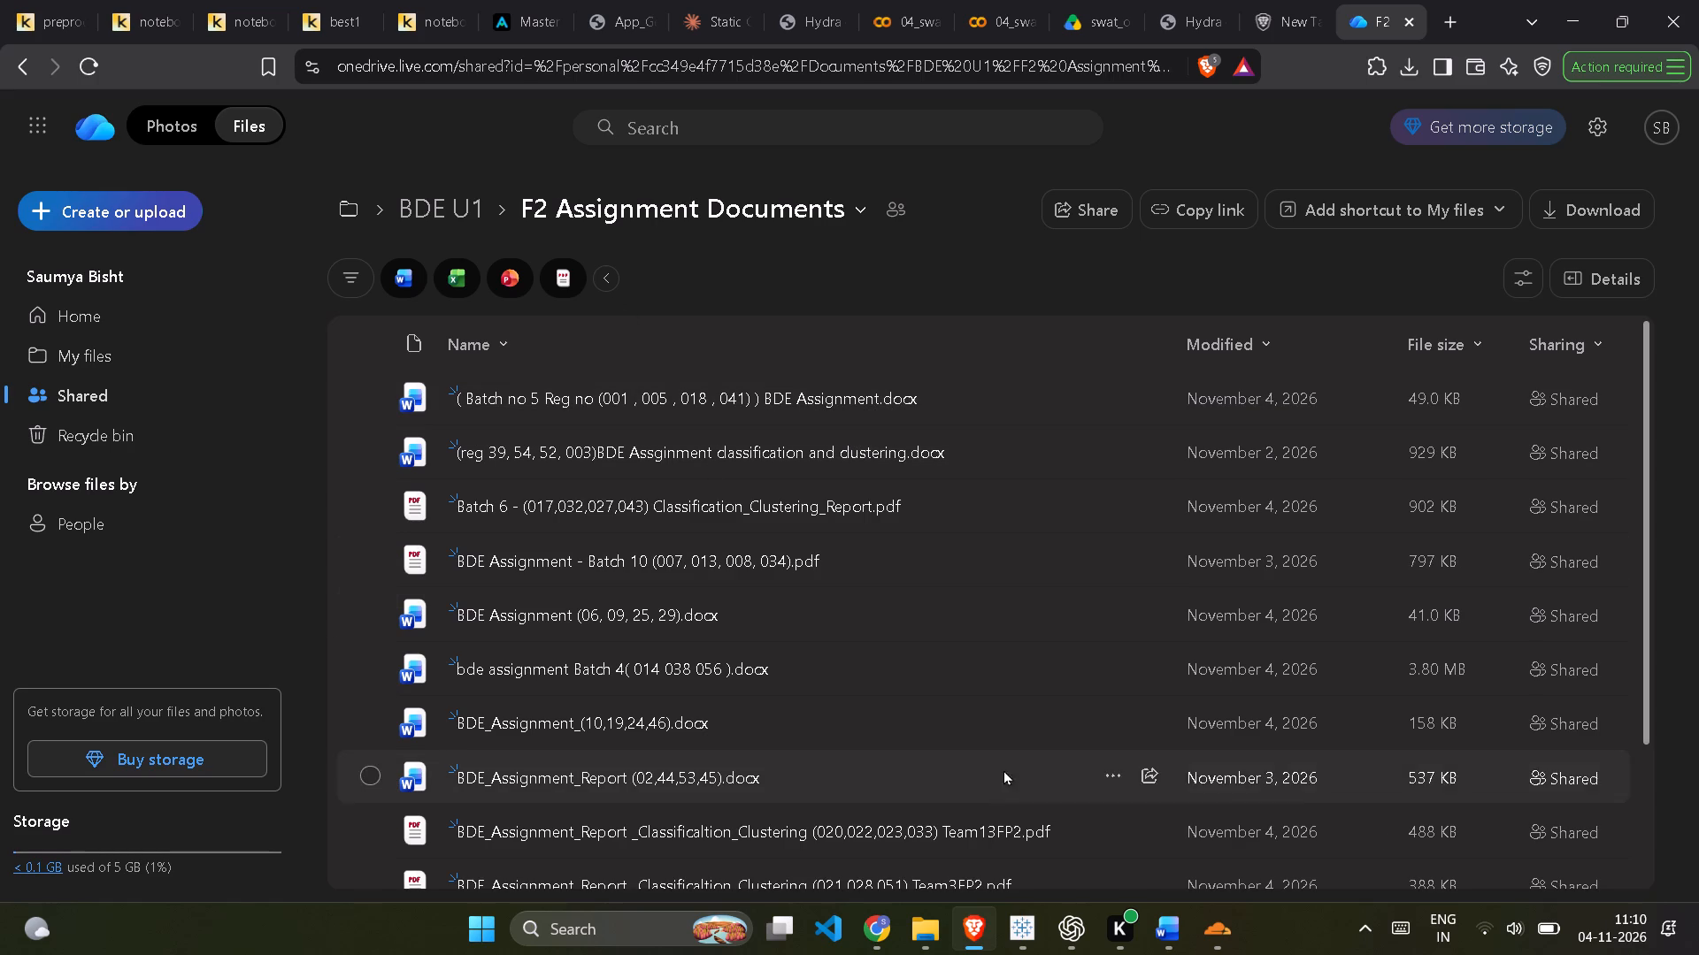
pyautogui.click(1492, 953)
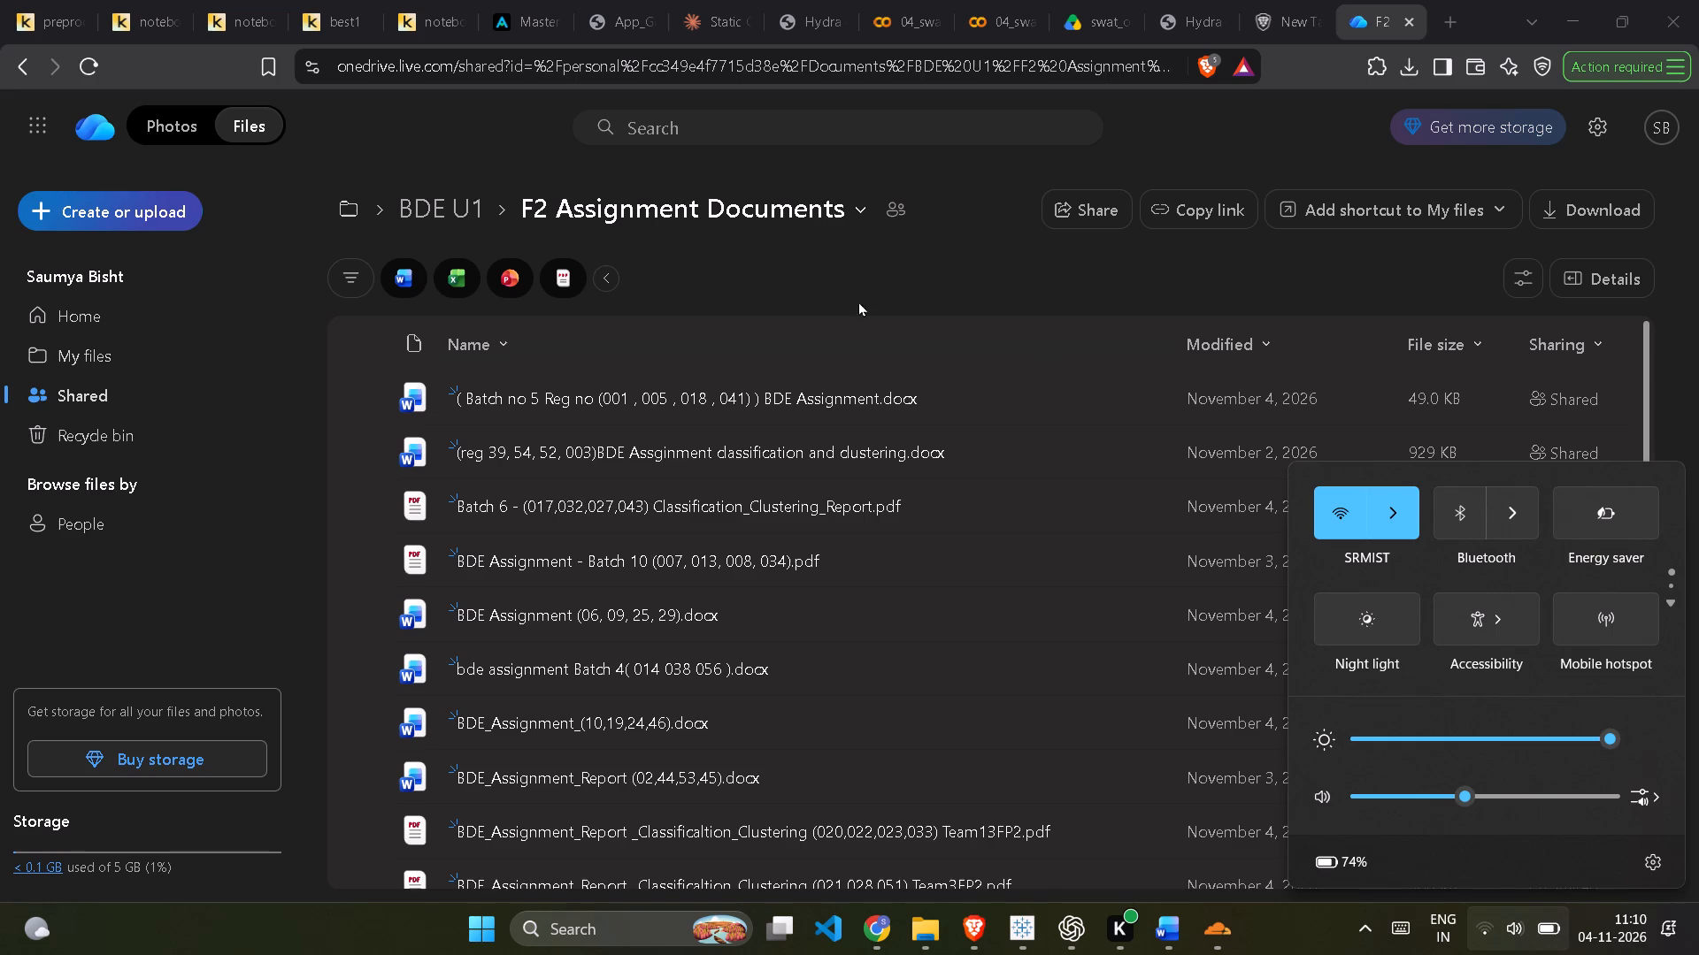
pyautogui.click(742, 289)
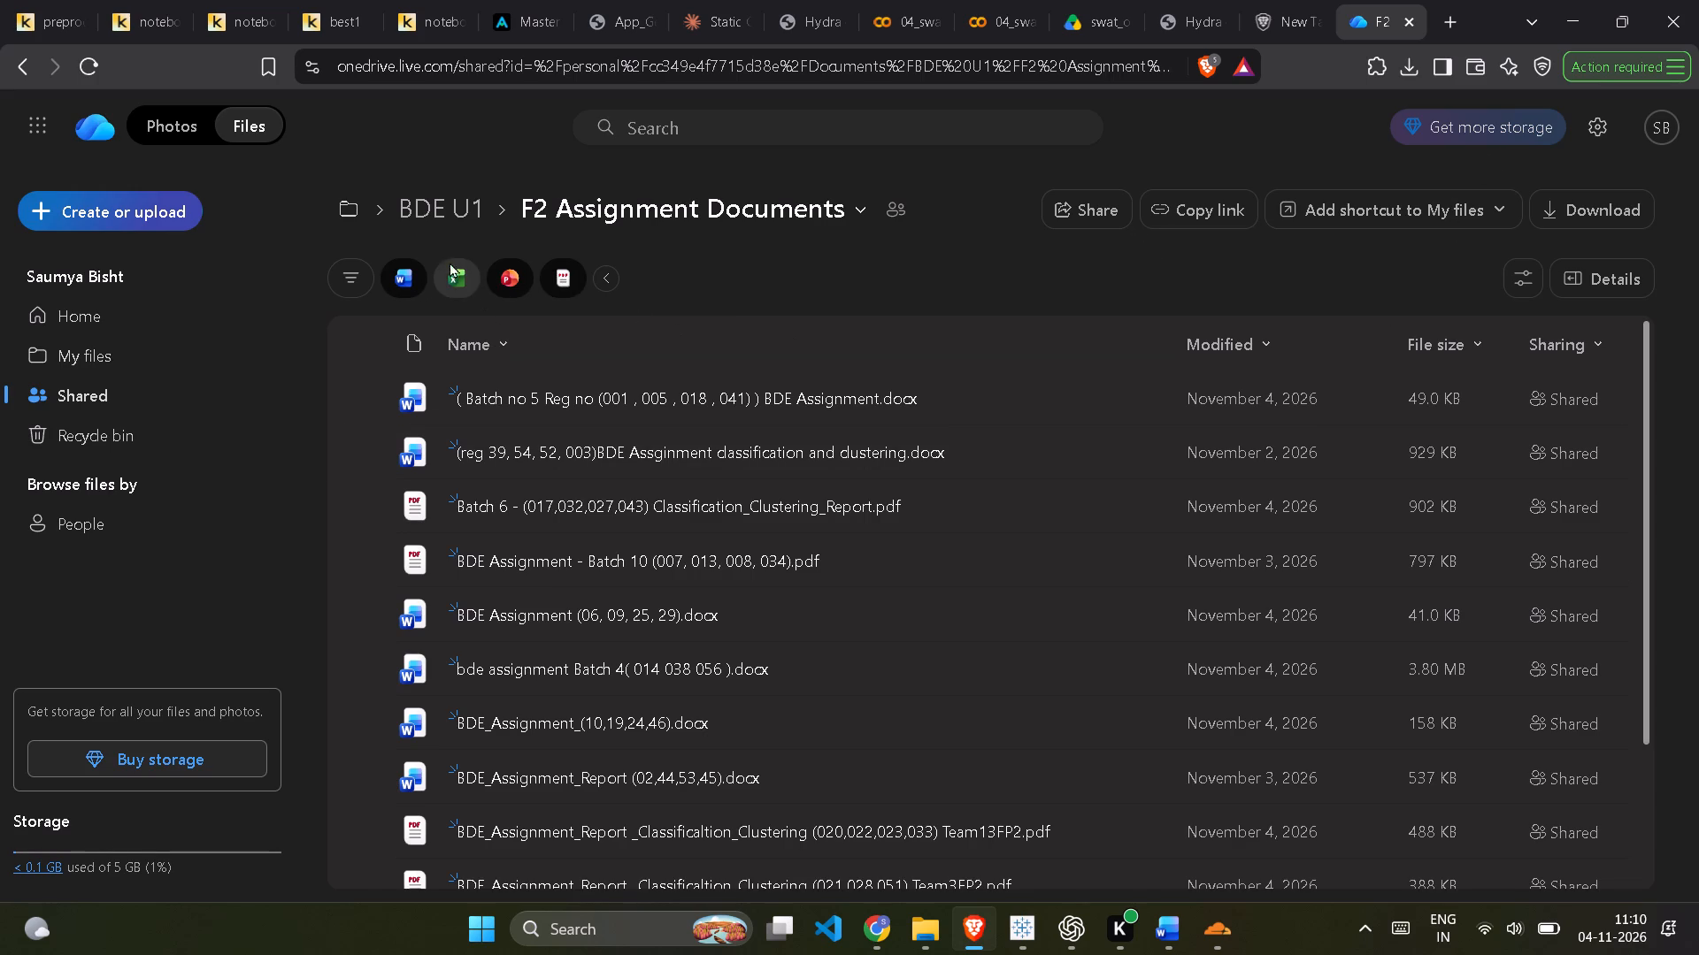
# Open the options for creating or uploading items in the shared F2 Assignment Documents folder.
pyautogui.click(188, 210)
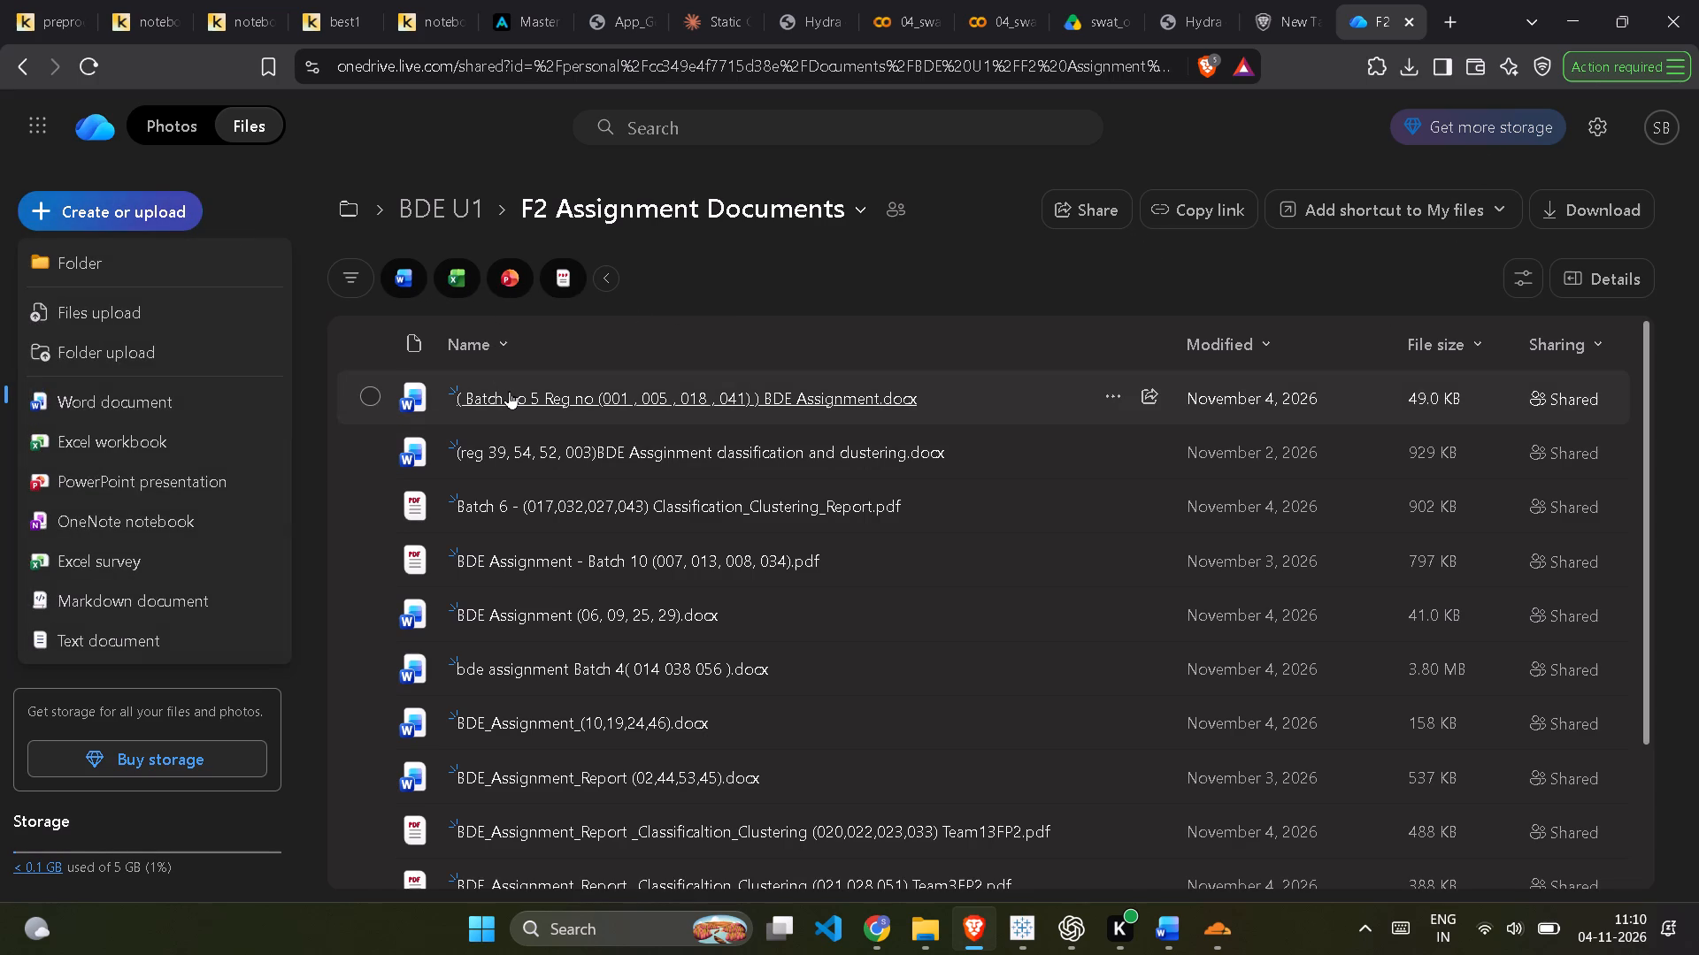
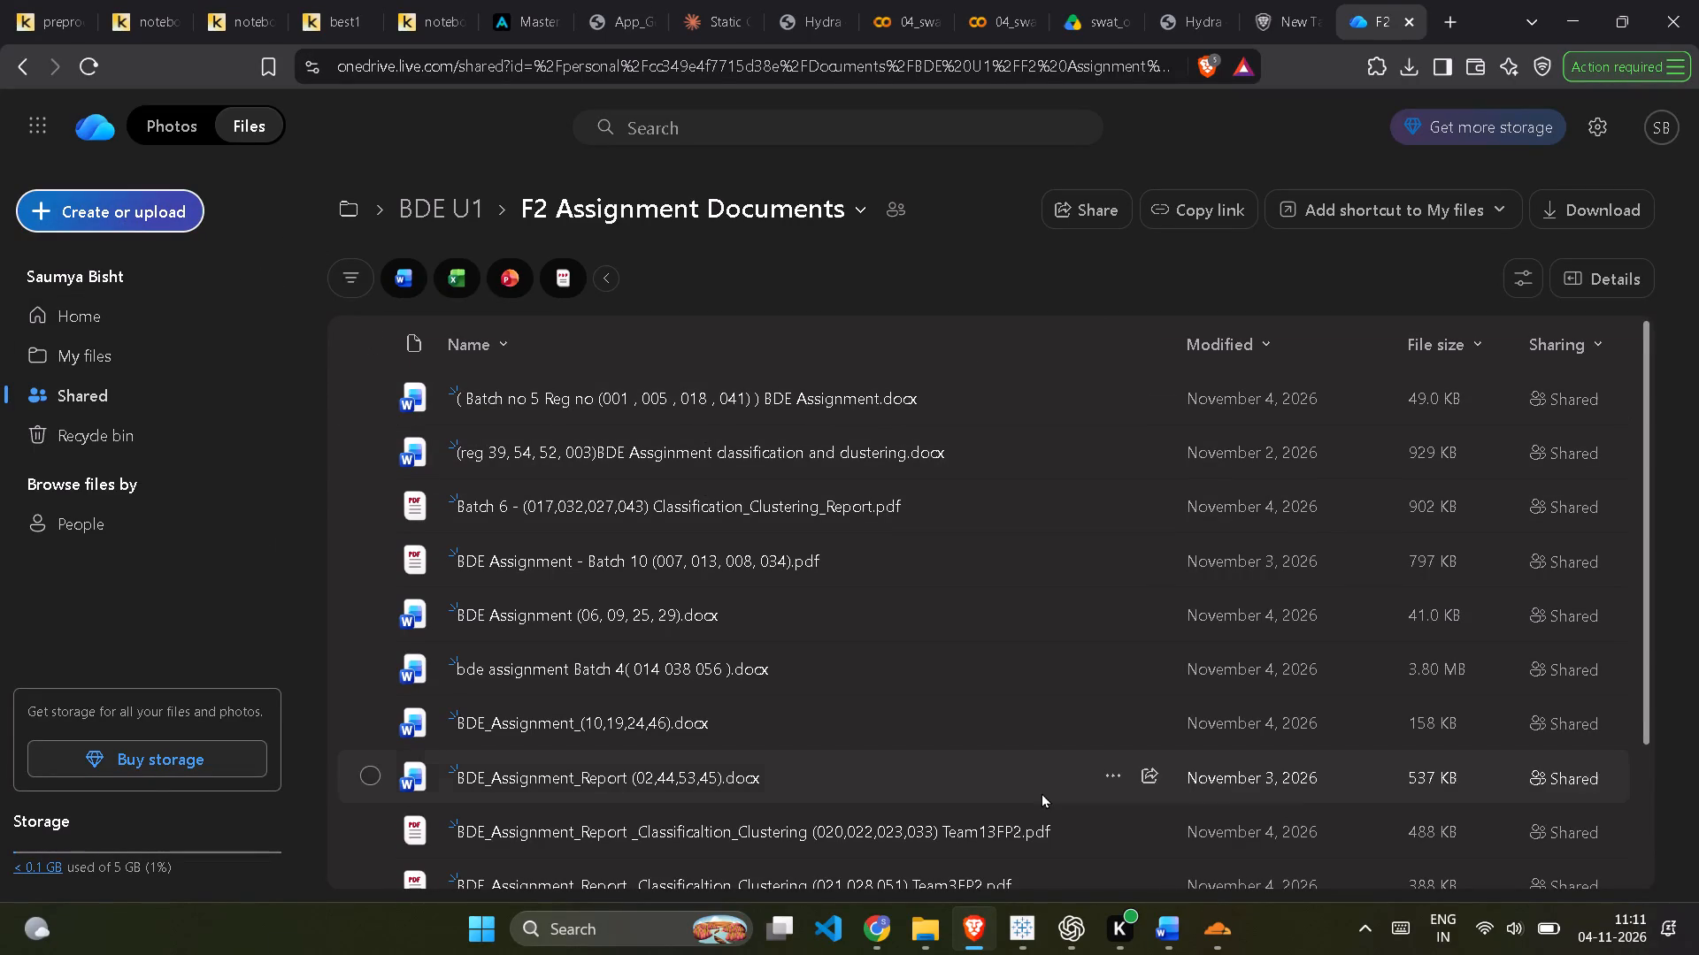
# Switch to File Explorer and rename the BDE_Assignment_Titanic_Iris (1) document in Downloads as Batch No.-12 (04,30,31,50).
pyautogui.click(926, 922)
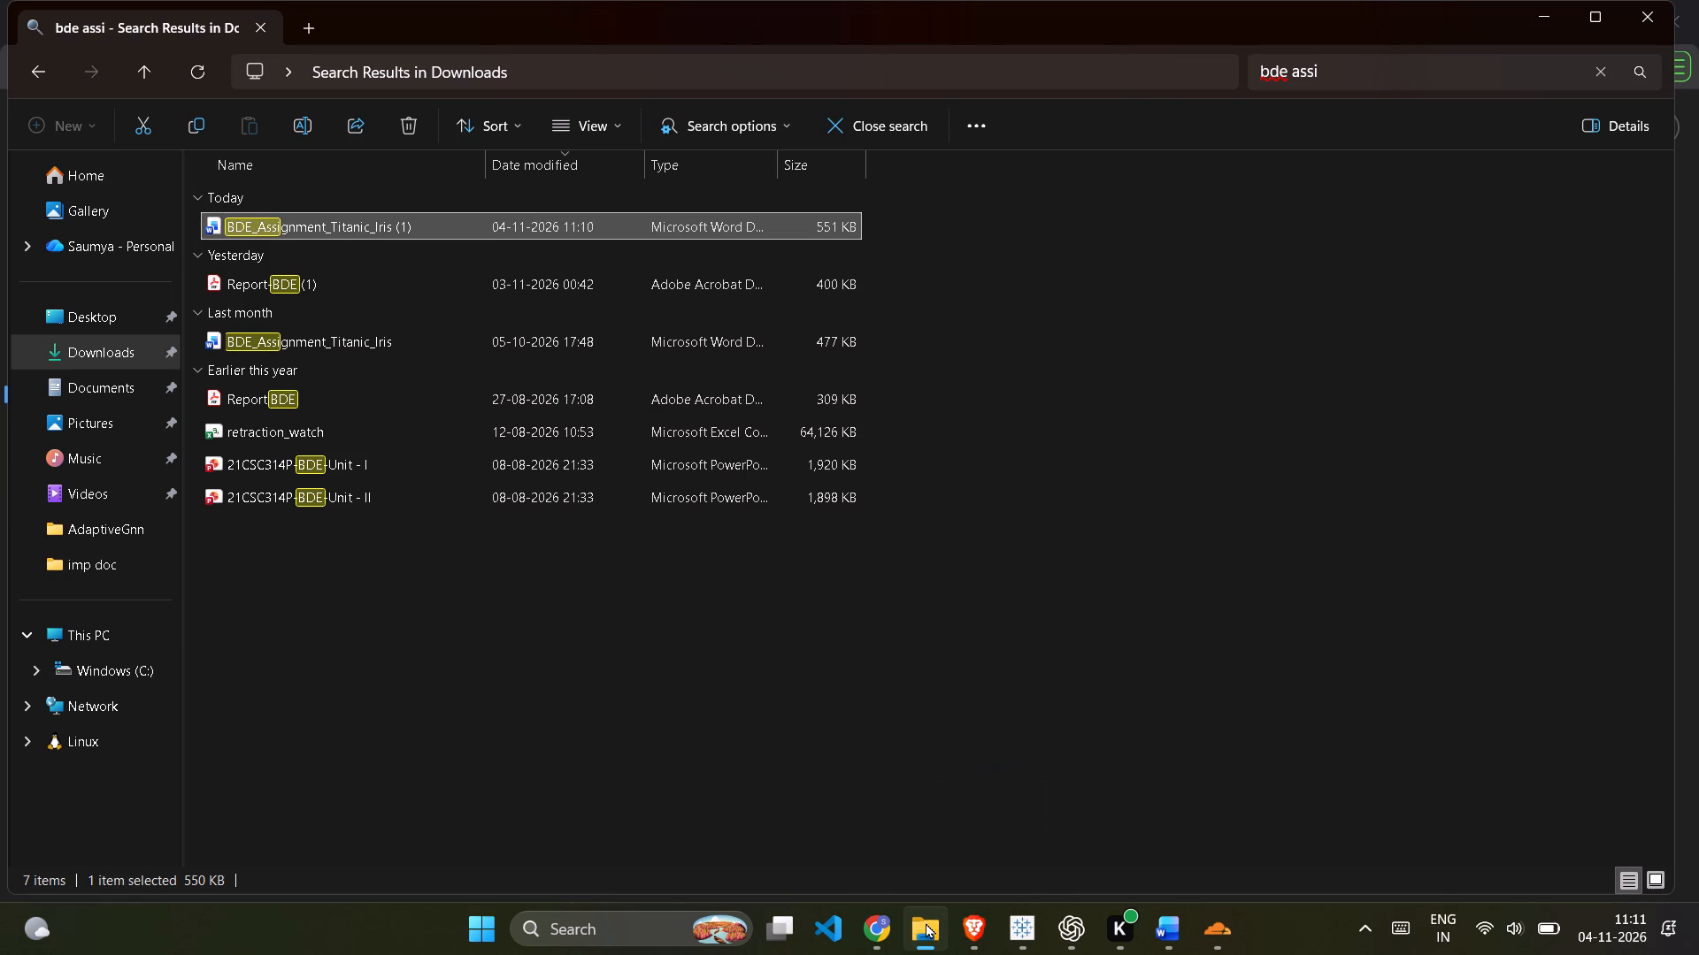
pyautogui.rightClick(555, 221)
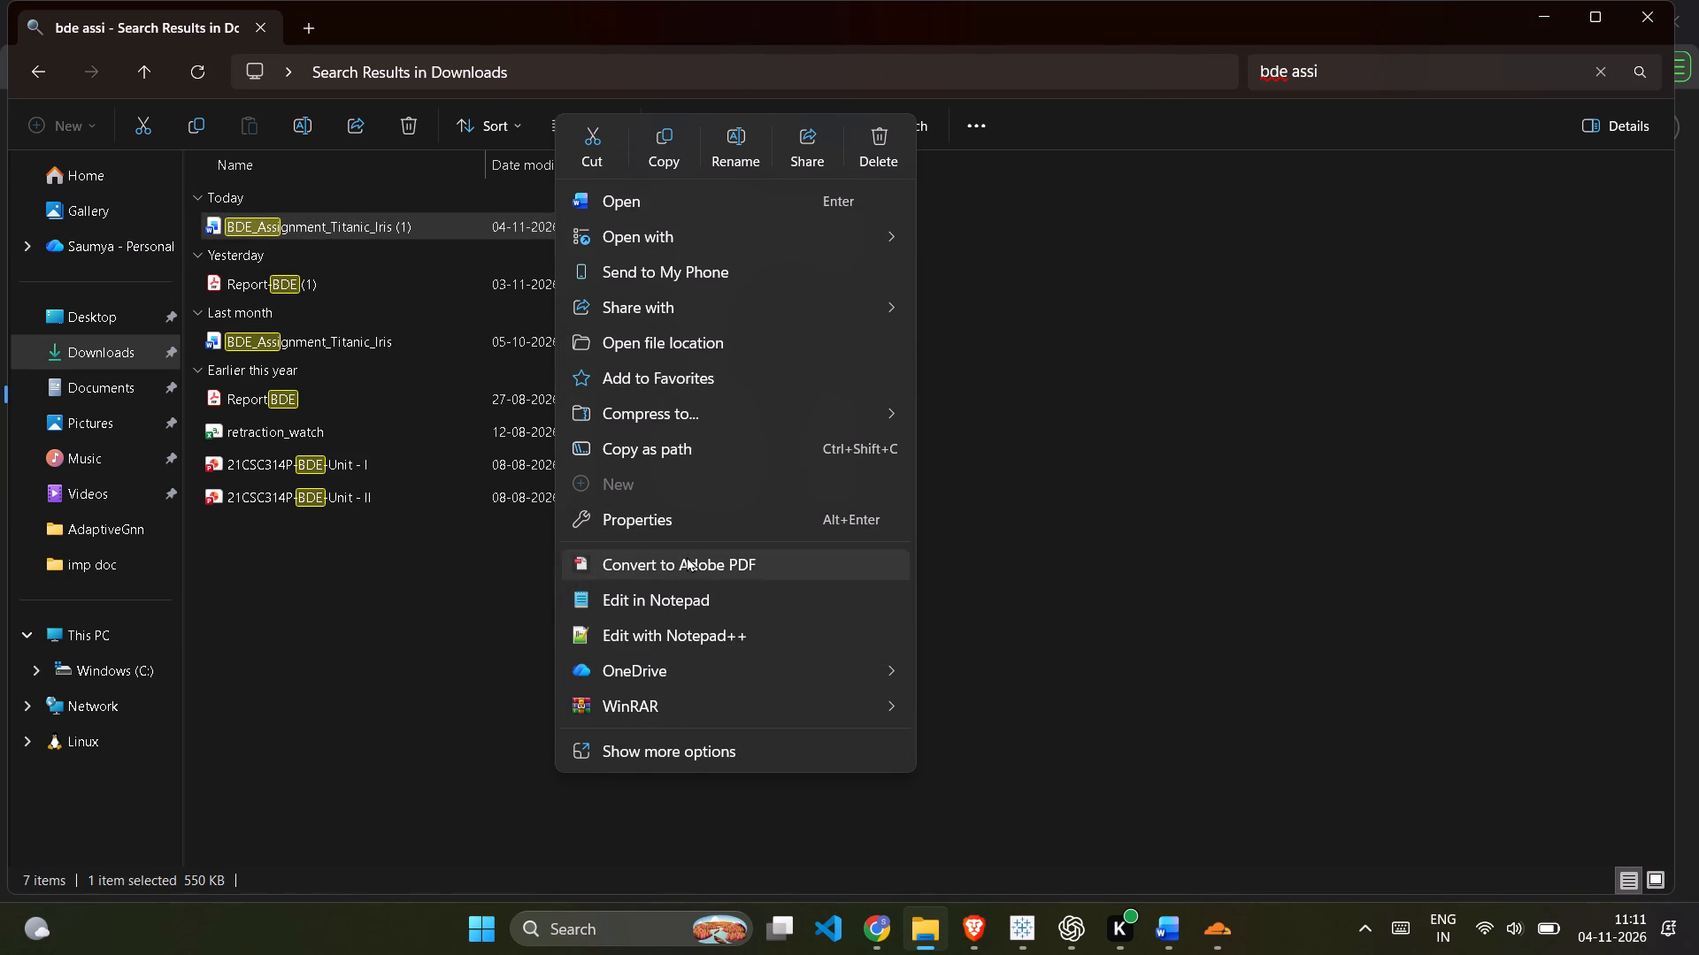
pyautogui.click(665, 744)
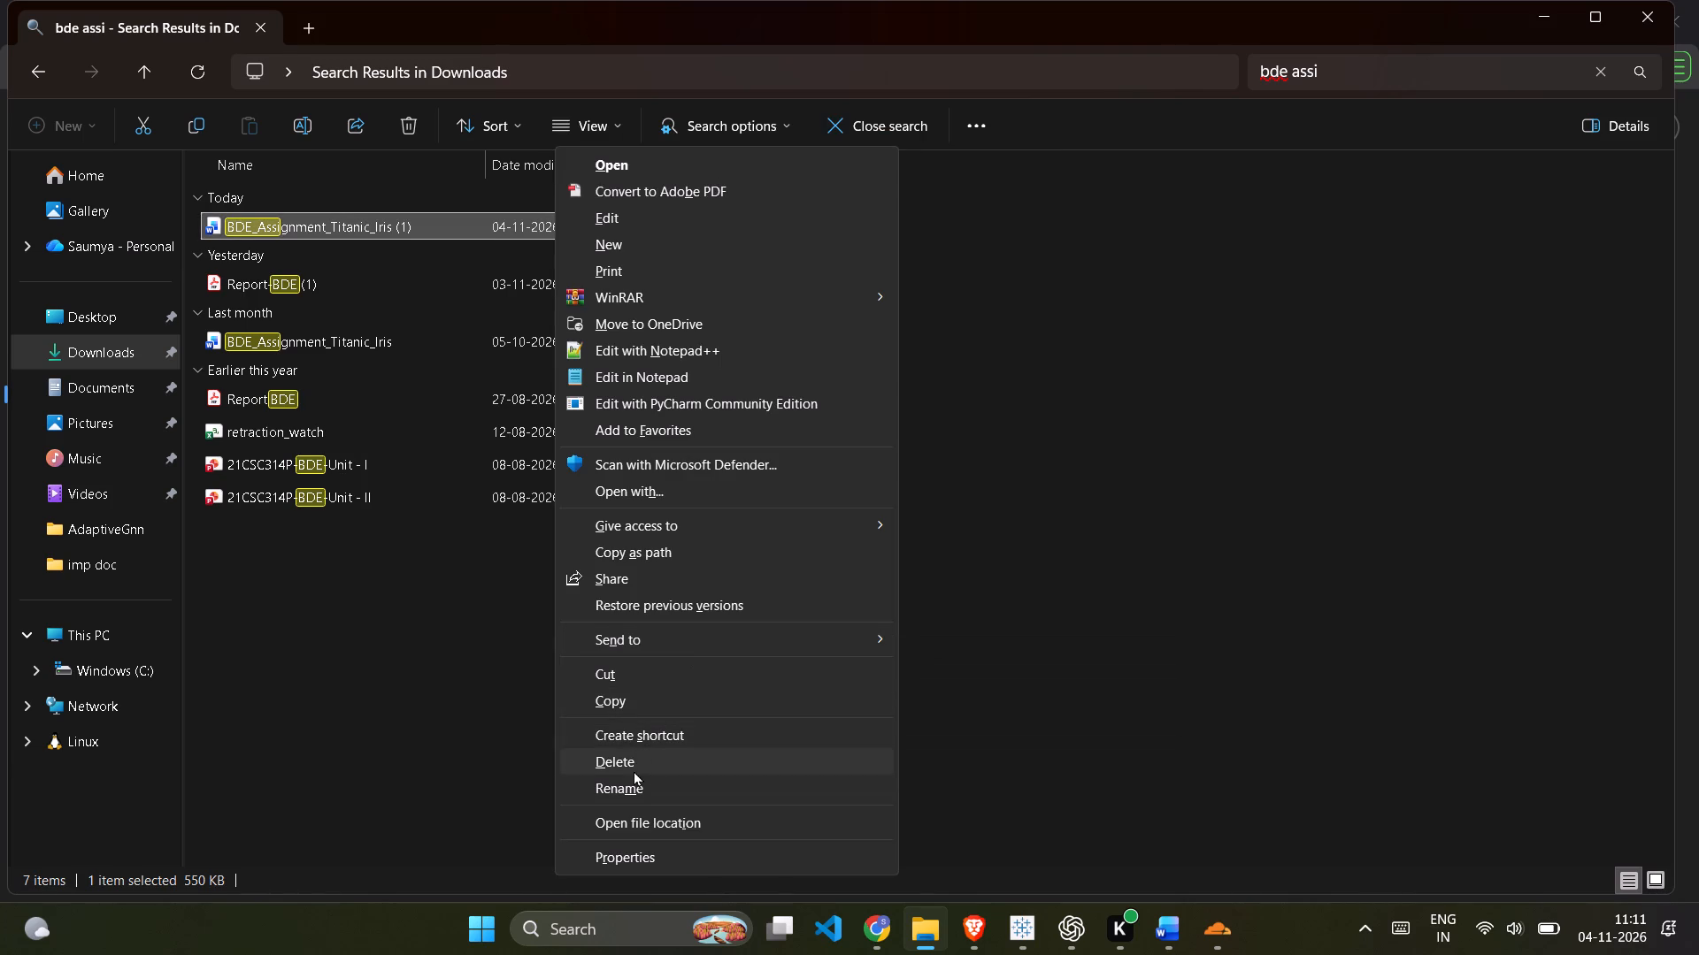
pyautogui.click(630, 776)
pyautogui.press('BackSpace')
pyautogui.press('BackSpace')
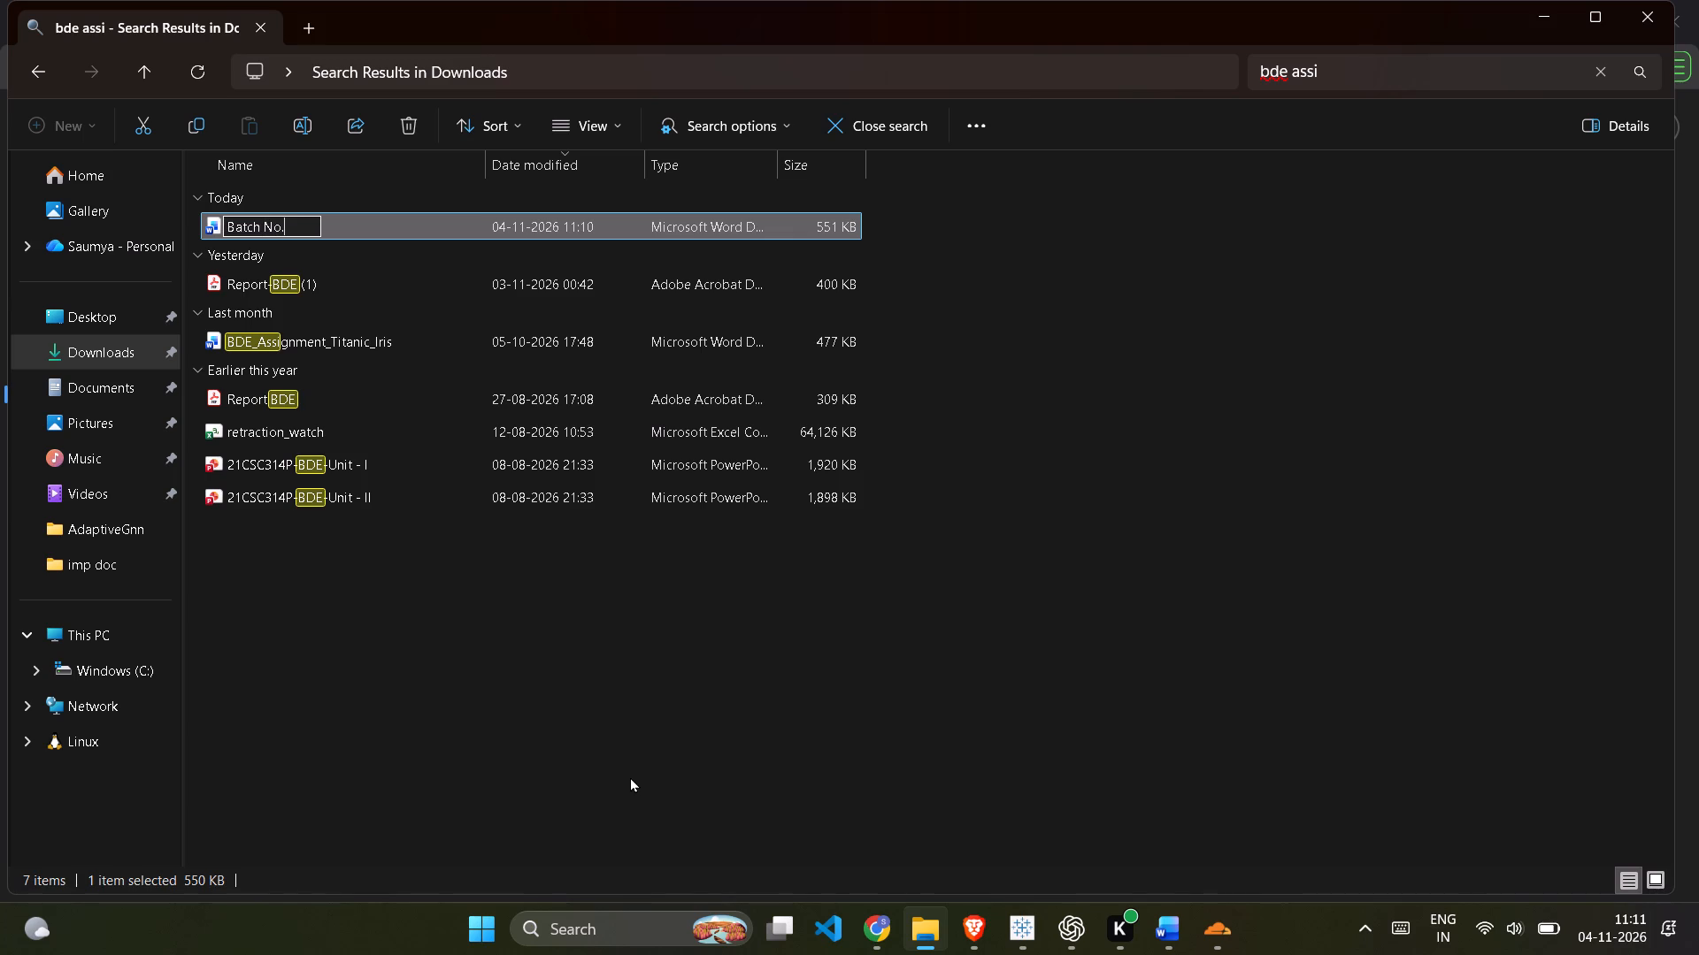
pyautogui.write('-12')
pyautogui.press('space')
pyautogui.write('()')
pyautogui.press('Left')
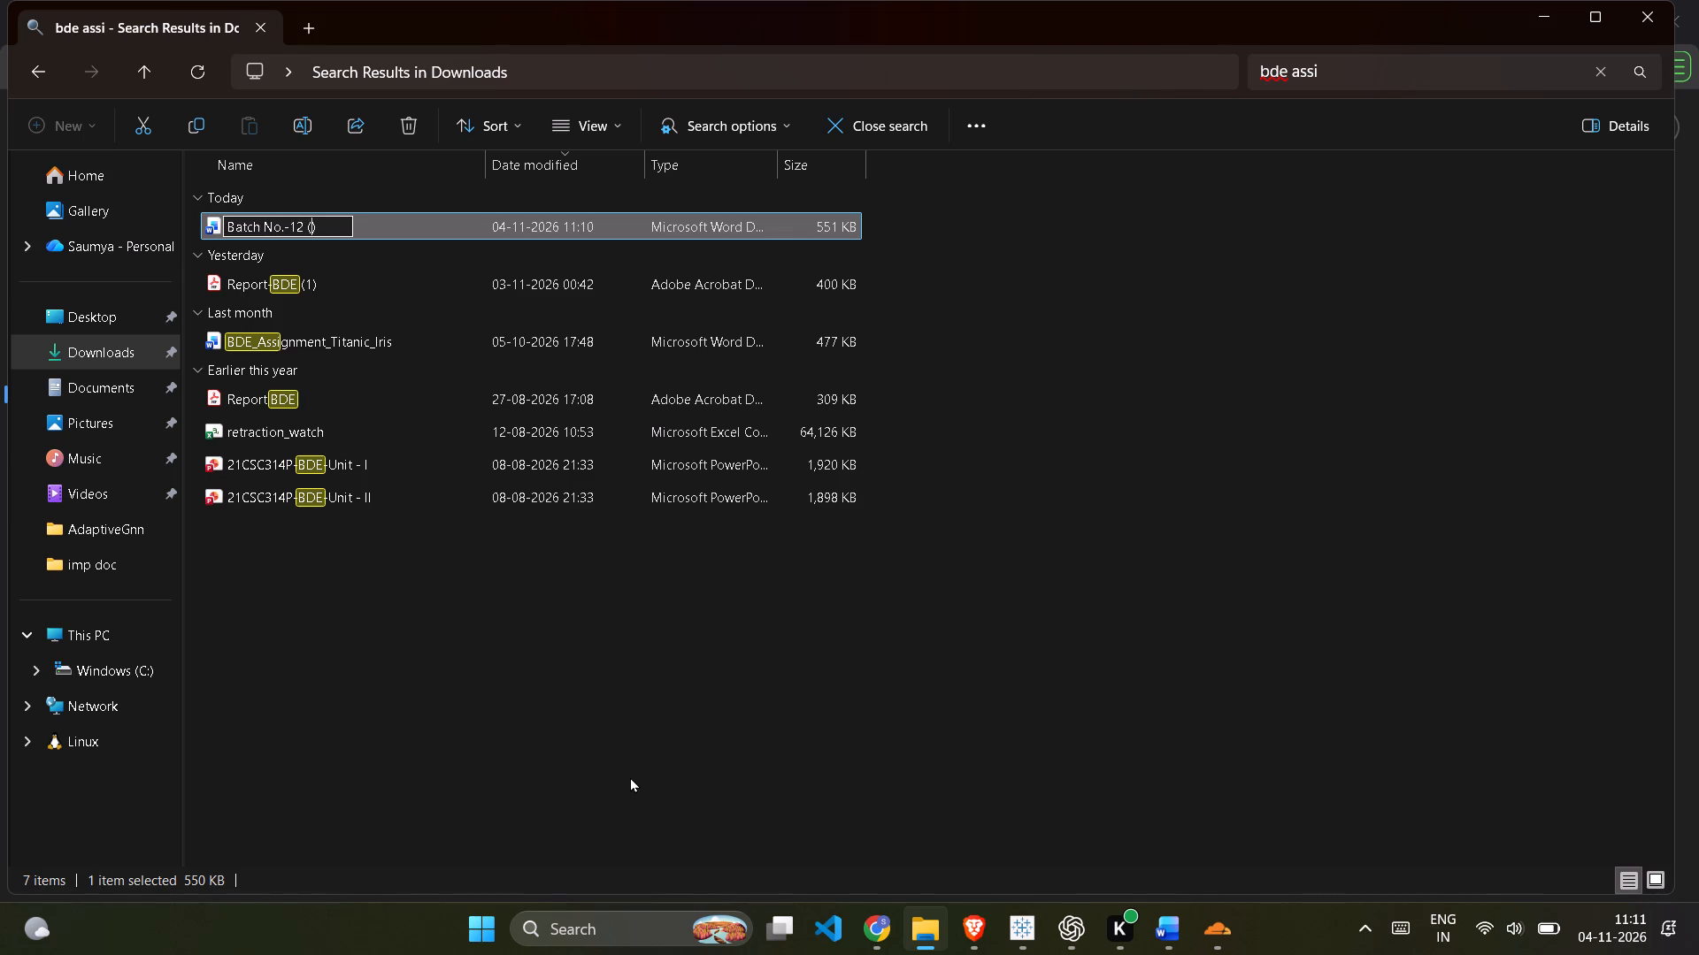
pyautogui.write('04.')
pyautogui.press('BackSpace')
pyautogui.press(',')
pyautogui.write('303,')
pyautogui.press('BackSpace')
pyautogui.press('BackSpace')
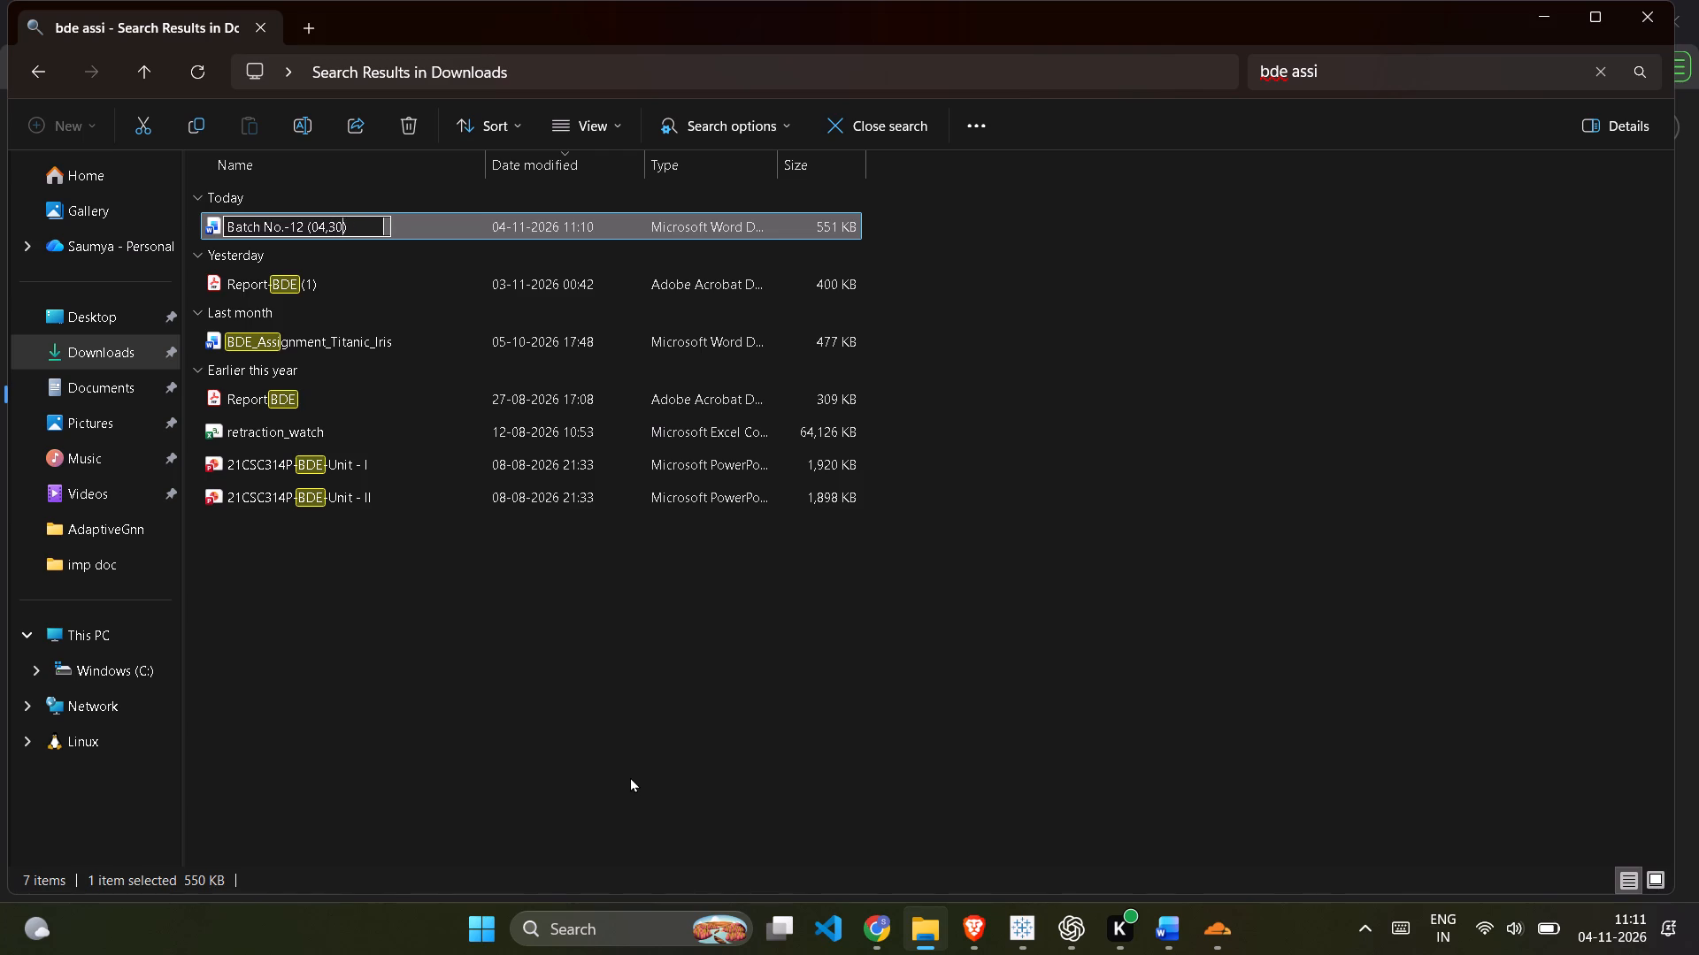
pyautogui.write(',31,')
pyautogui.write('50')
pyautogui.press('Right')
pyautogui.press('Return')
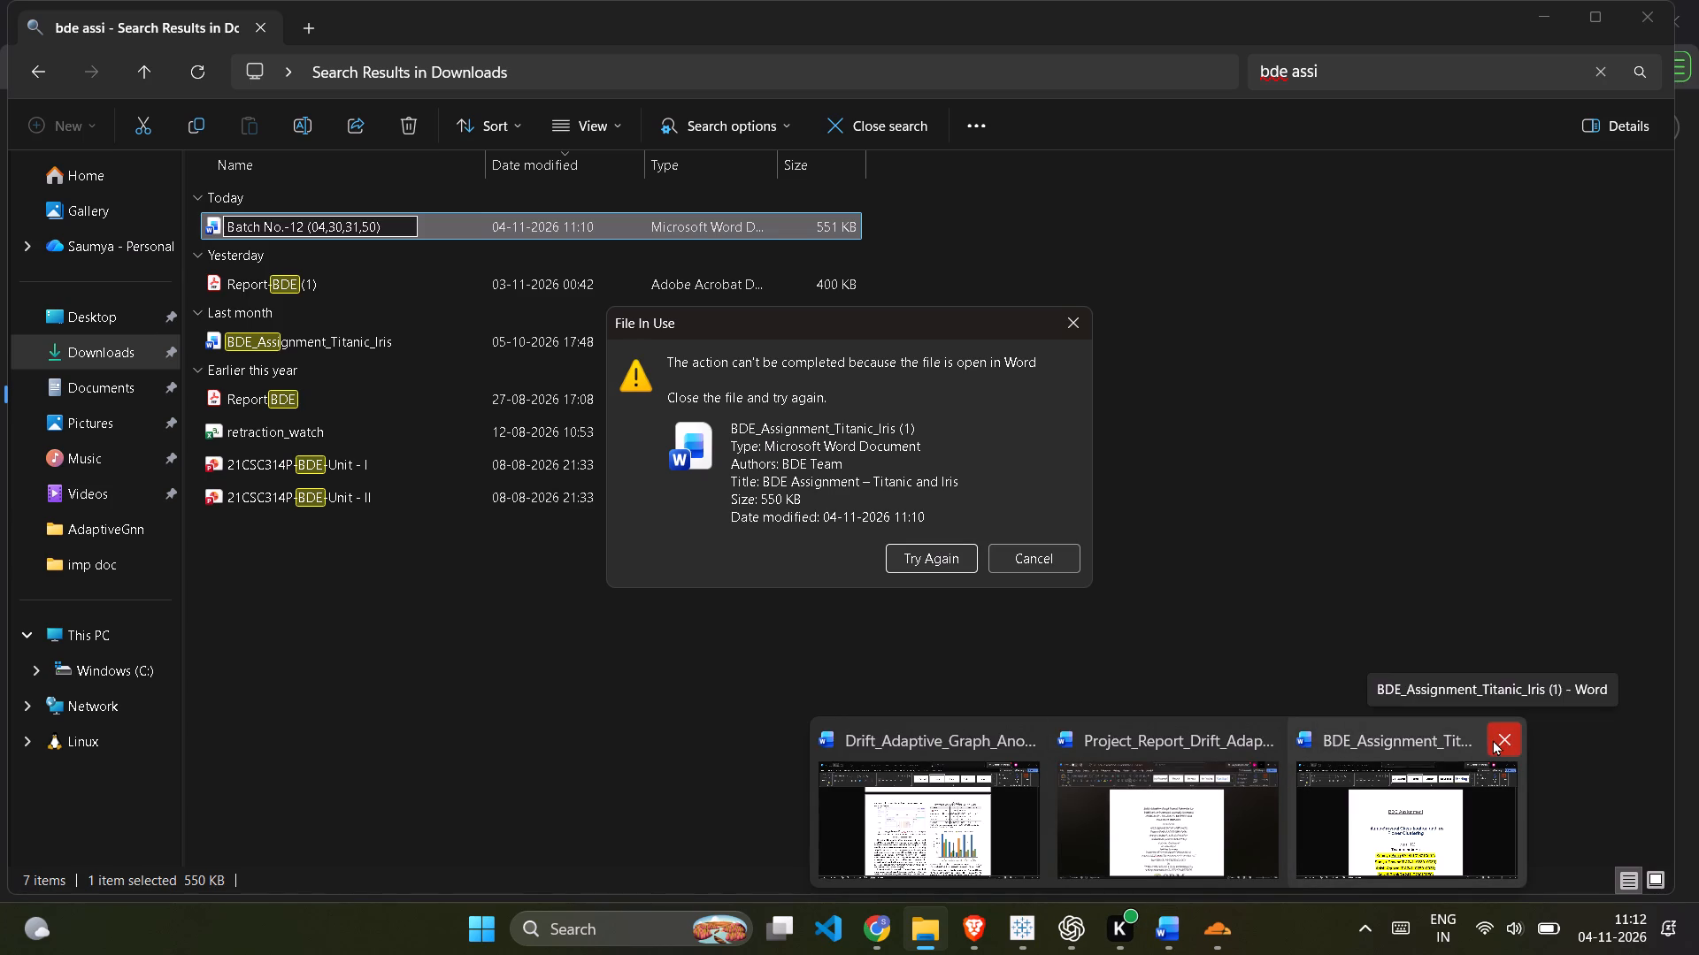
# Close the assignment report in Word, retry the pending rename, and select the renamed file.
pyautogui.click(1493, 739)
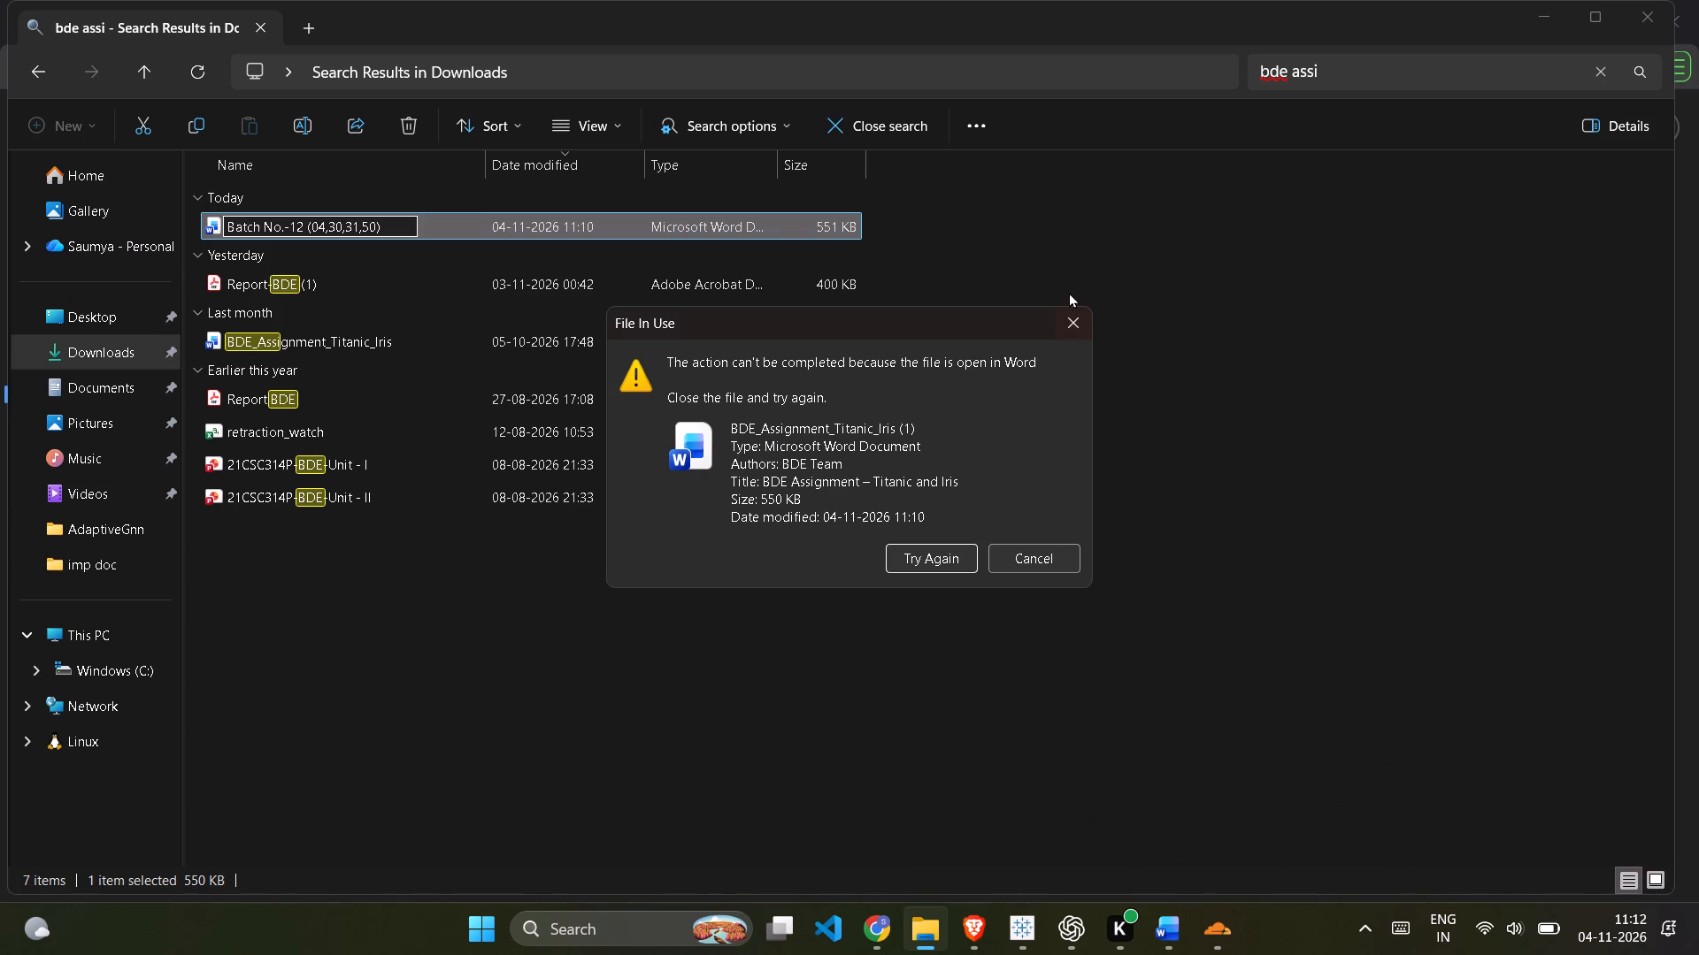
pyautogui.click(1070, 290)
pyautogui.click(958, 562)
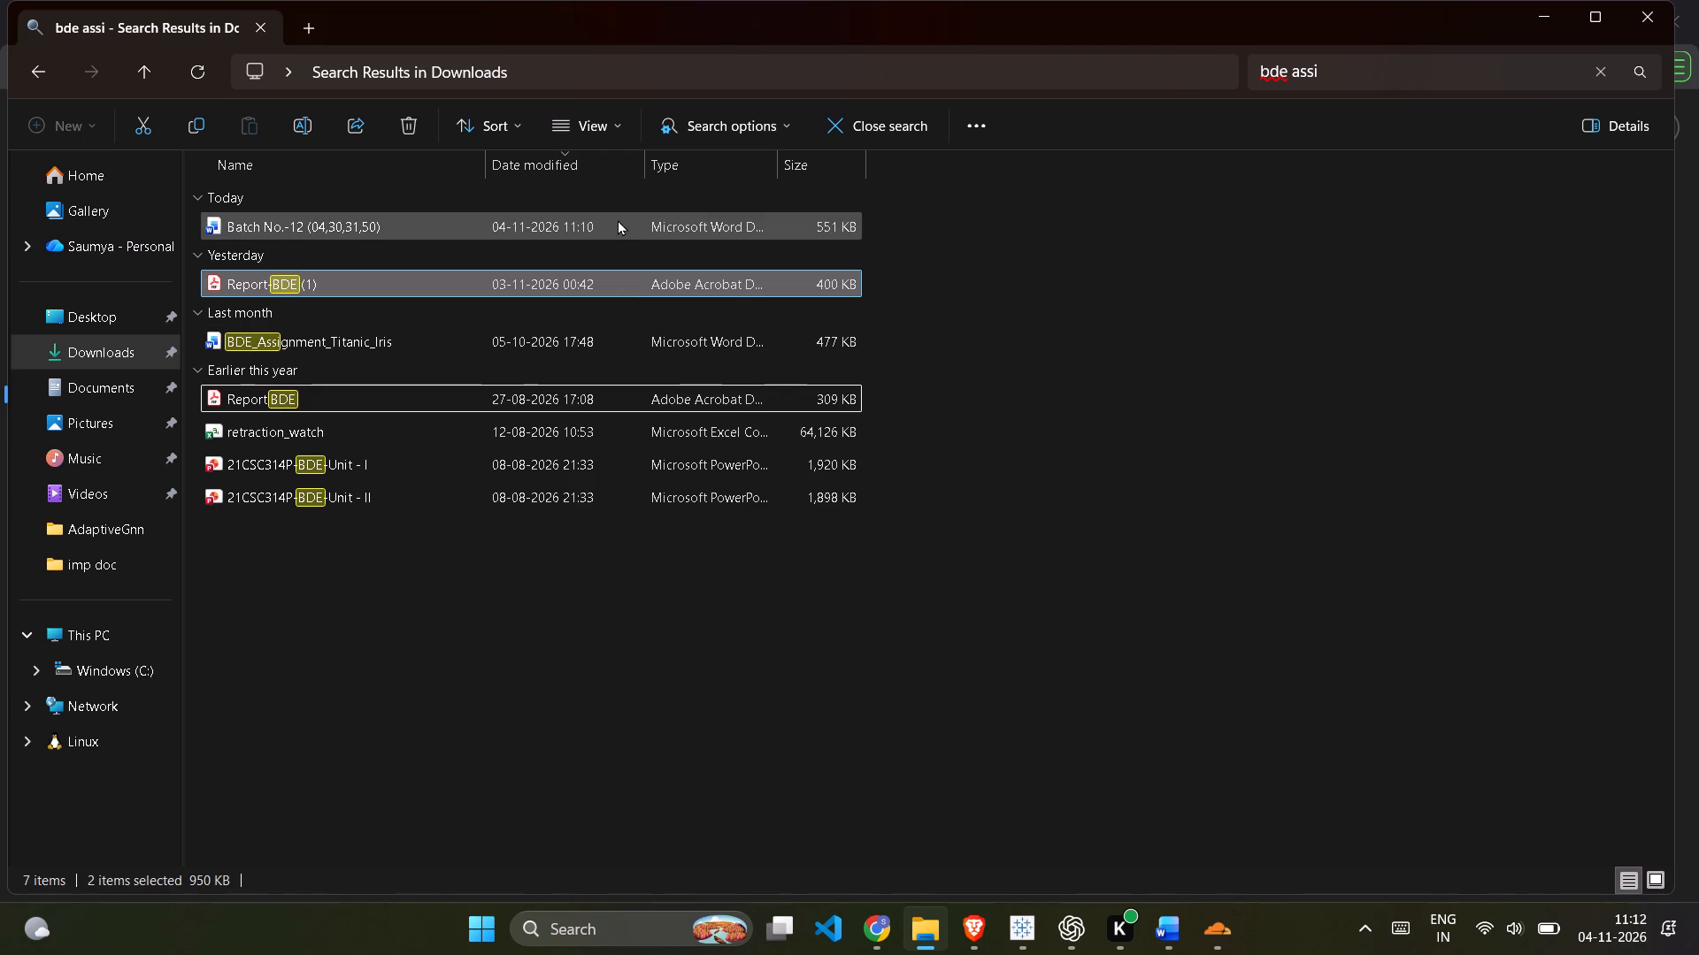
pyautogui.click(617, 223)
# Switch to the Brave browser and upload Batch No.-12 (04,30,31,50) from Downloads to the F2 Assignment Documents folder.
pyautogui.click(970, 932)
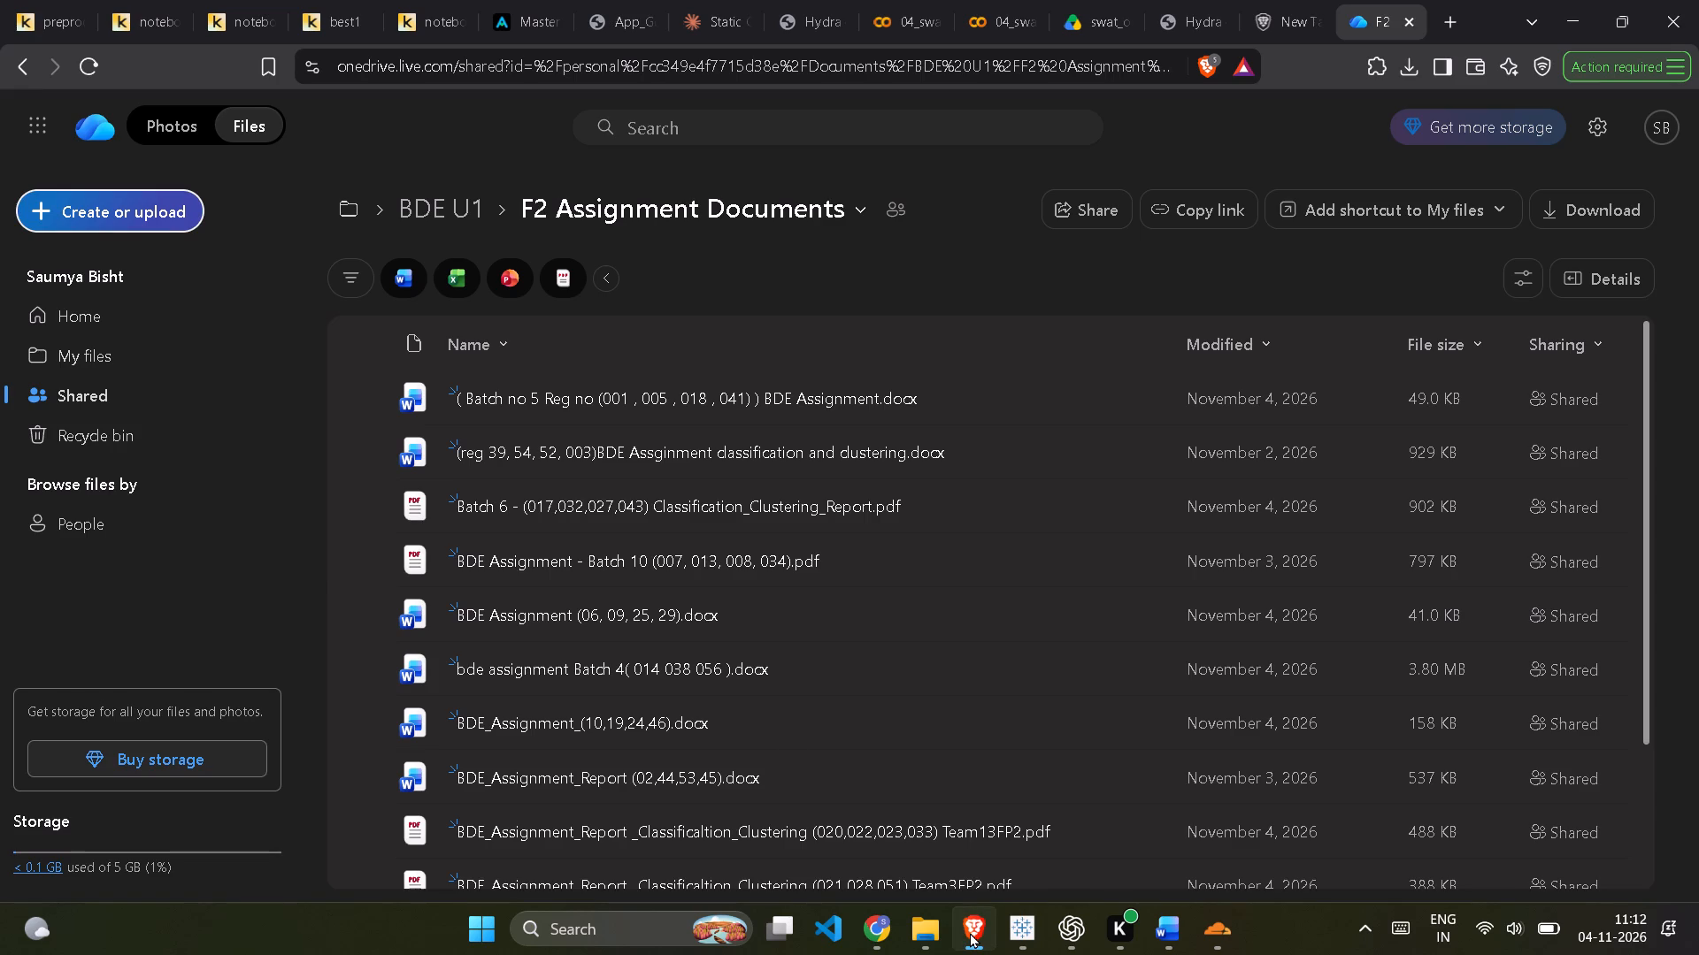
pyautogui.click(181, 202)
pyautogui.click(158, 304)
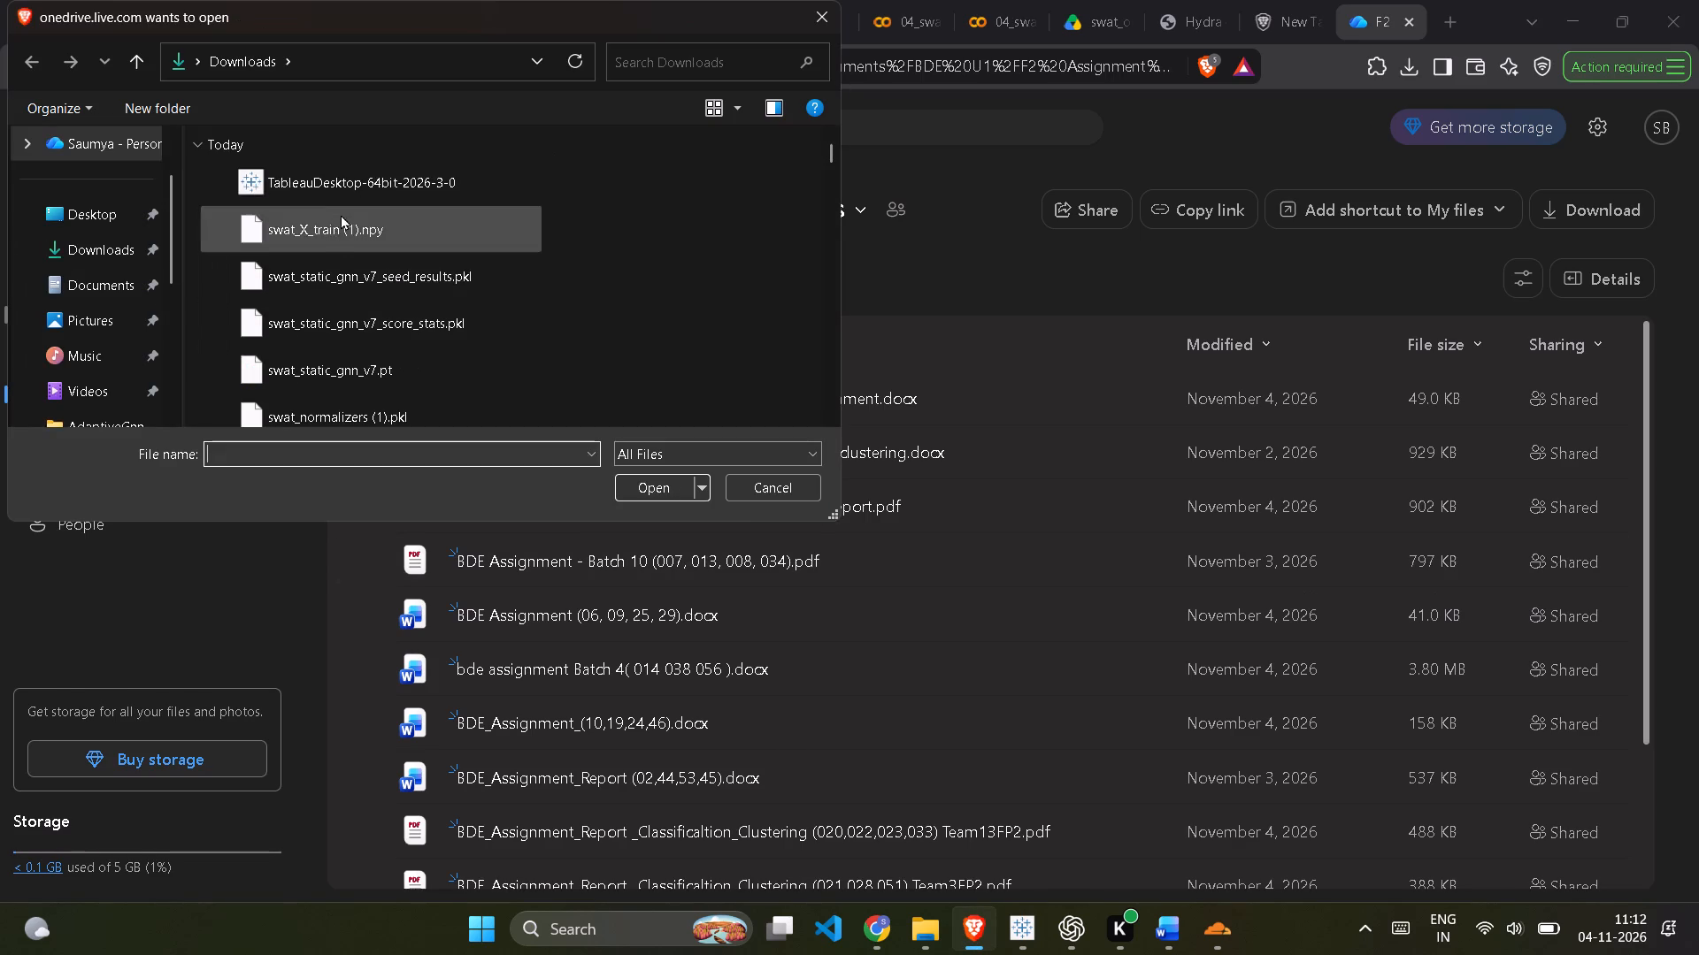
pyautogui.scroll(-1, 361, 313)
pyautogui.click(374, 219)
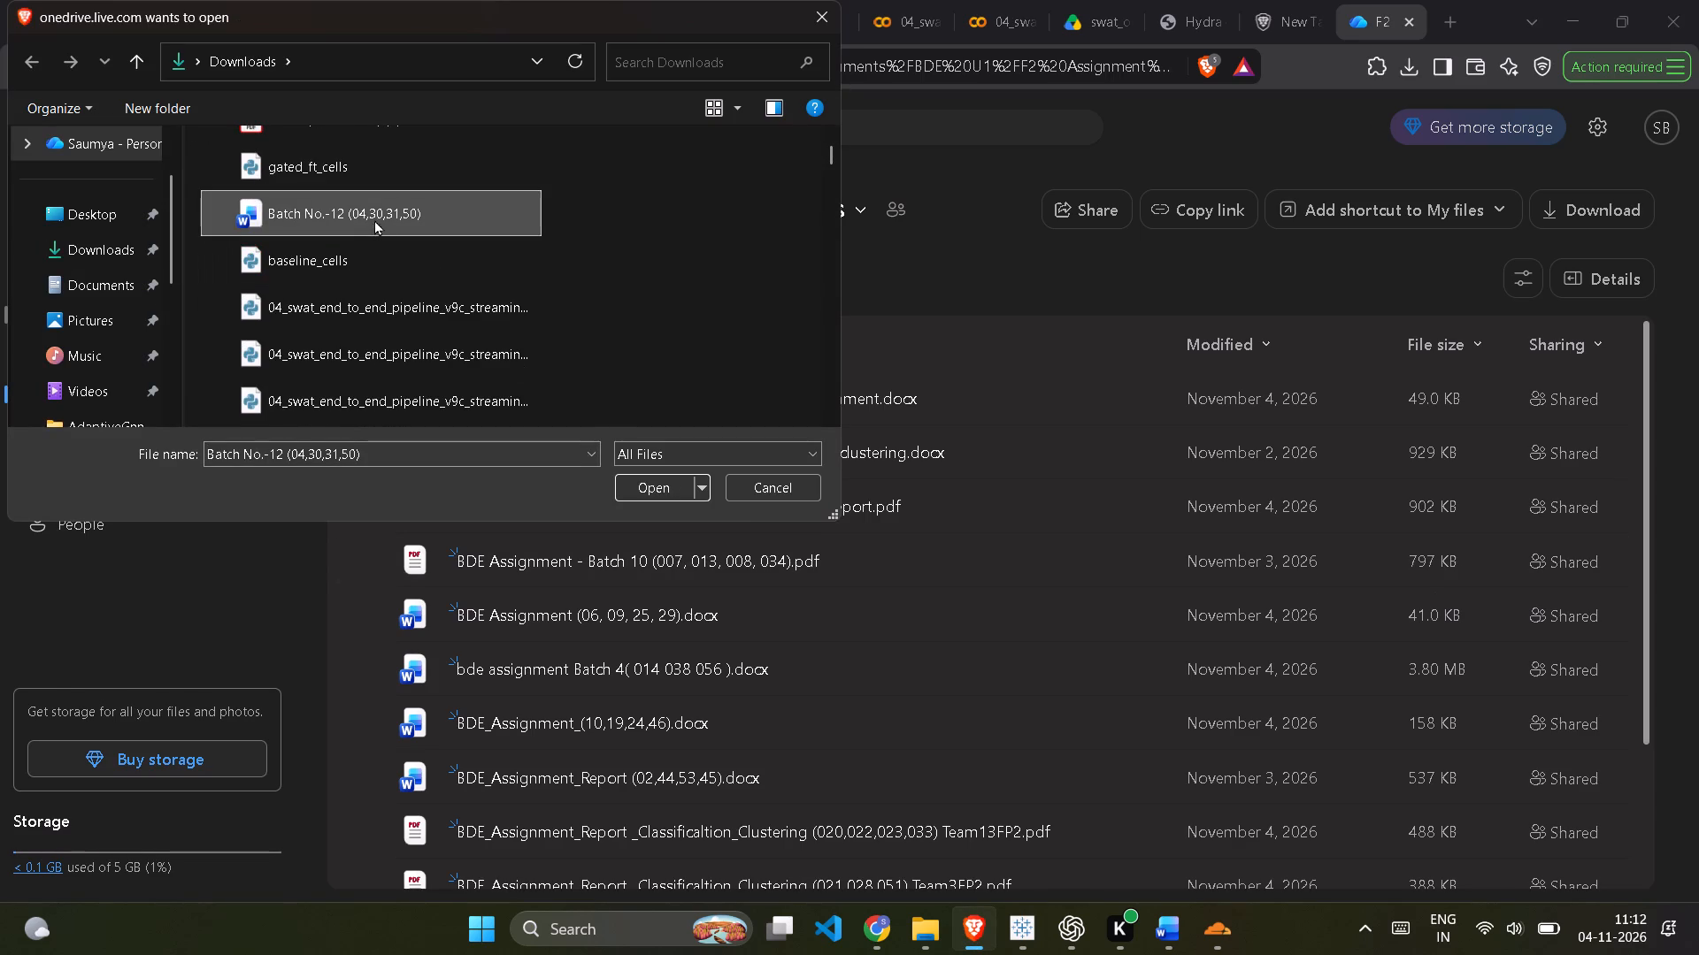
pyautogui.click(639, 485)
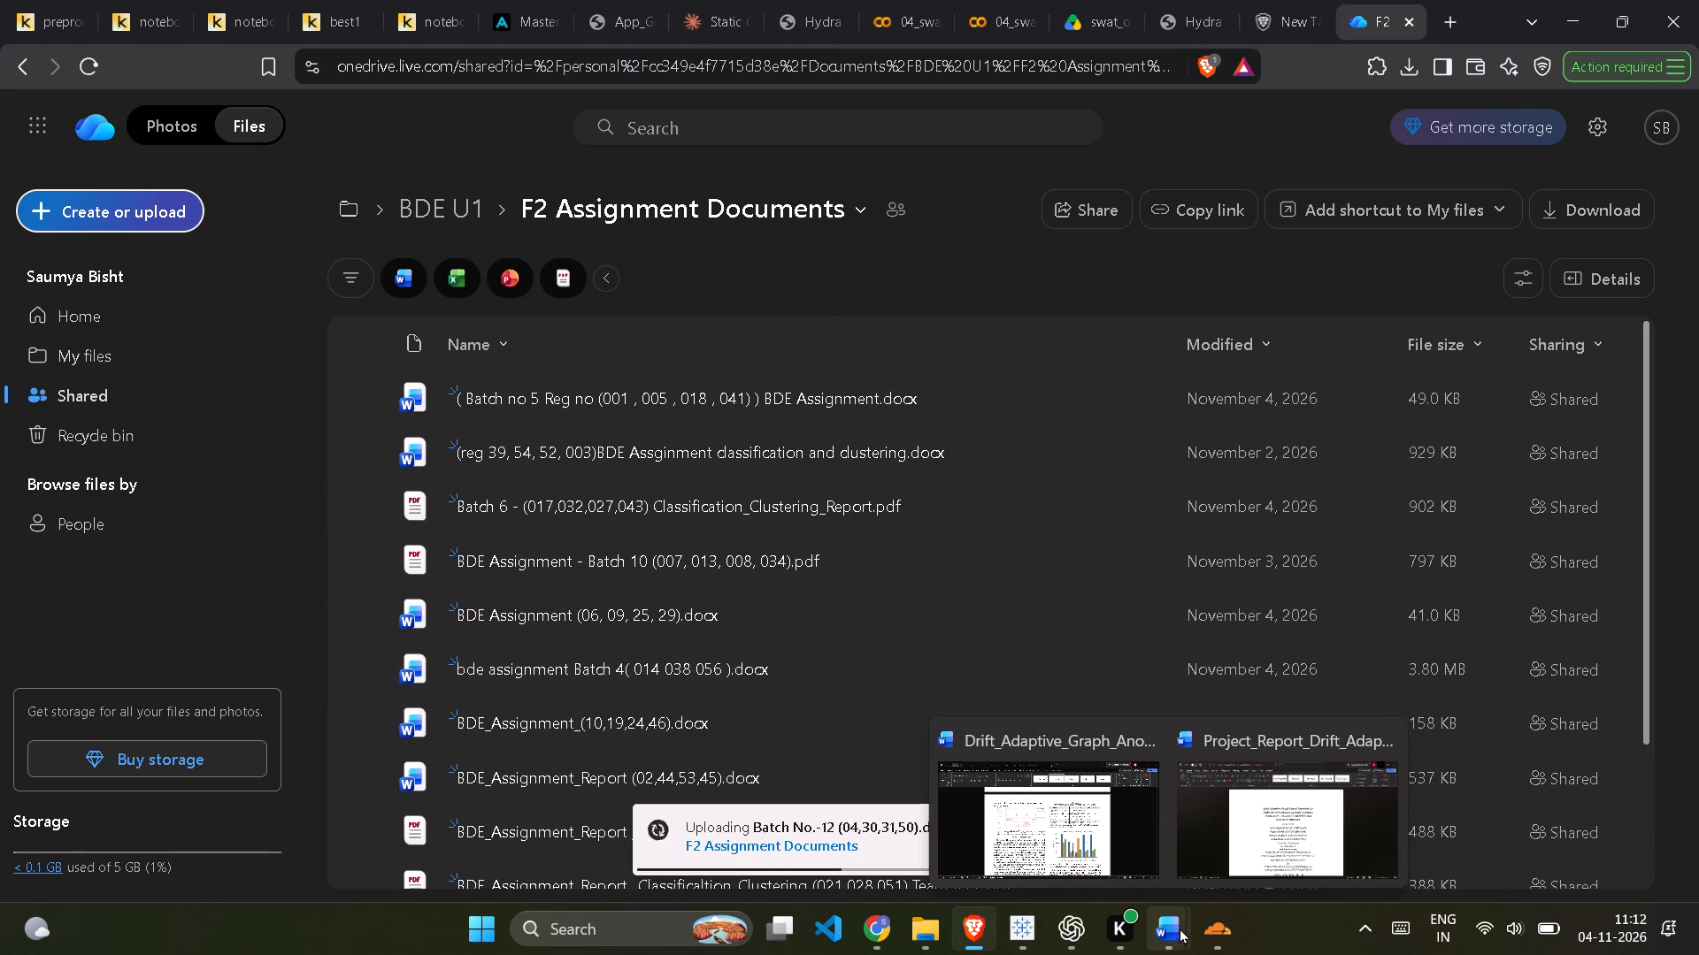
# Open the Batch No.-12 (04,30,31,50) report from File Explorer and look through it to section 6, URL of Implementation.
pyautogui.click(923, 933)
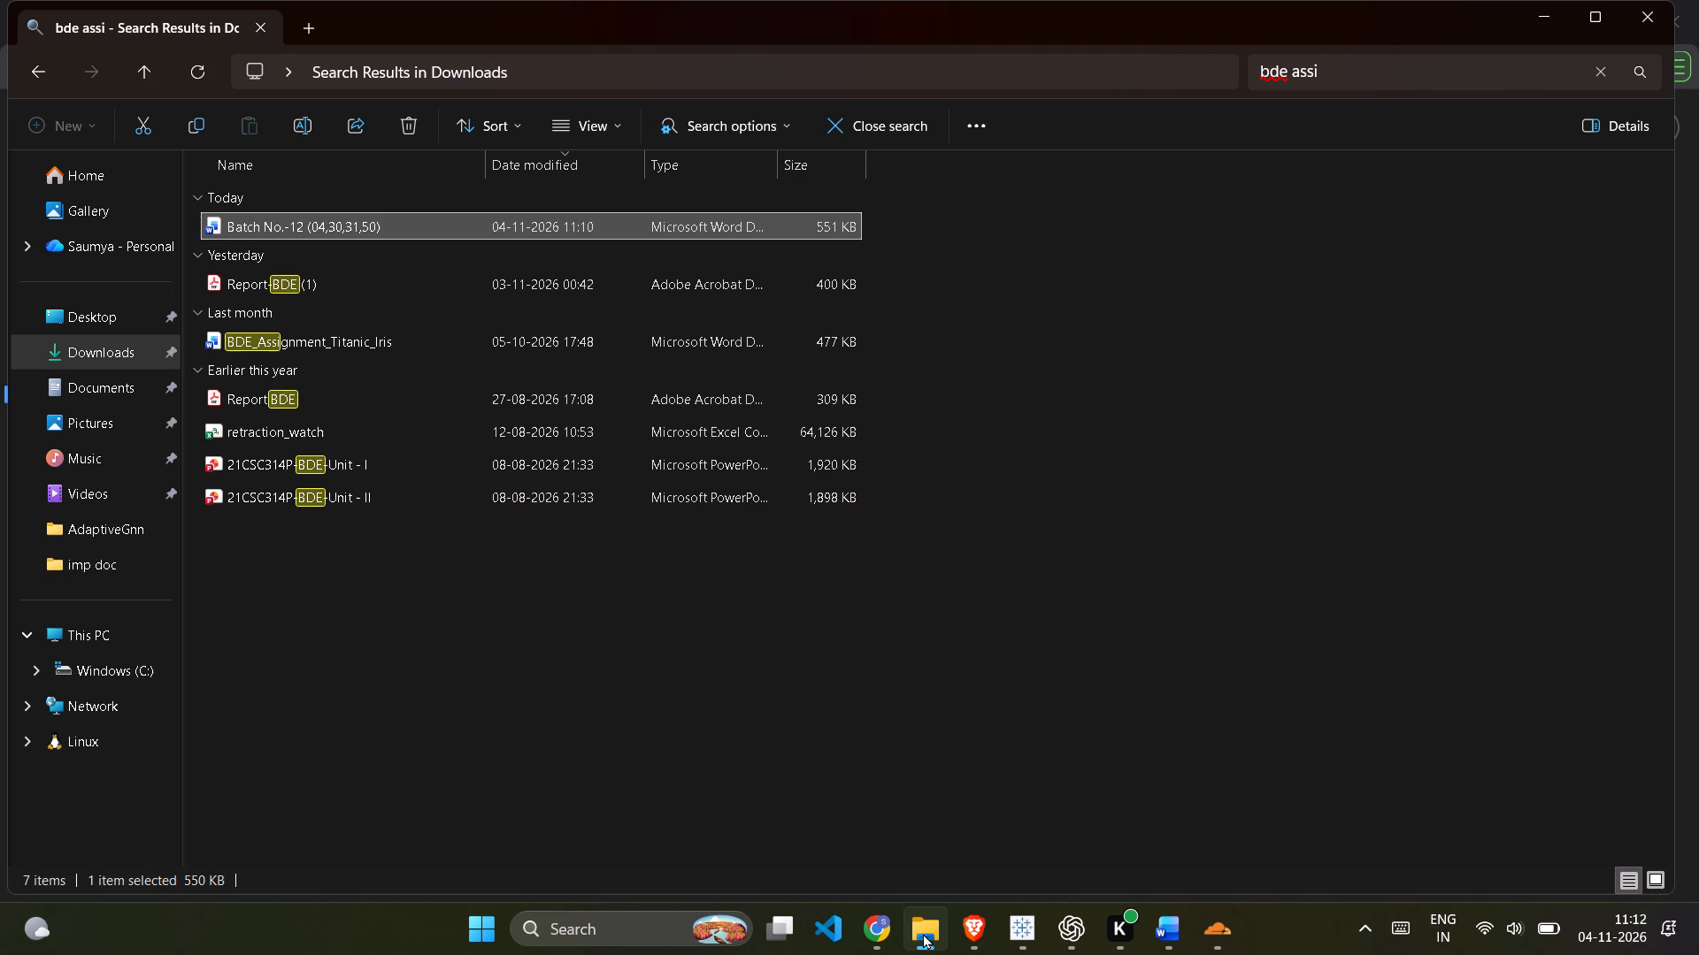
pyautogui.doubleClick(411, 223)
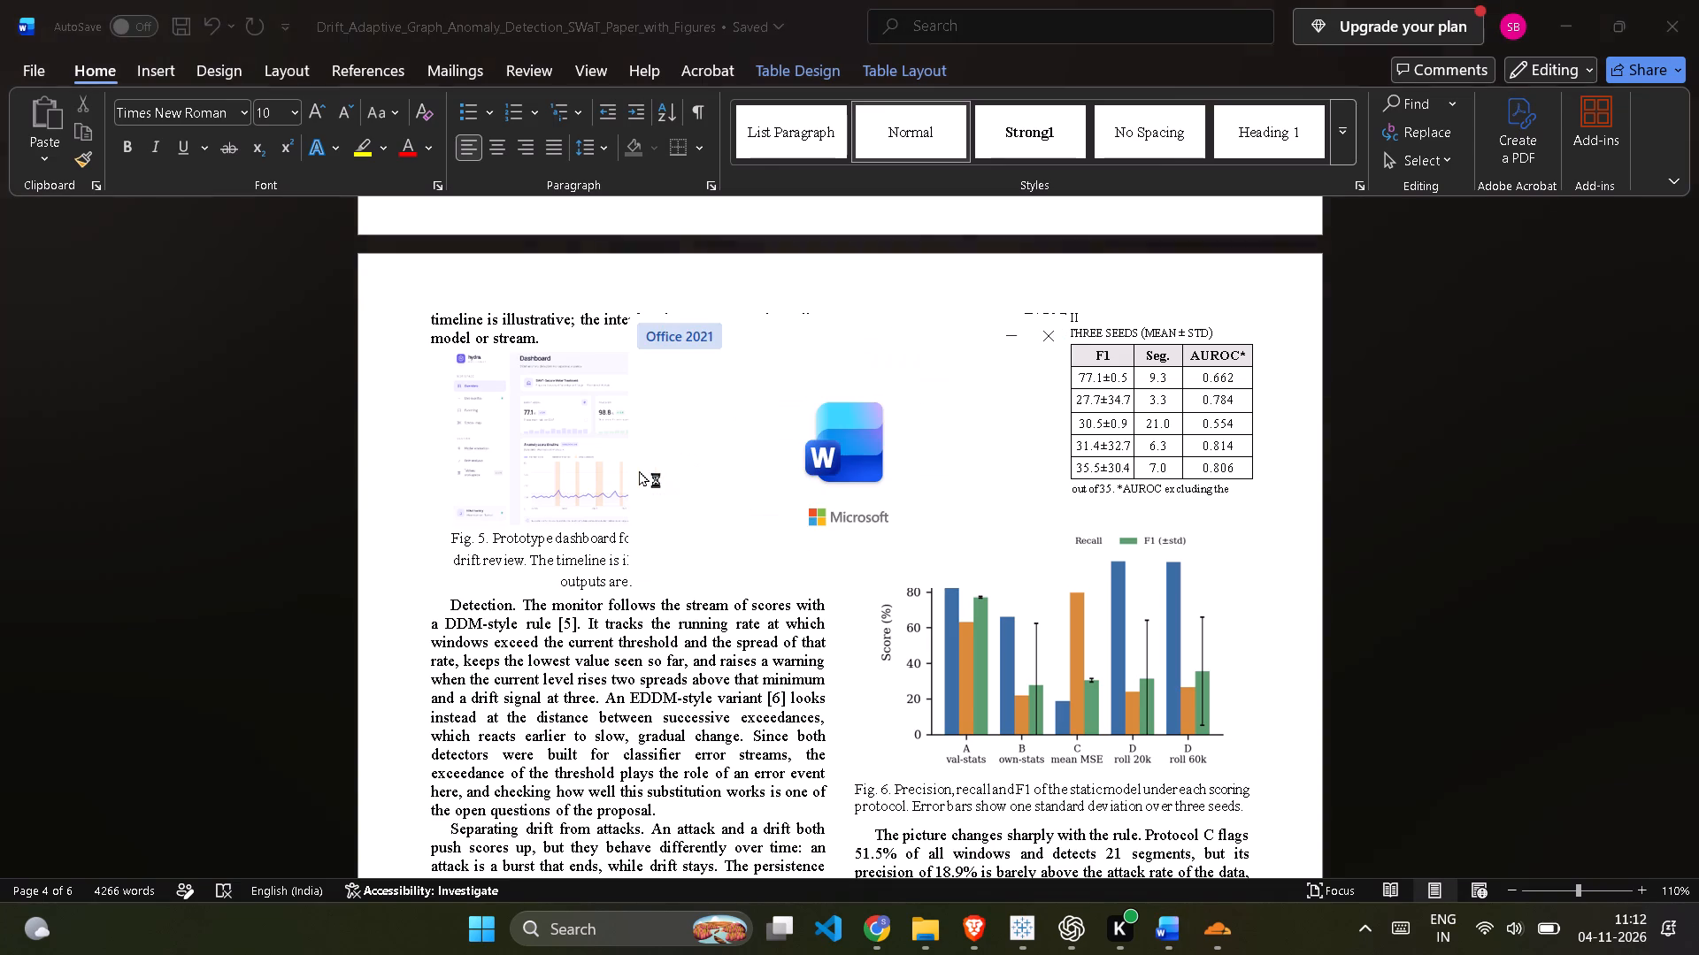
pyautogui.scroll(-7, 814, 581)
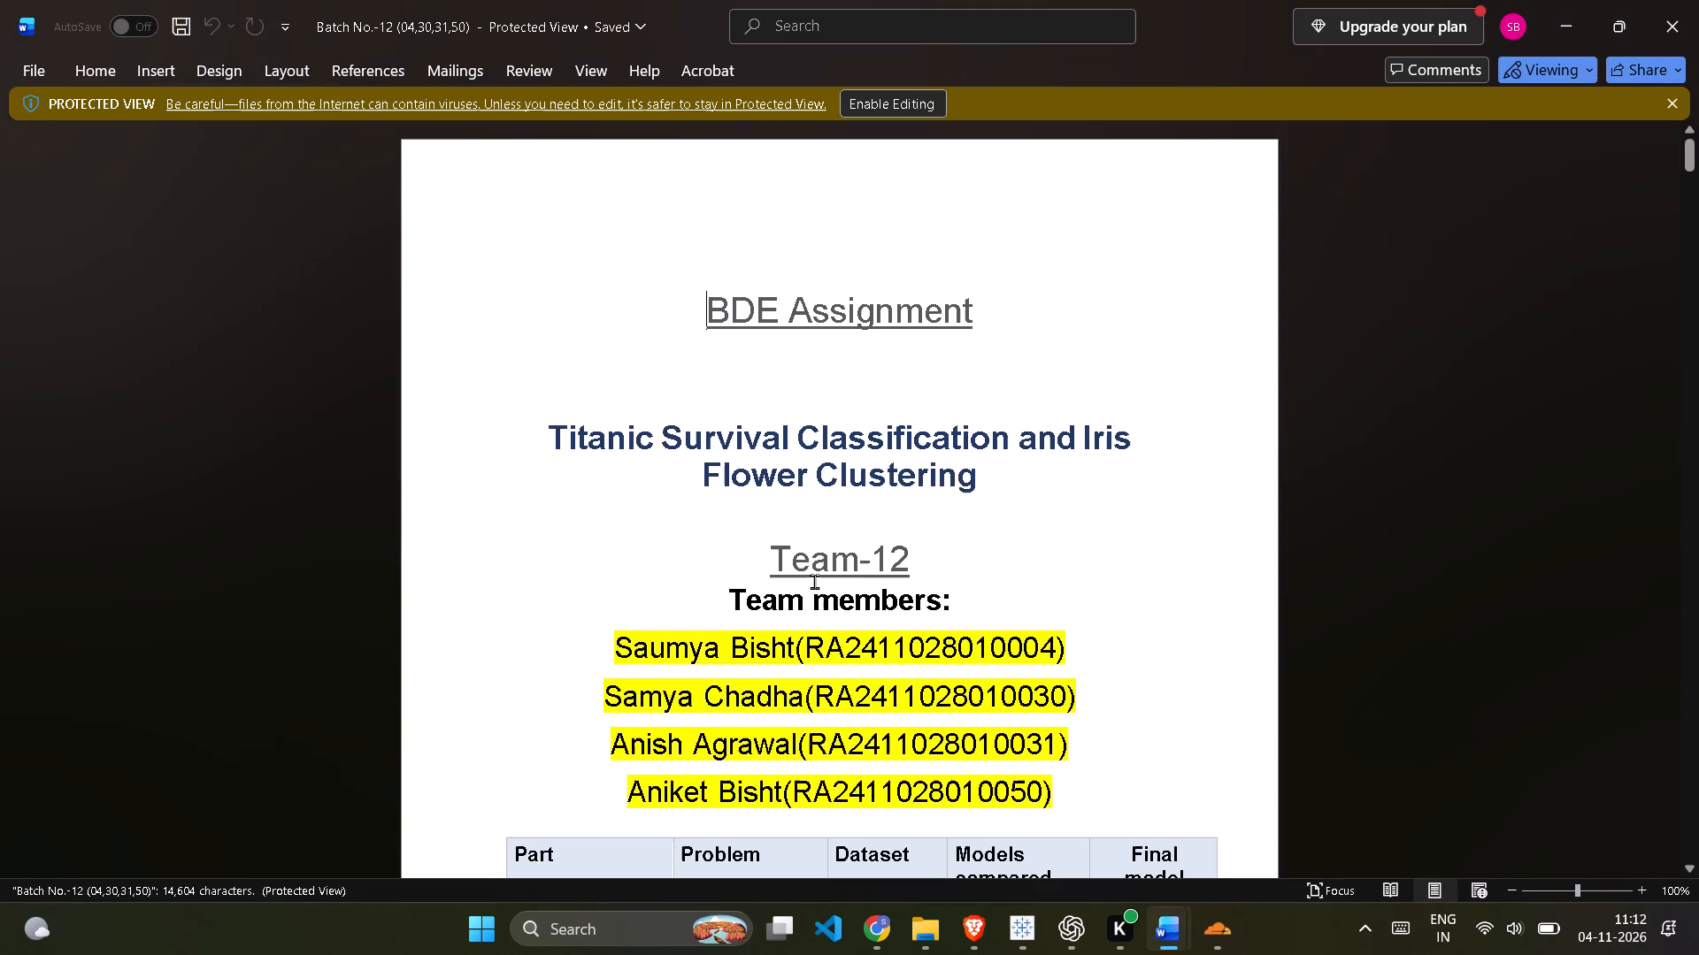
pyautogui.scroll(-20, 949, 837)
pyautogui.scroll(-6, 949, 837)
pyautogui.scroll(-6, 930, 656)
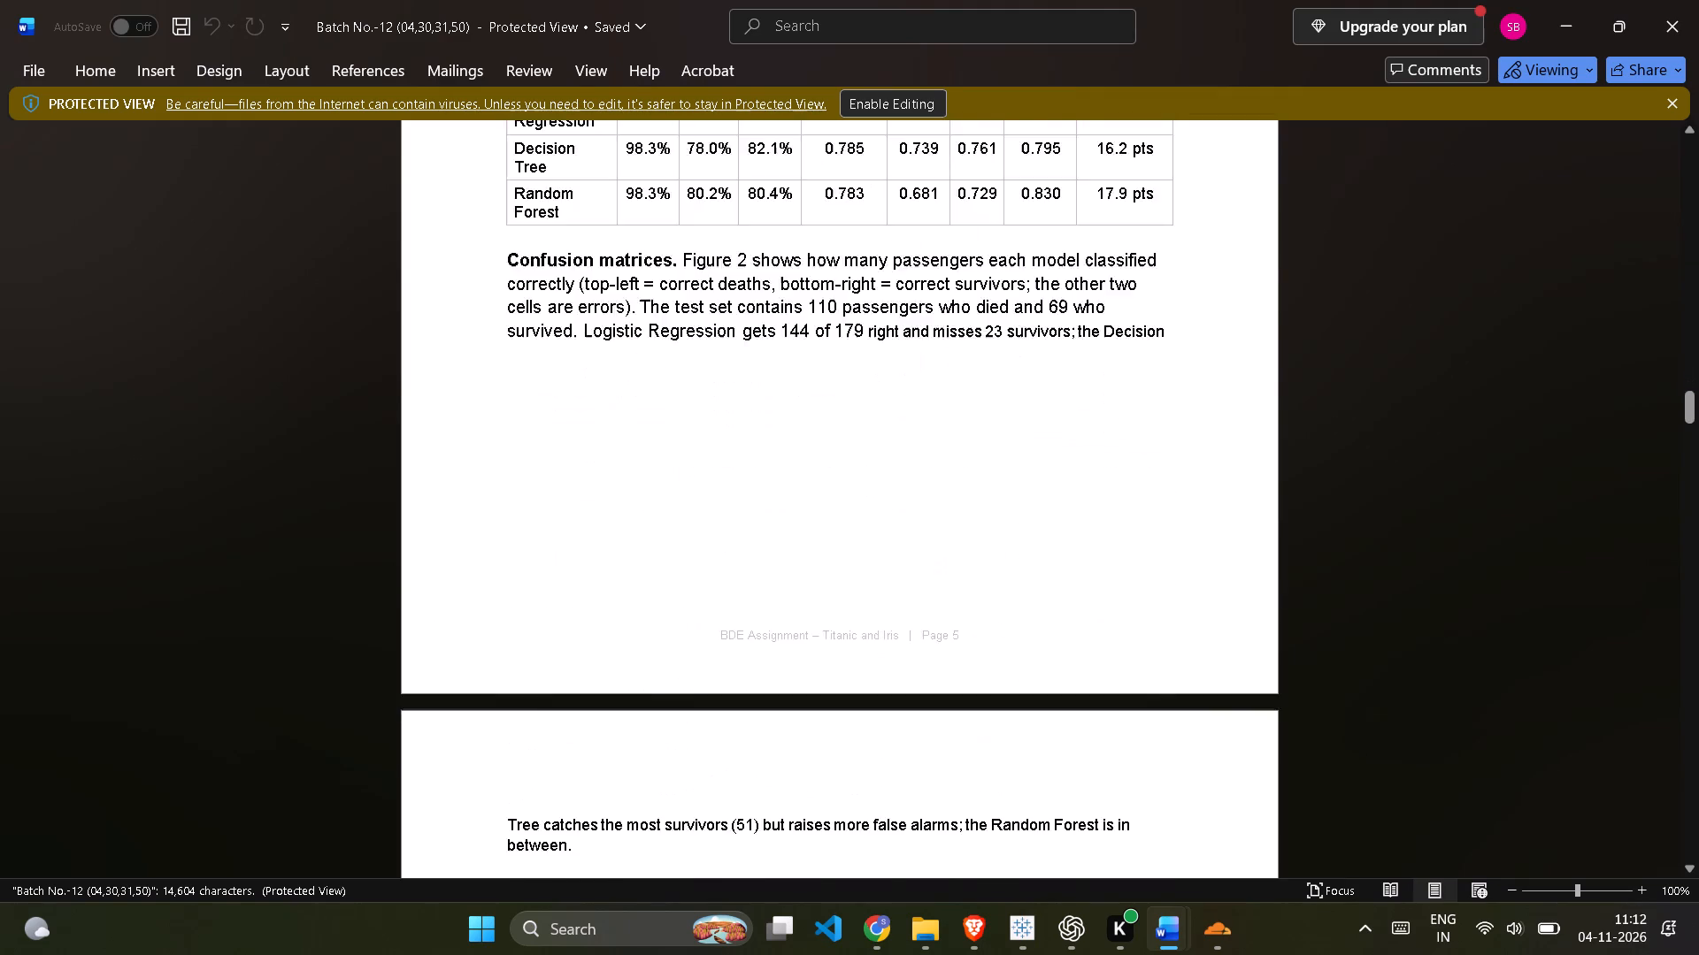
pyautogui.scroll(-4, 930, 656)
pyautogui.scroll(5, 930, 656)
pyautogui.scroll(-13, 930, 656)
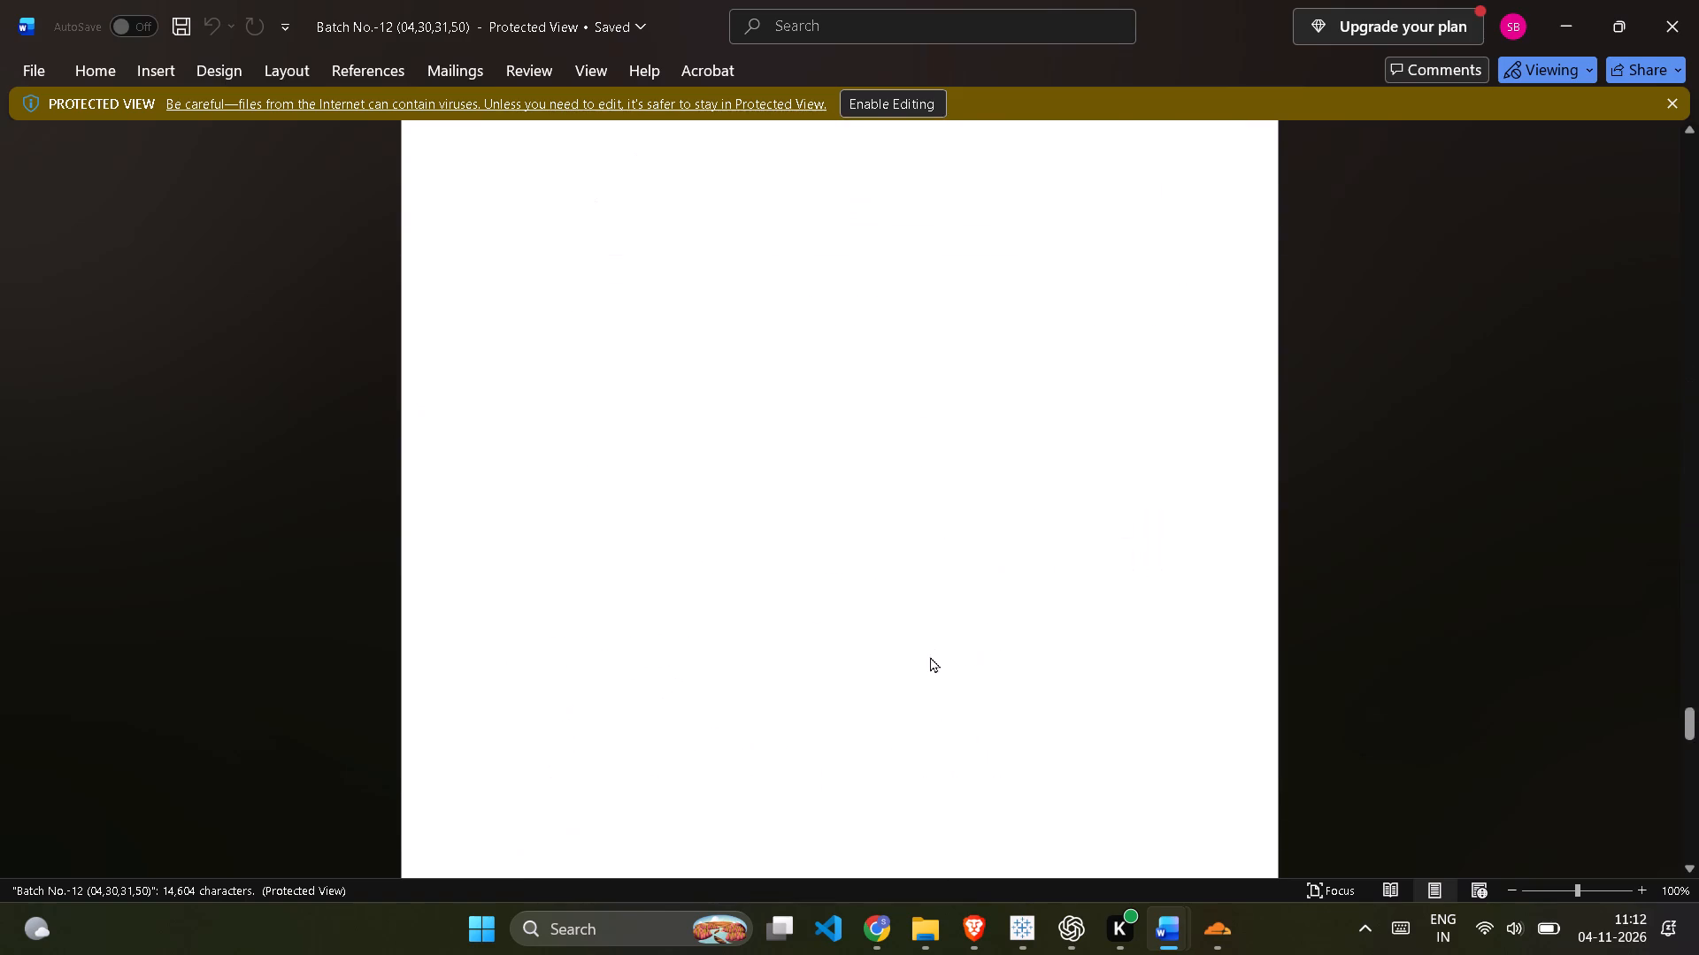
pyautogui.scroll(-7, 930, 656)
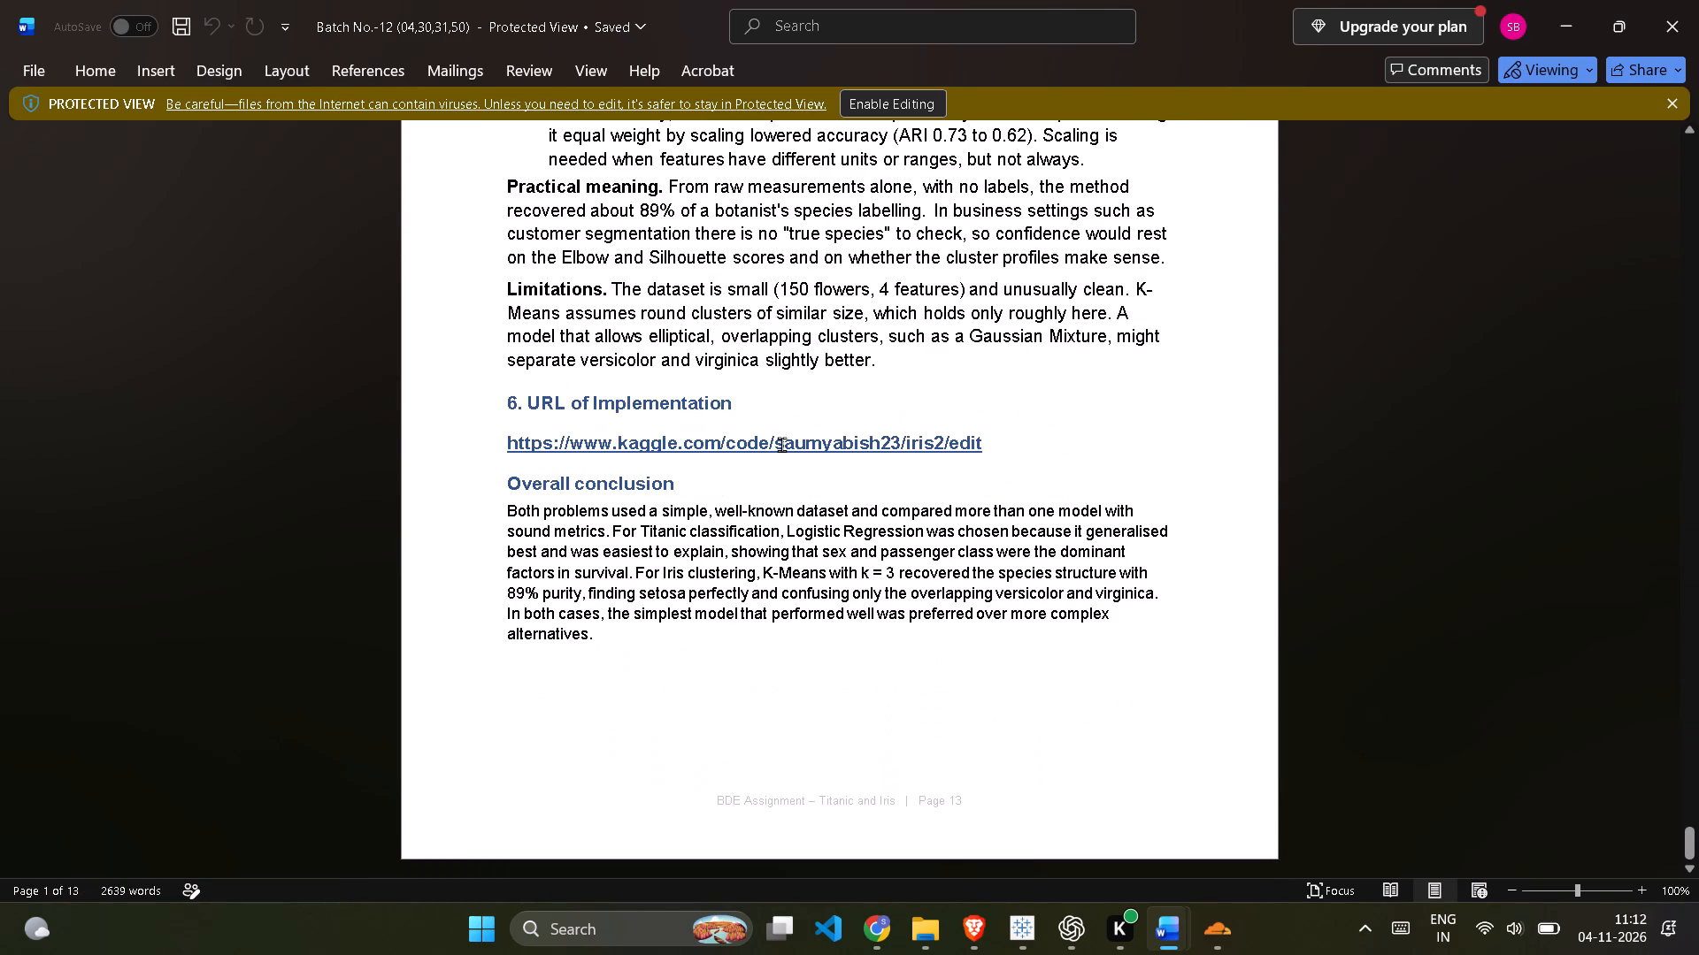
# Enable editing for the protected Batch No.-12 report.
pyautogui.click(781, 444)
pyautogui.click(907, 118)
pyautogui.click(910, 104)
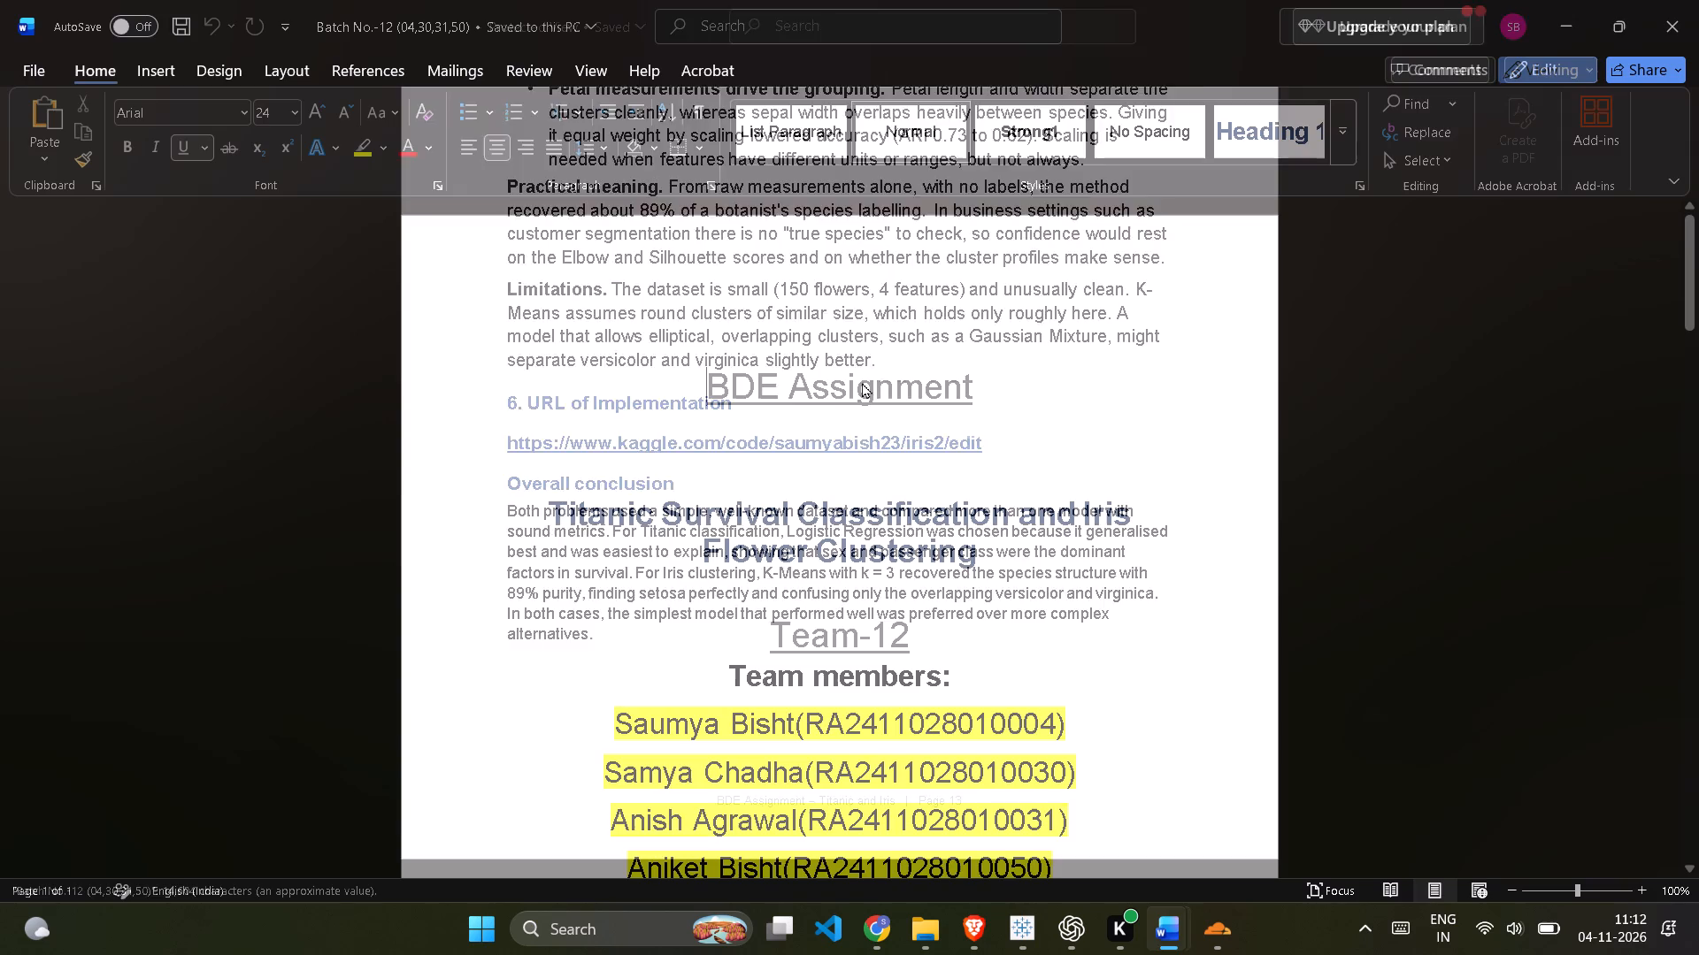
# Copy the full Kaggle iris2 link under section 6, URL of Implementation, on the report's last page.
pyautogui.scroll(-20, 749, 545)
pyautogui.scroll(-20, 749, 545)
pyautogui.scroll(-20, 749, 545)
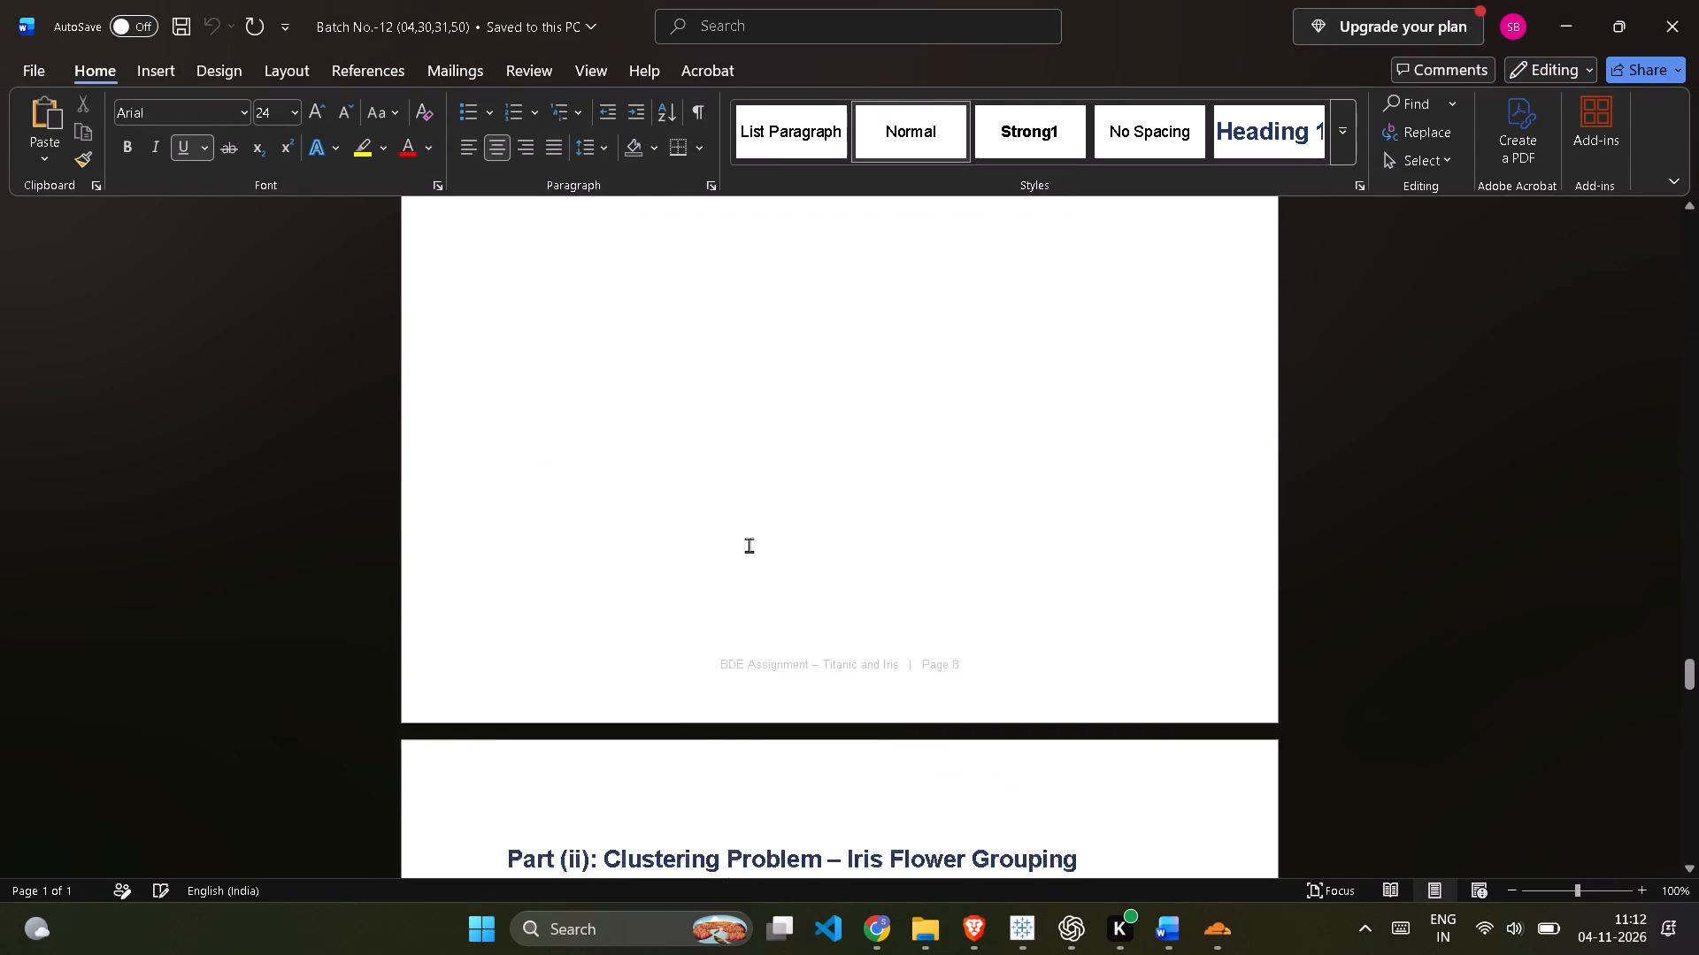
pyautogui.scroll(-3, 749, 545)
pyautogui.scroll(-20, 749, 545)
pyautogui.scroll(-3, 749, 545)
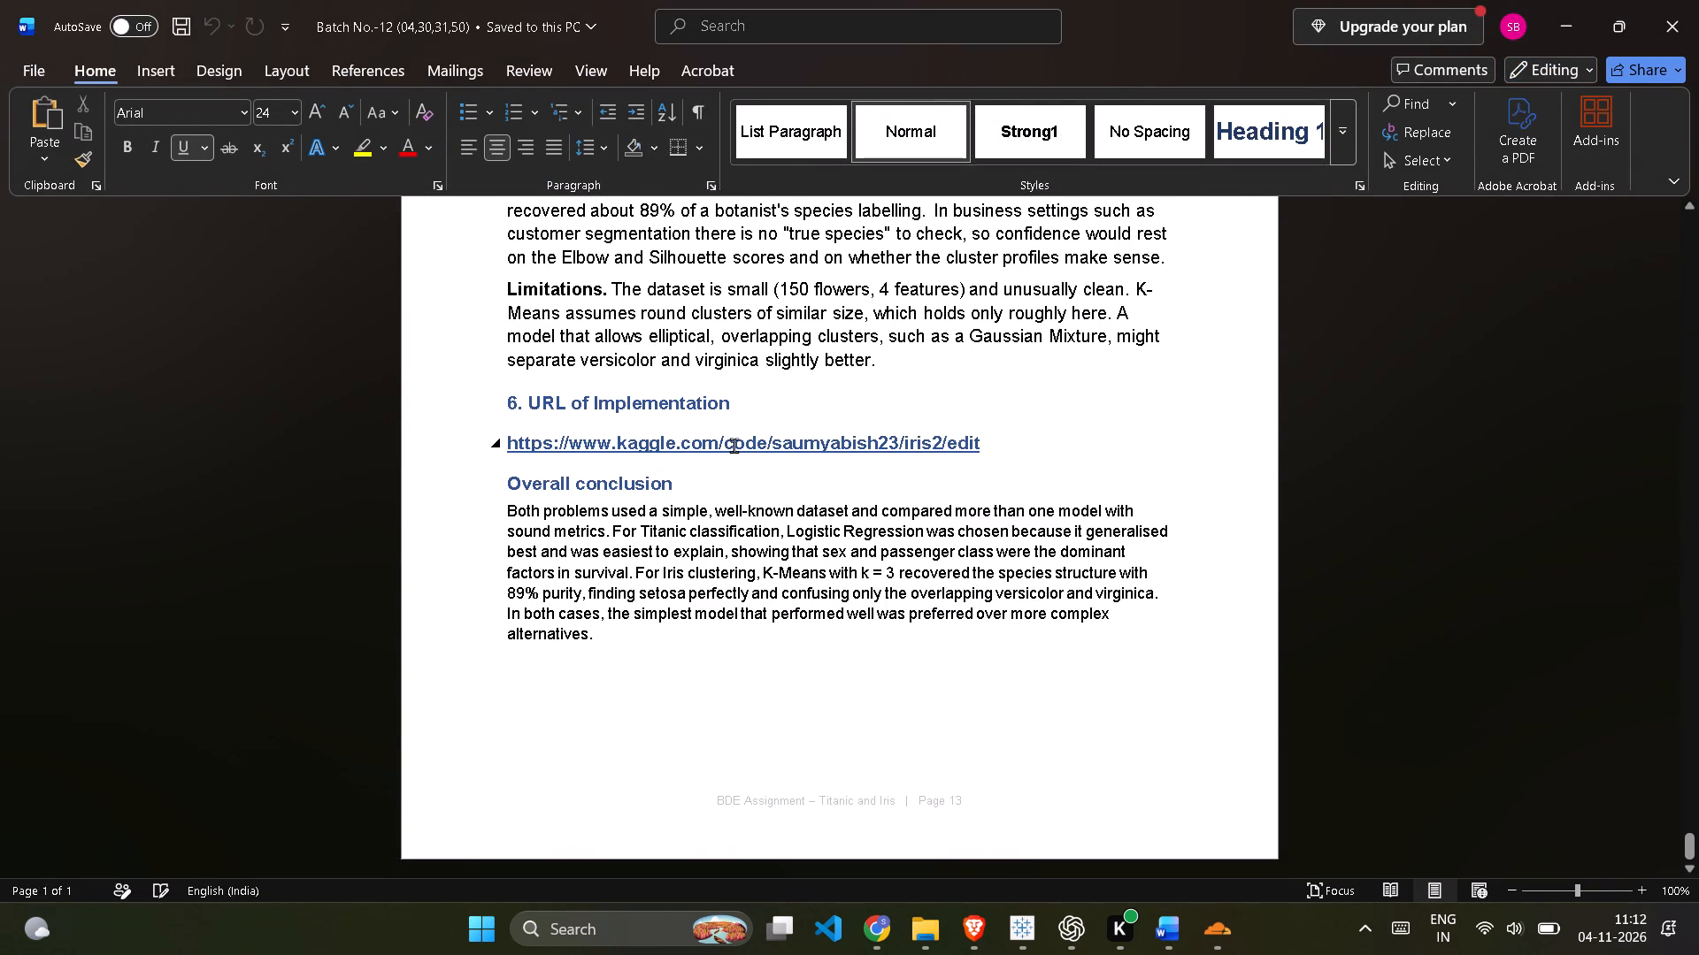
pyautogui.keyDown('ctrl'); pyautogui.click(734, 445); pyautogui.keyUp('ctrl')
pyautogui.click(753, 444)
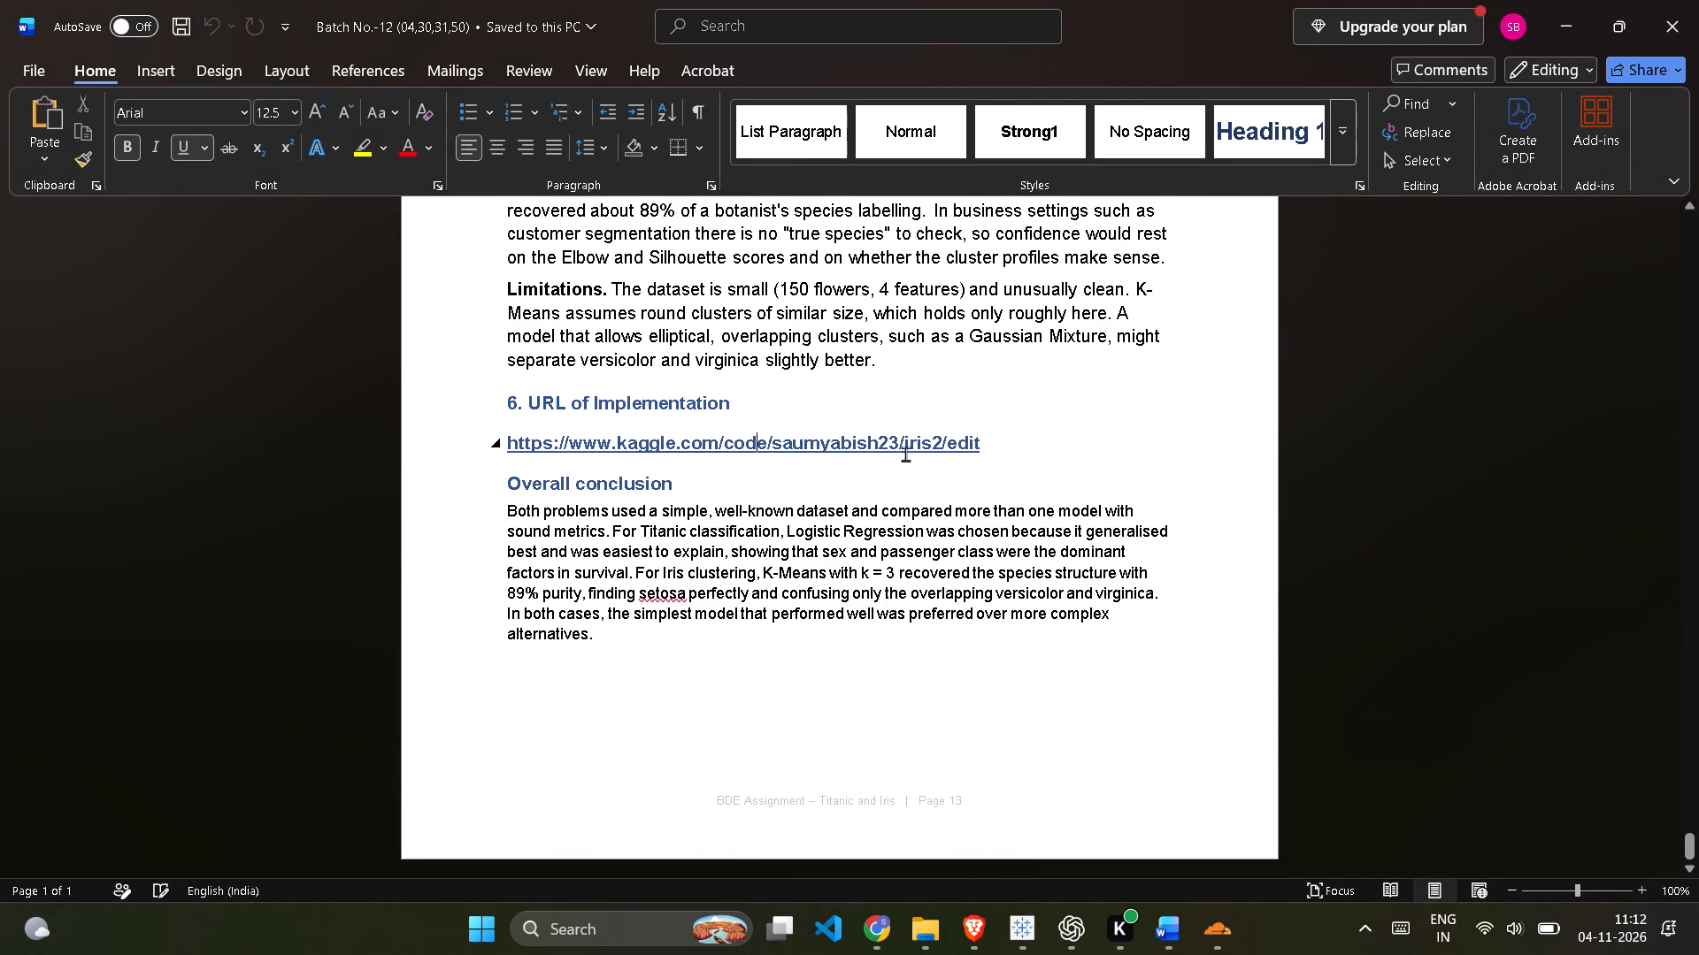
pyautogui.moveTo(981, 442); pyautogui.dragTo(534, 443)
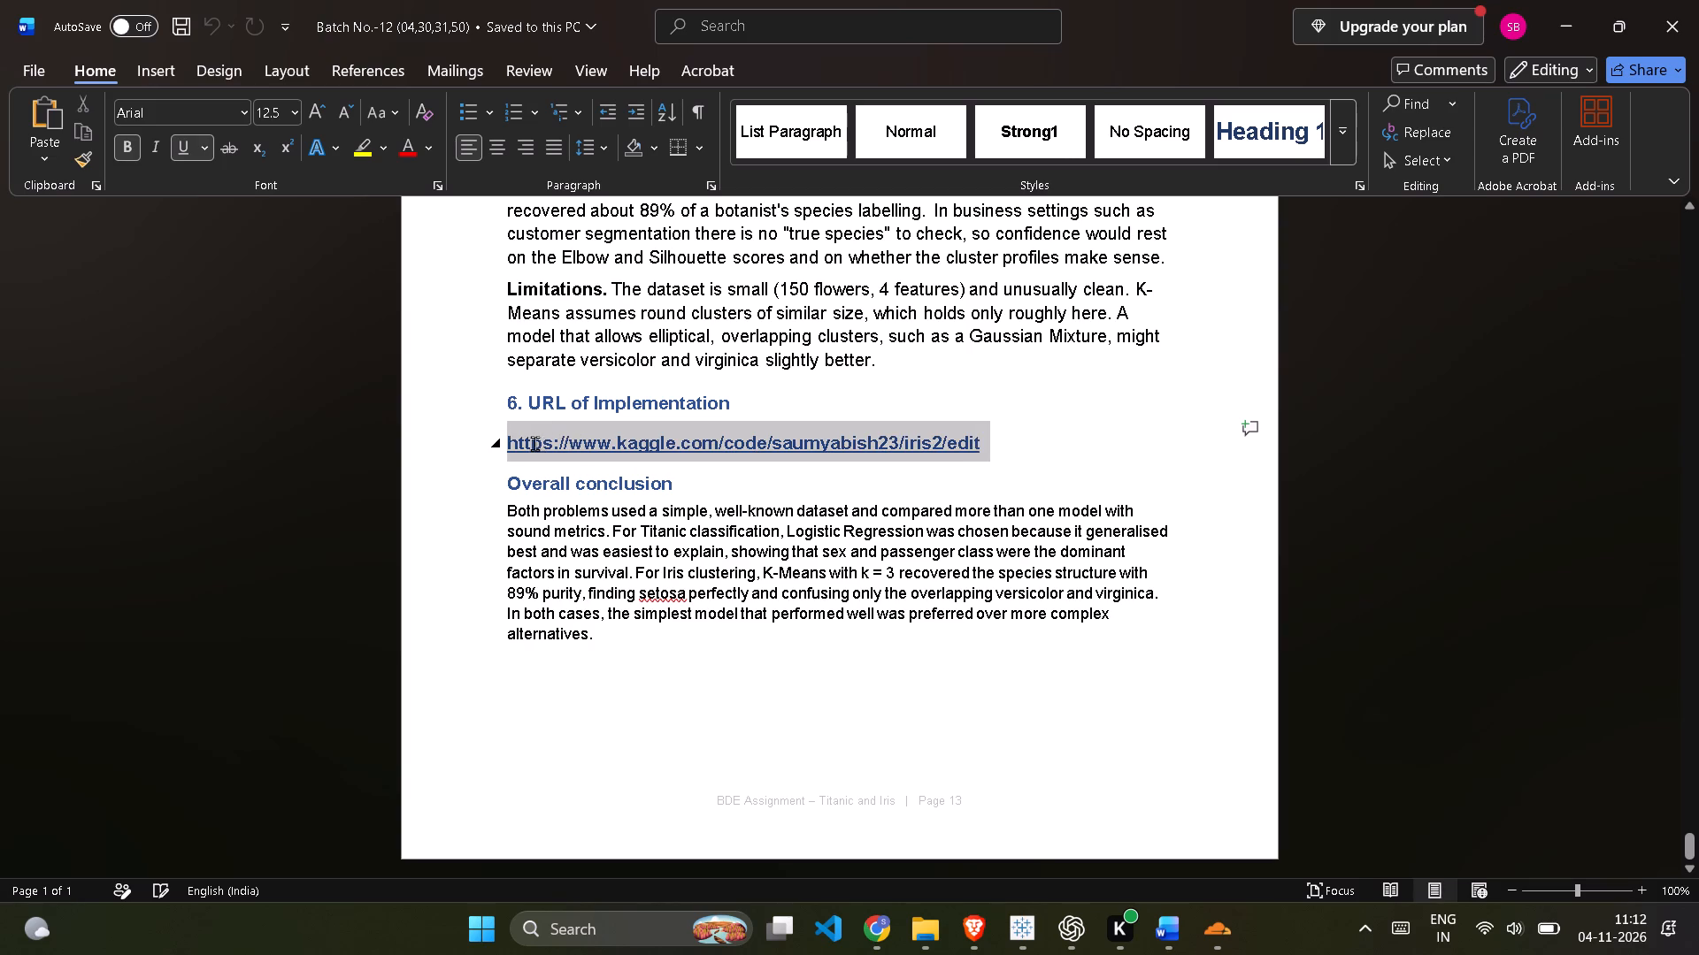
pyautogui.moveTo(534, 443); pyautogui.dragTo(527, 445)
pyautogui.click(642, 439)
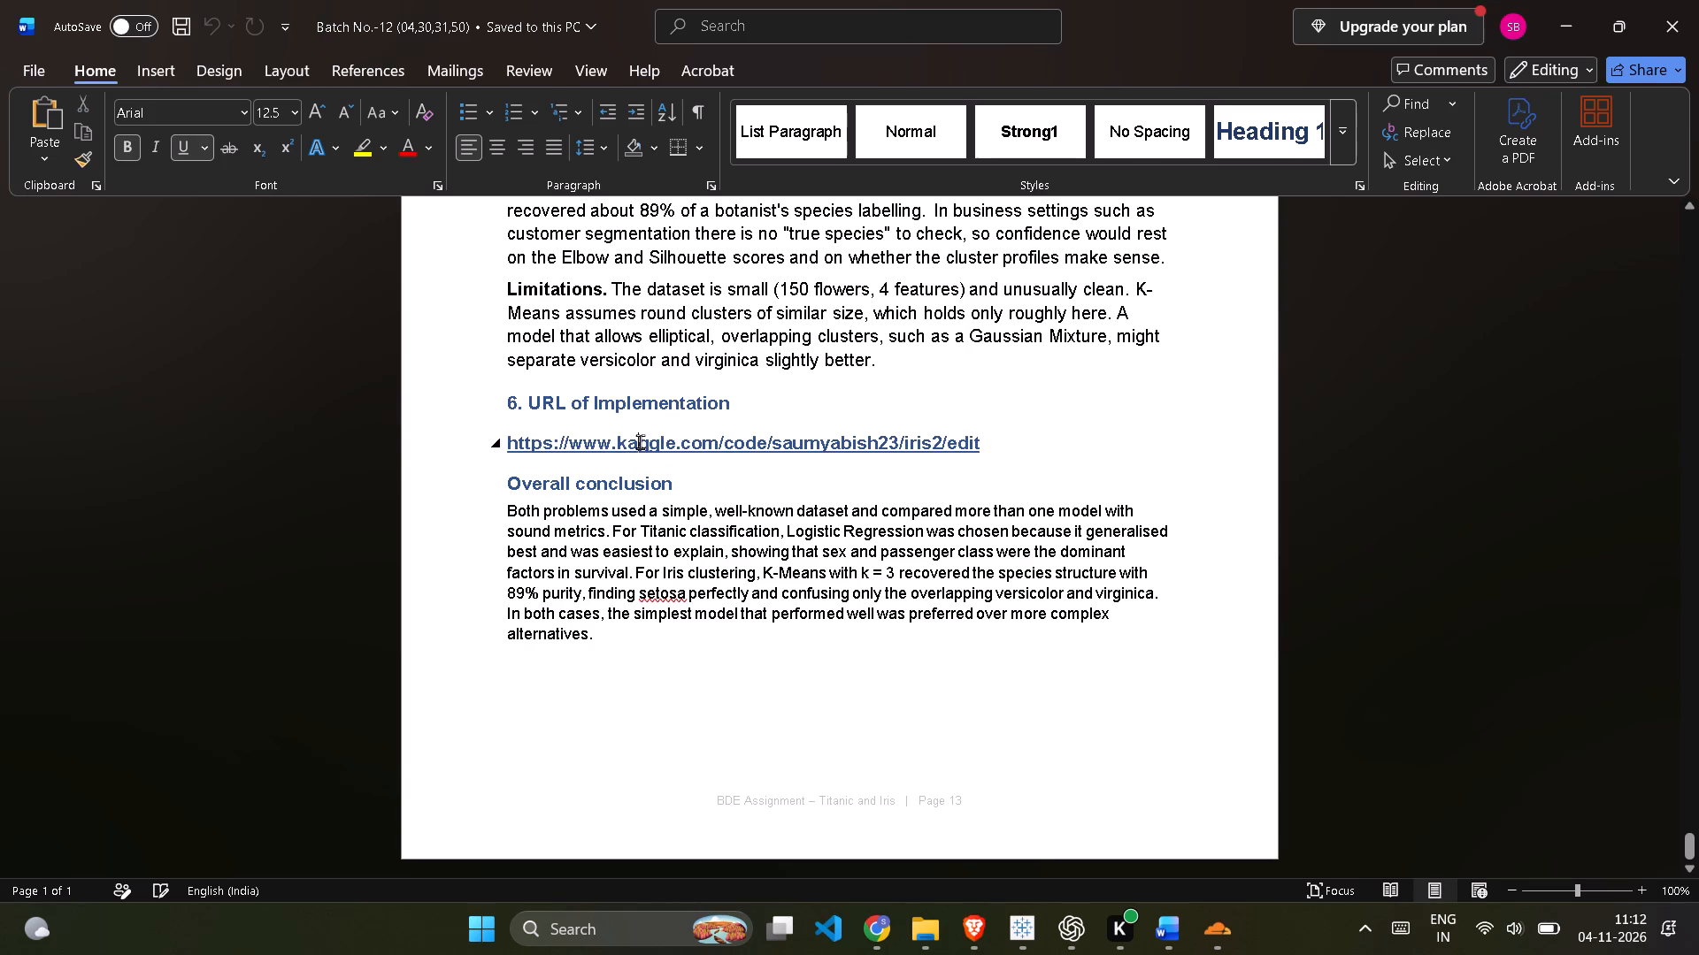
pyautogui.click(639, 441)
pyautogui.keyDown('ctrl'); pyautogui.click(639, 441); pyautogui.keyUp('ctrl')
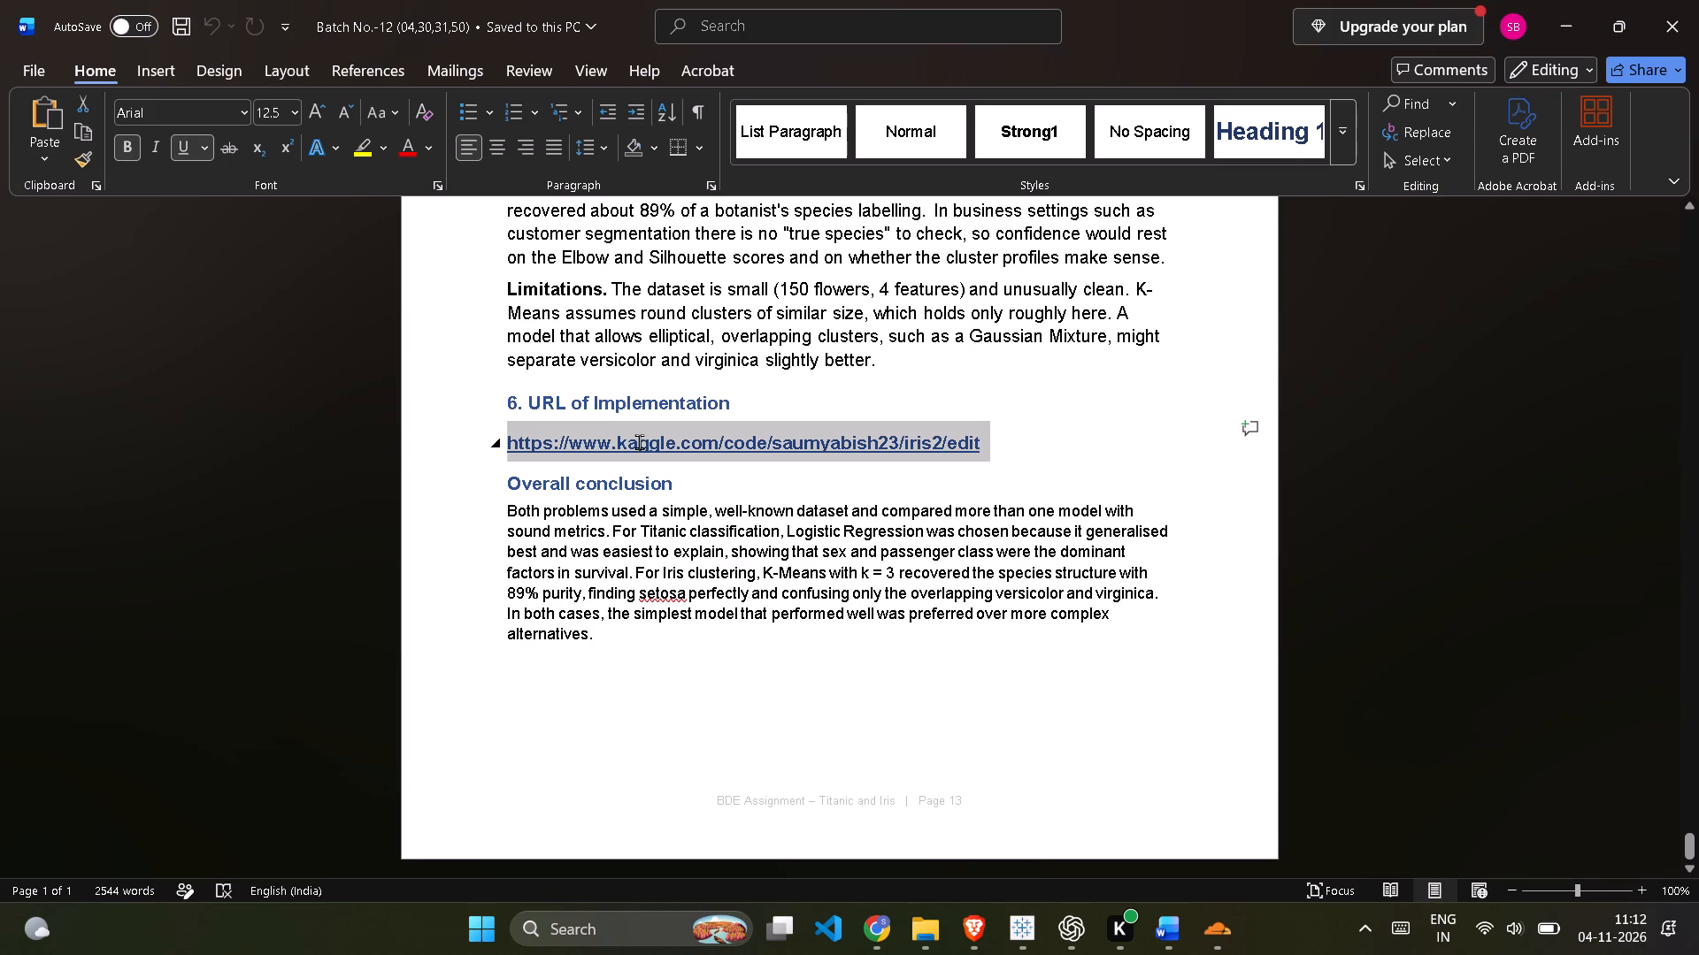
pyautogui.keyDown('ctrl'); pyautogui.click(639, 441); pyautogui.keyUp('ctrl')
pyautogui.keyDown('ctrl'); pyautogui.click(639, 441); pyautogui.keyUp('ctrl')
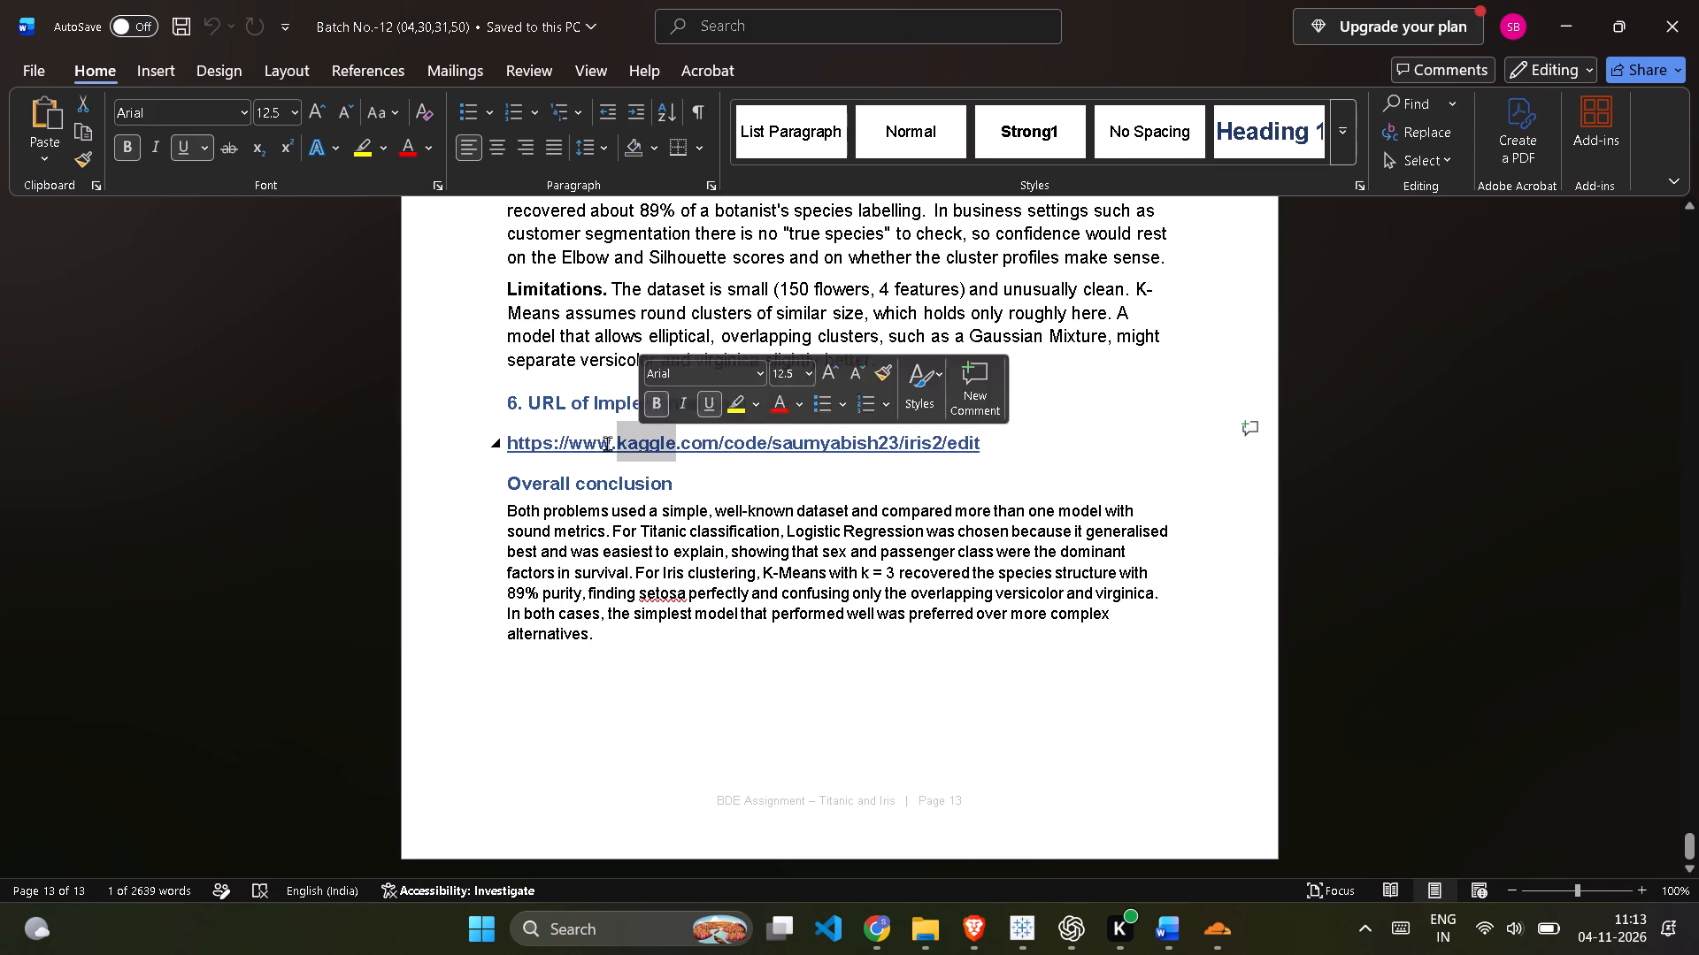
pyautogui.click(606, 443)
pyautogui.moveTo(509, 444); pyautogui.dragTo(964, 439)
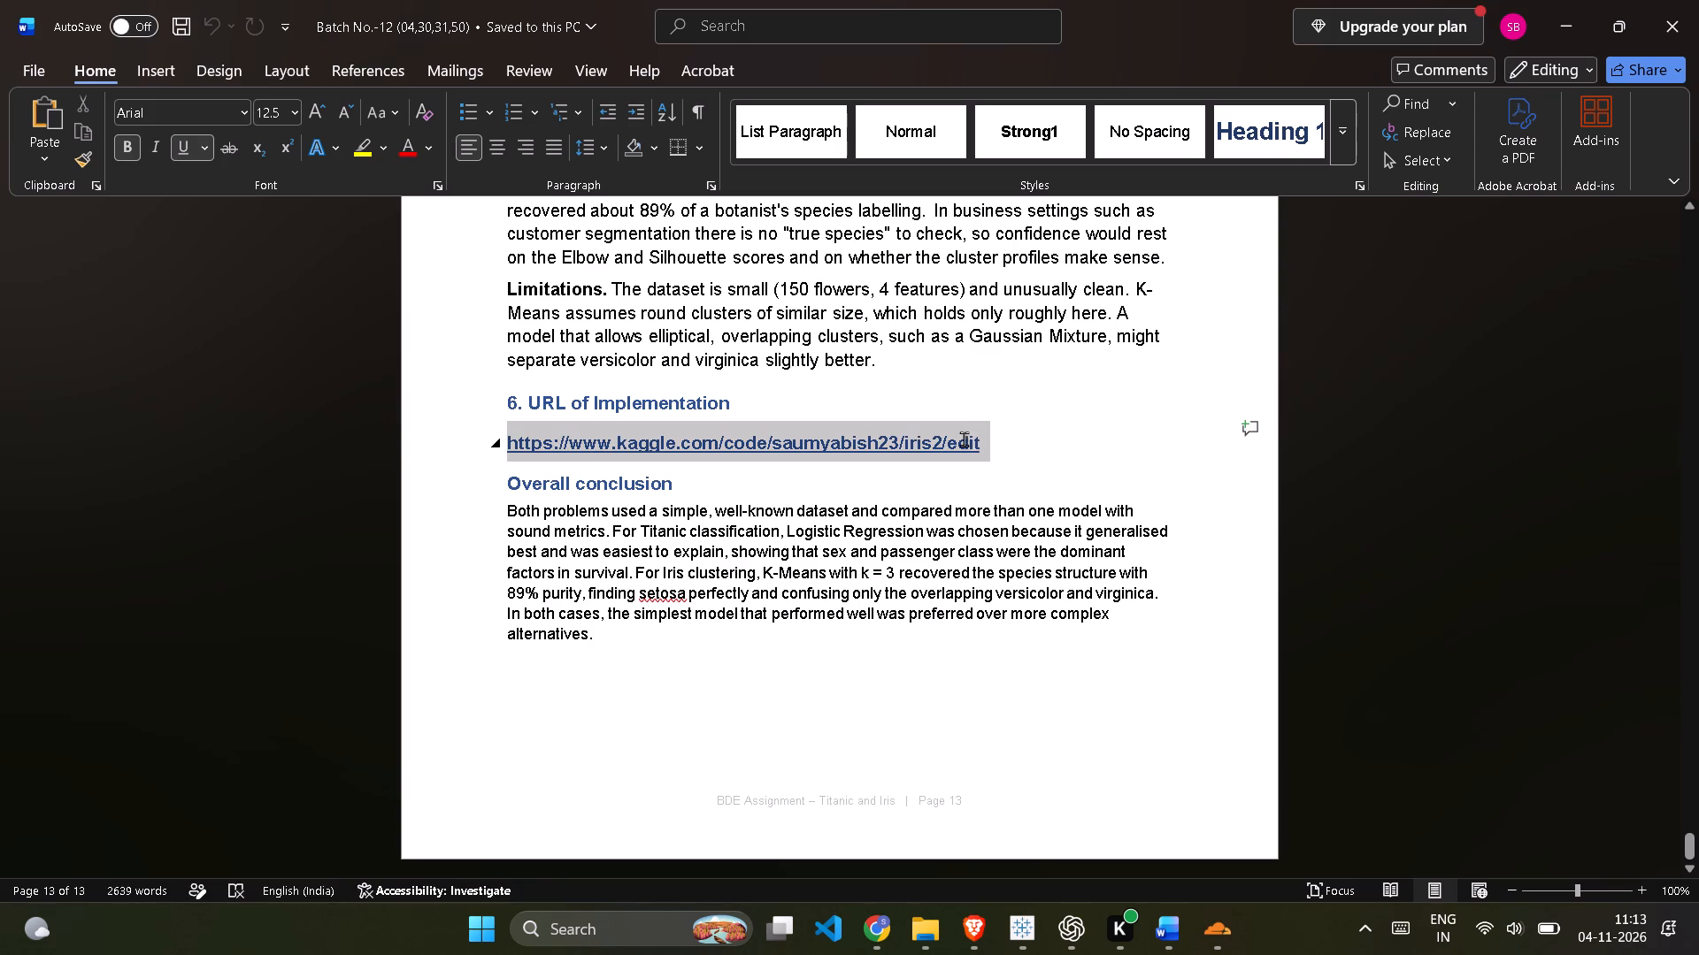
pyautogui.moveTo(964, 439); pyautogui.dragTo(982, 445)
pyautogui.moveTo(982, 445); pyautogui.dragTo(981, 443)
pyautogui.hotkey('ctrl', 'c')
# Minimize the report, switch to the Brave browser, and open the copied Kaggle iris2 link in a new tab.
pyautogui.click(1582, 26)
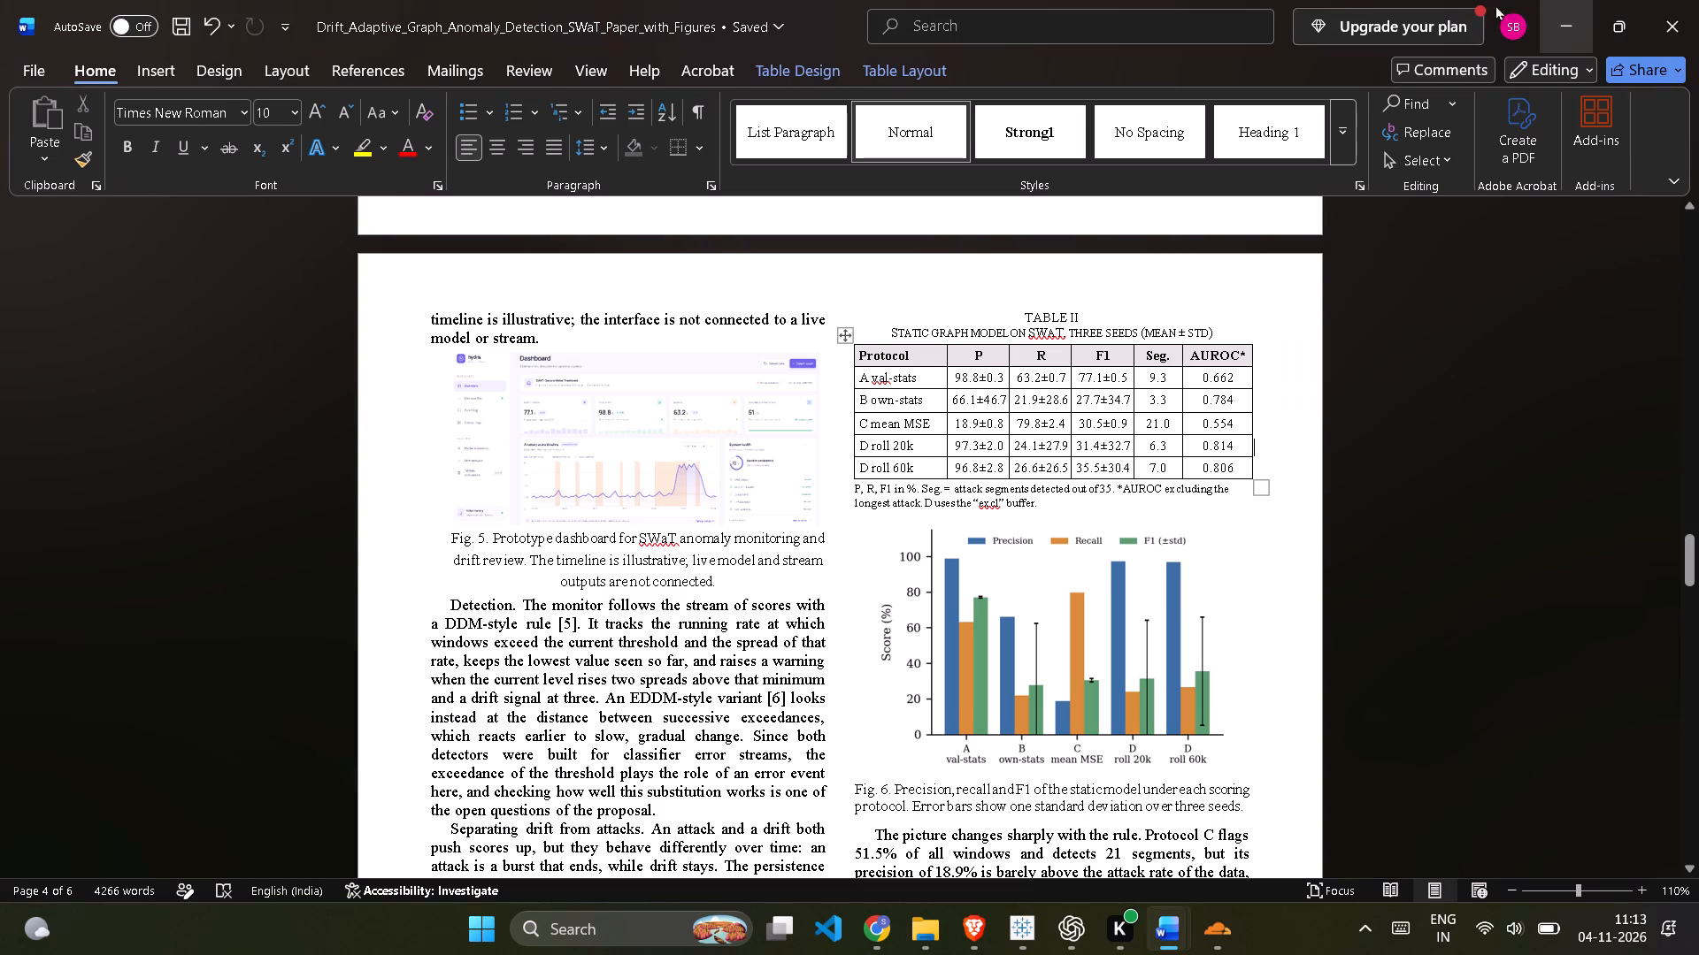
pyautogui.click(917, 931)
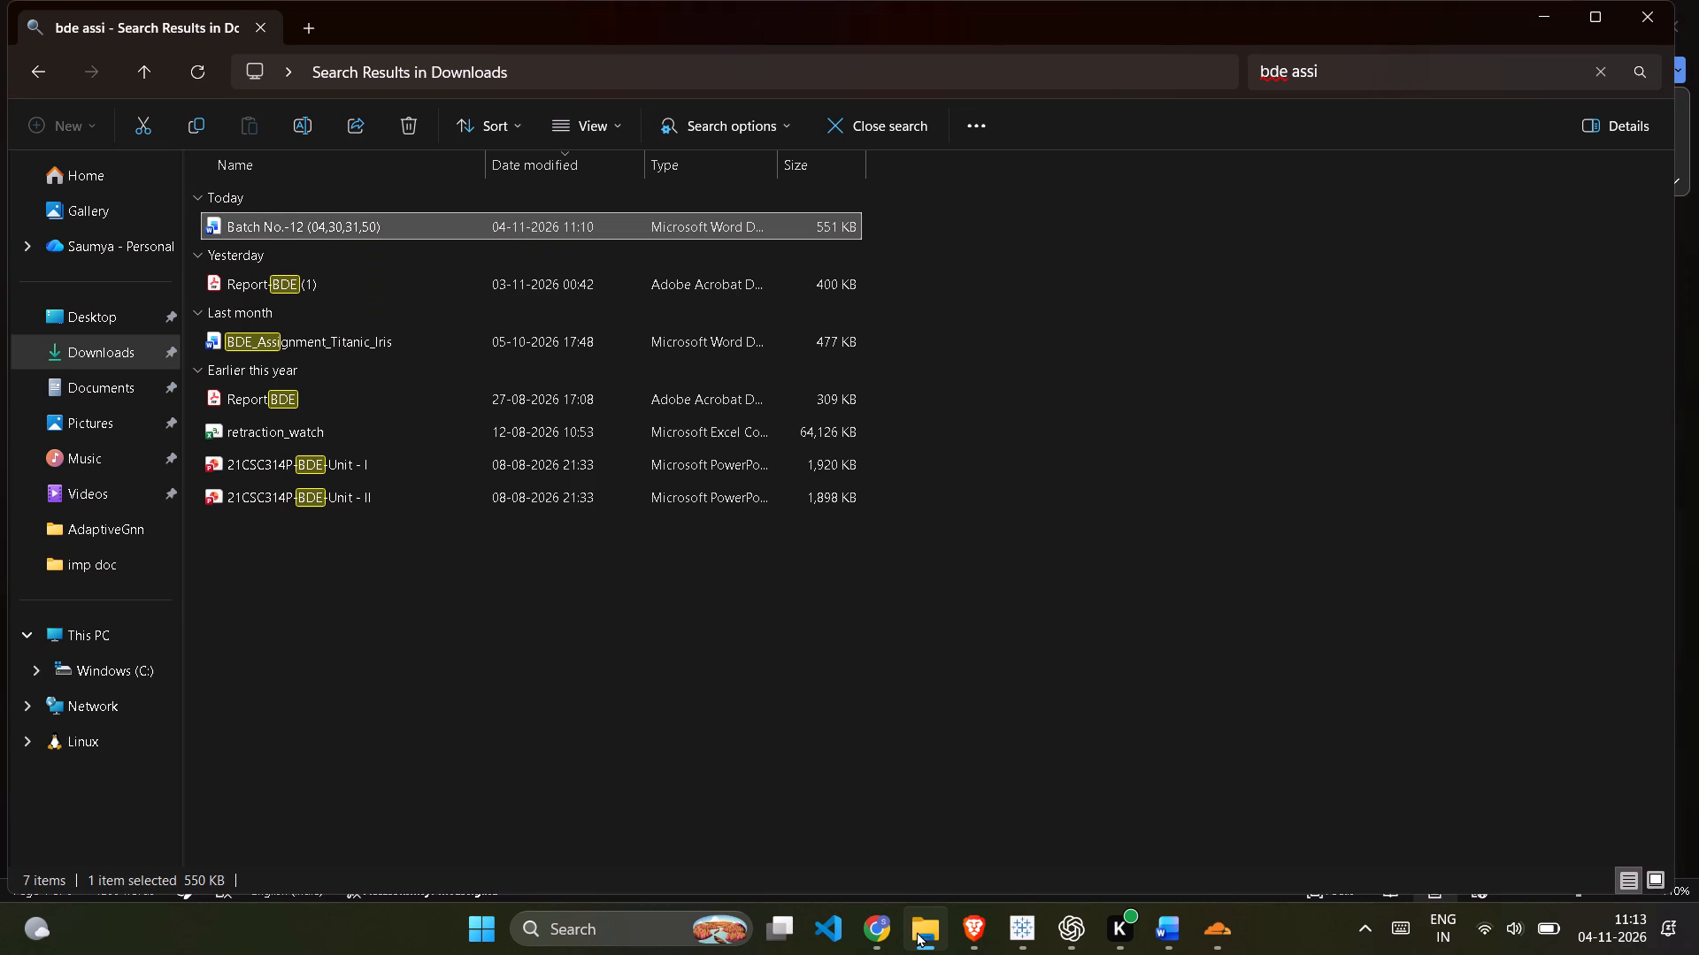
pyautogui.click(975, 950)
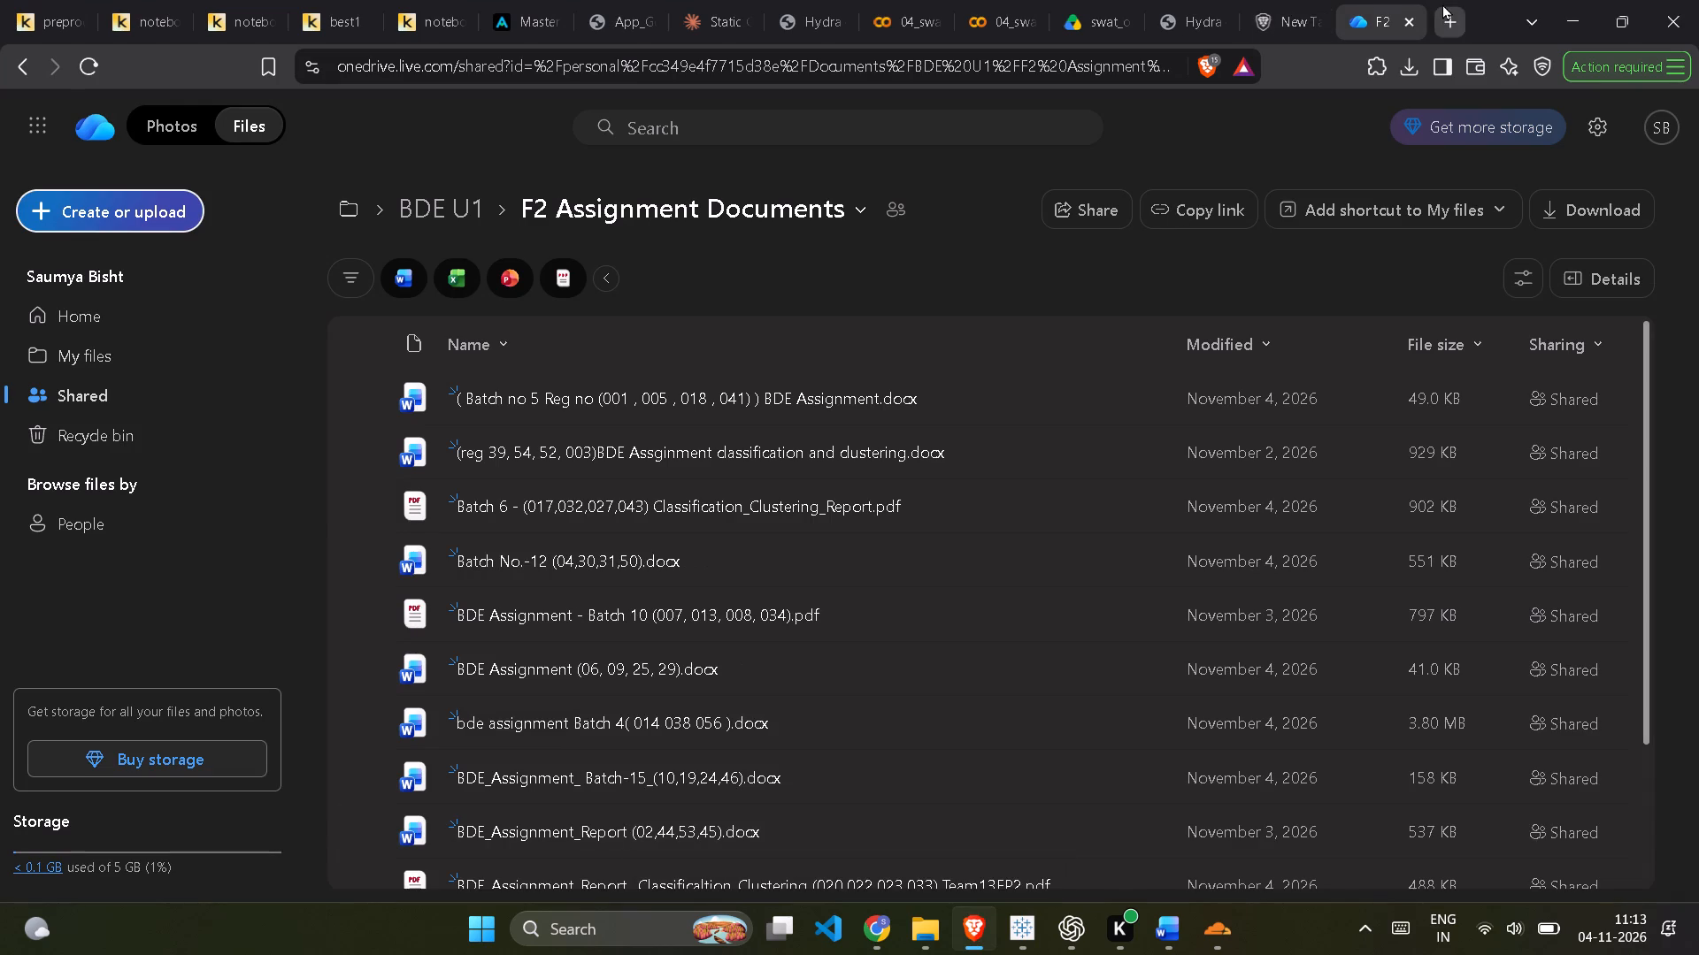
pyautogui.click(1444, 4)
pyautogui.hotkey('ctrl', 'v')
pyautogui.press('Return')
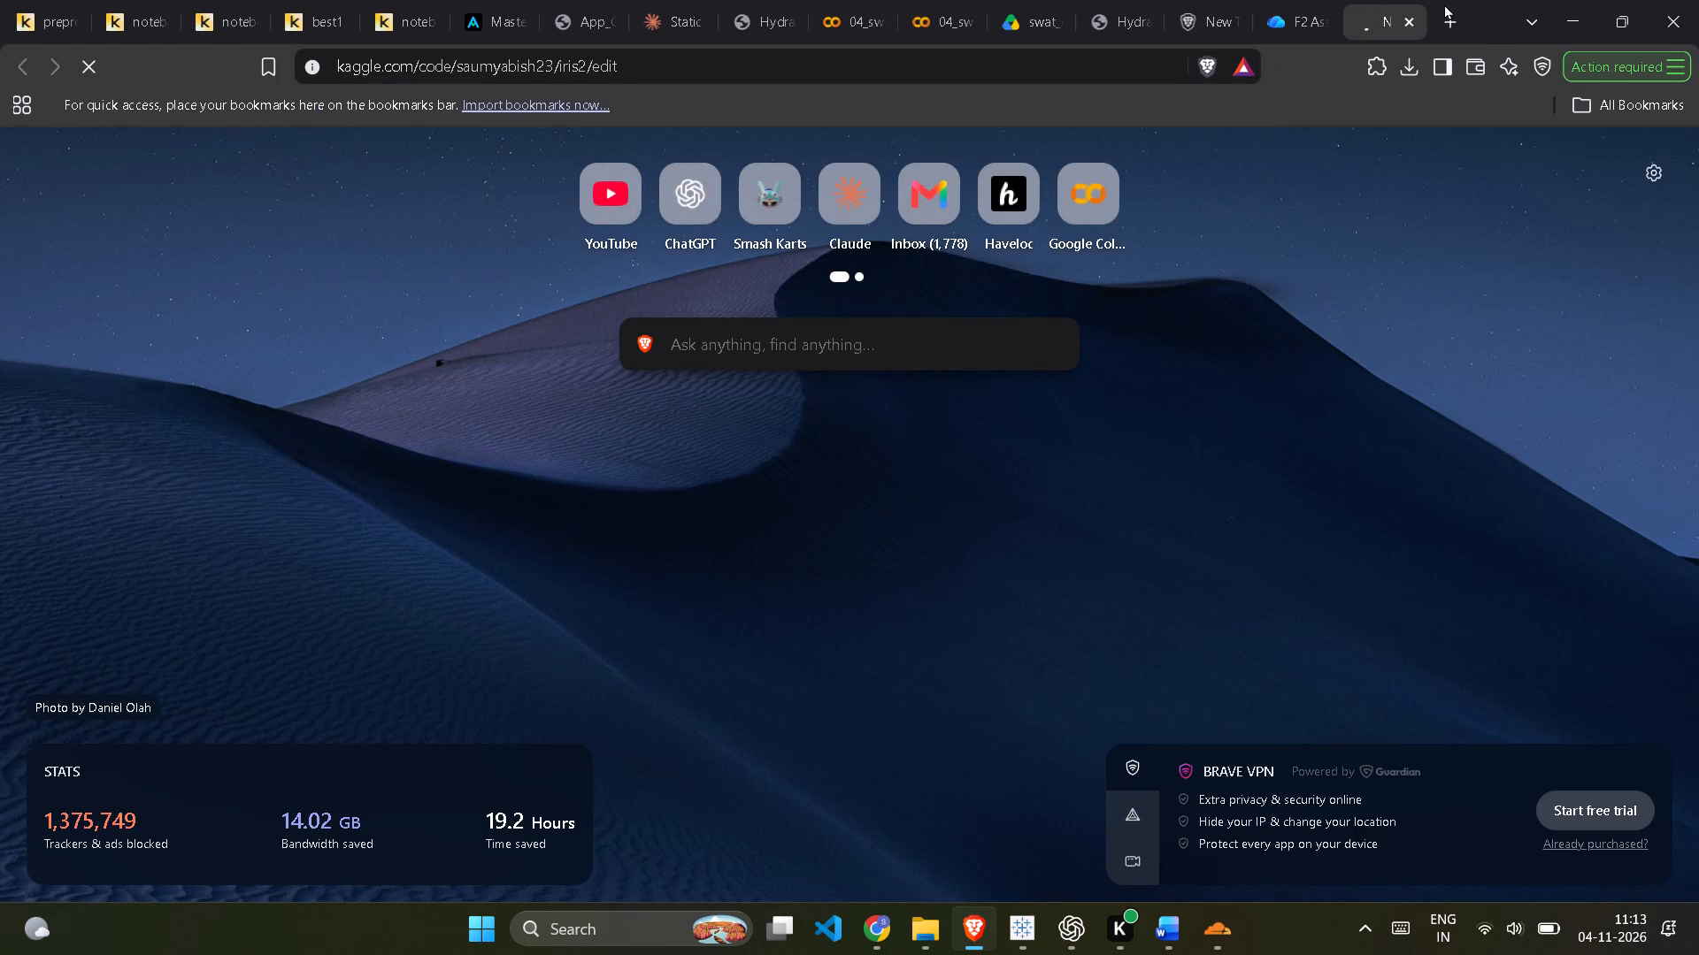
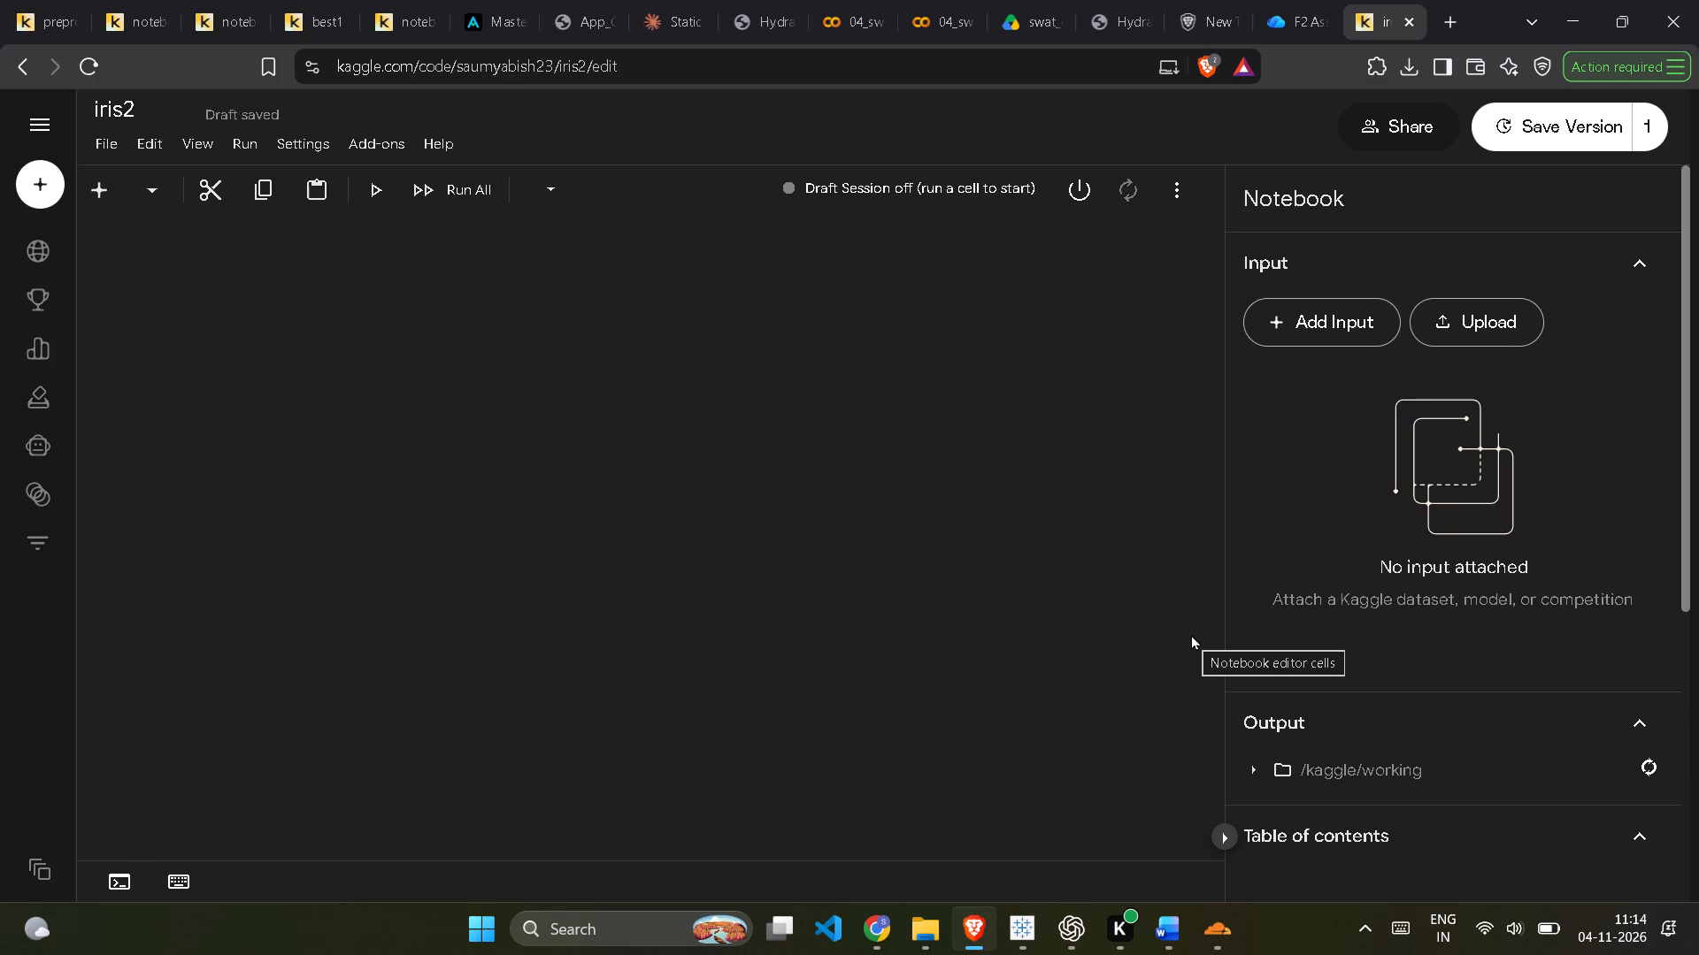
# Return to the Batch No.-12 report in Word and examine the Titanic and Iris URL of Implementation sections.
pyautogui.click(1151, 943)
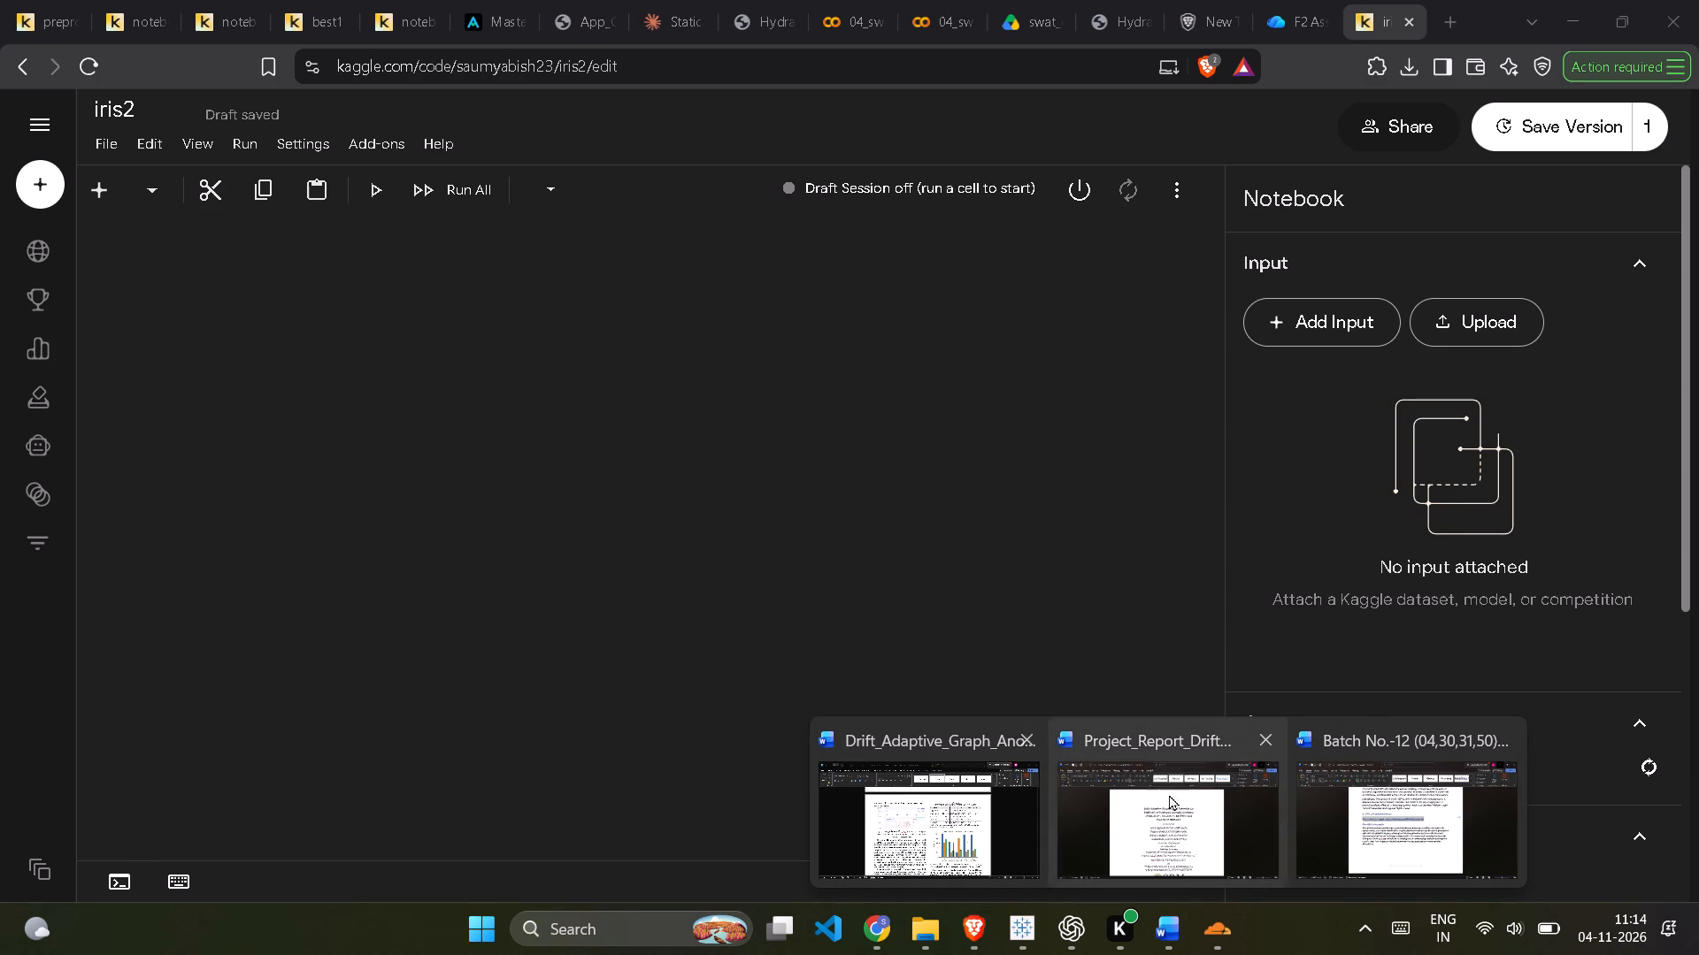
pyautogui.click(1408, 805)
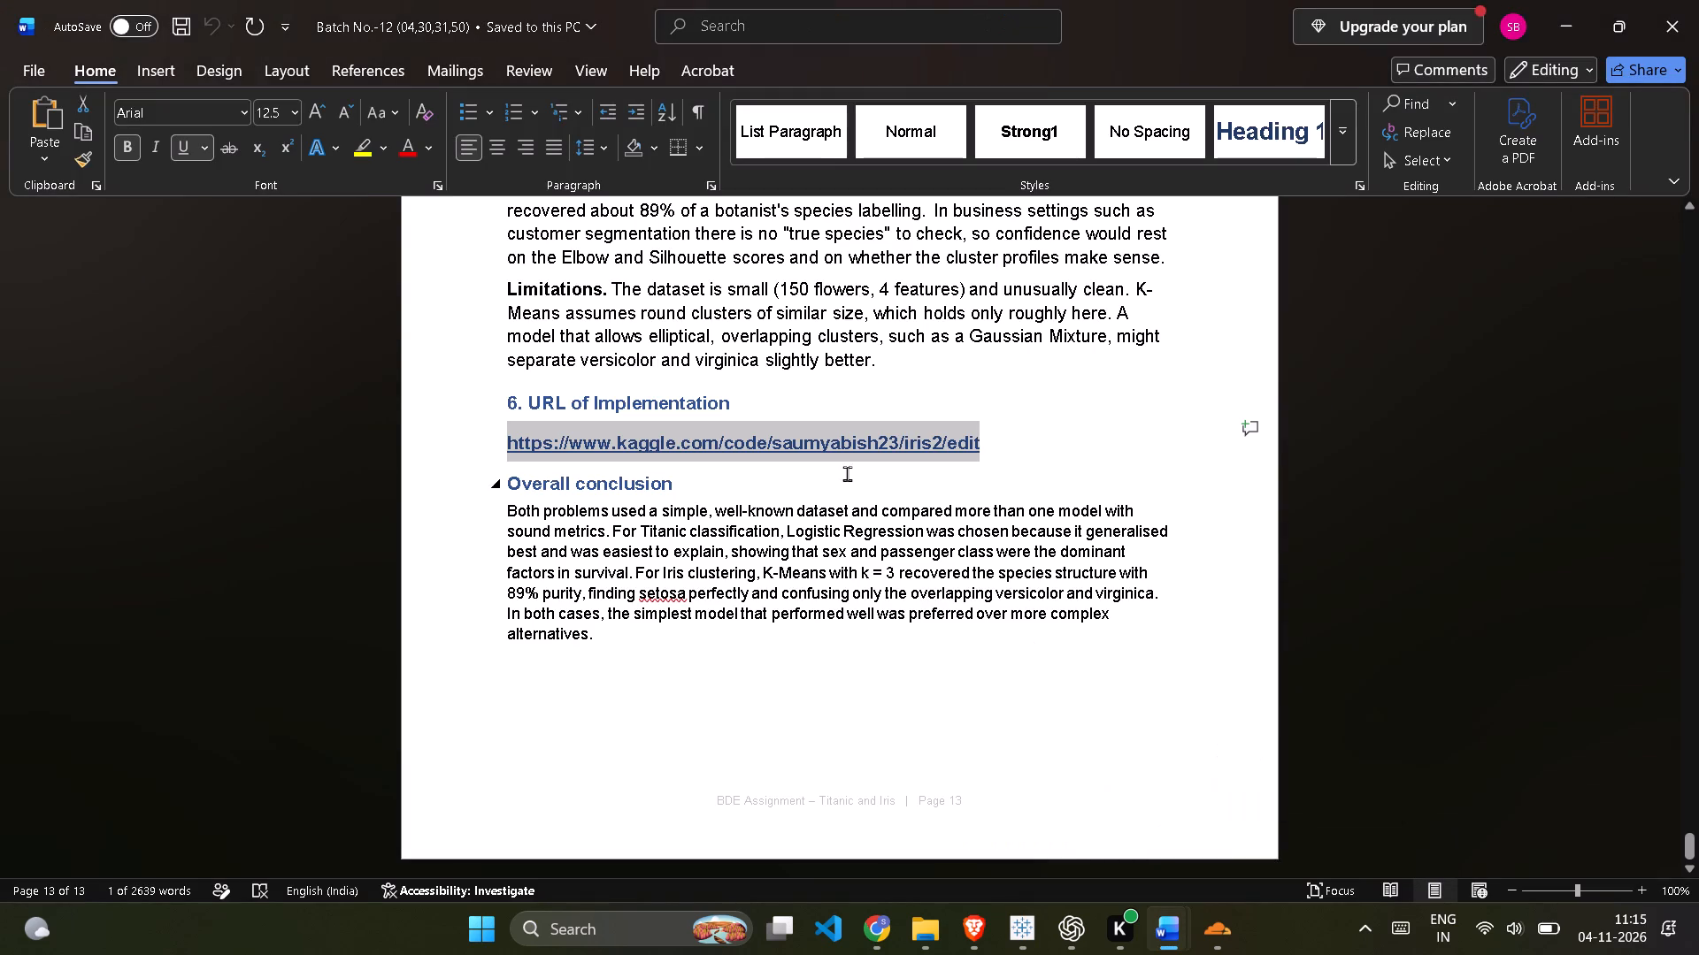
pyautogui.scroll(3, 849, 445)
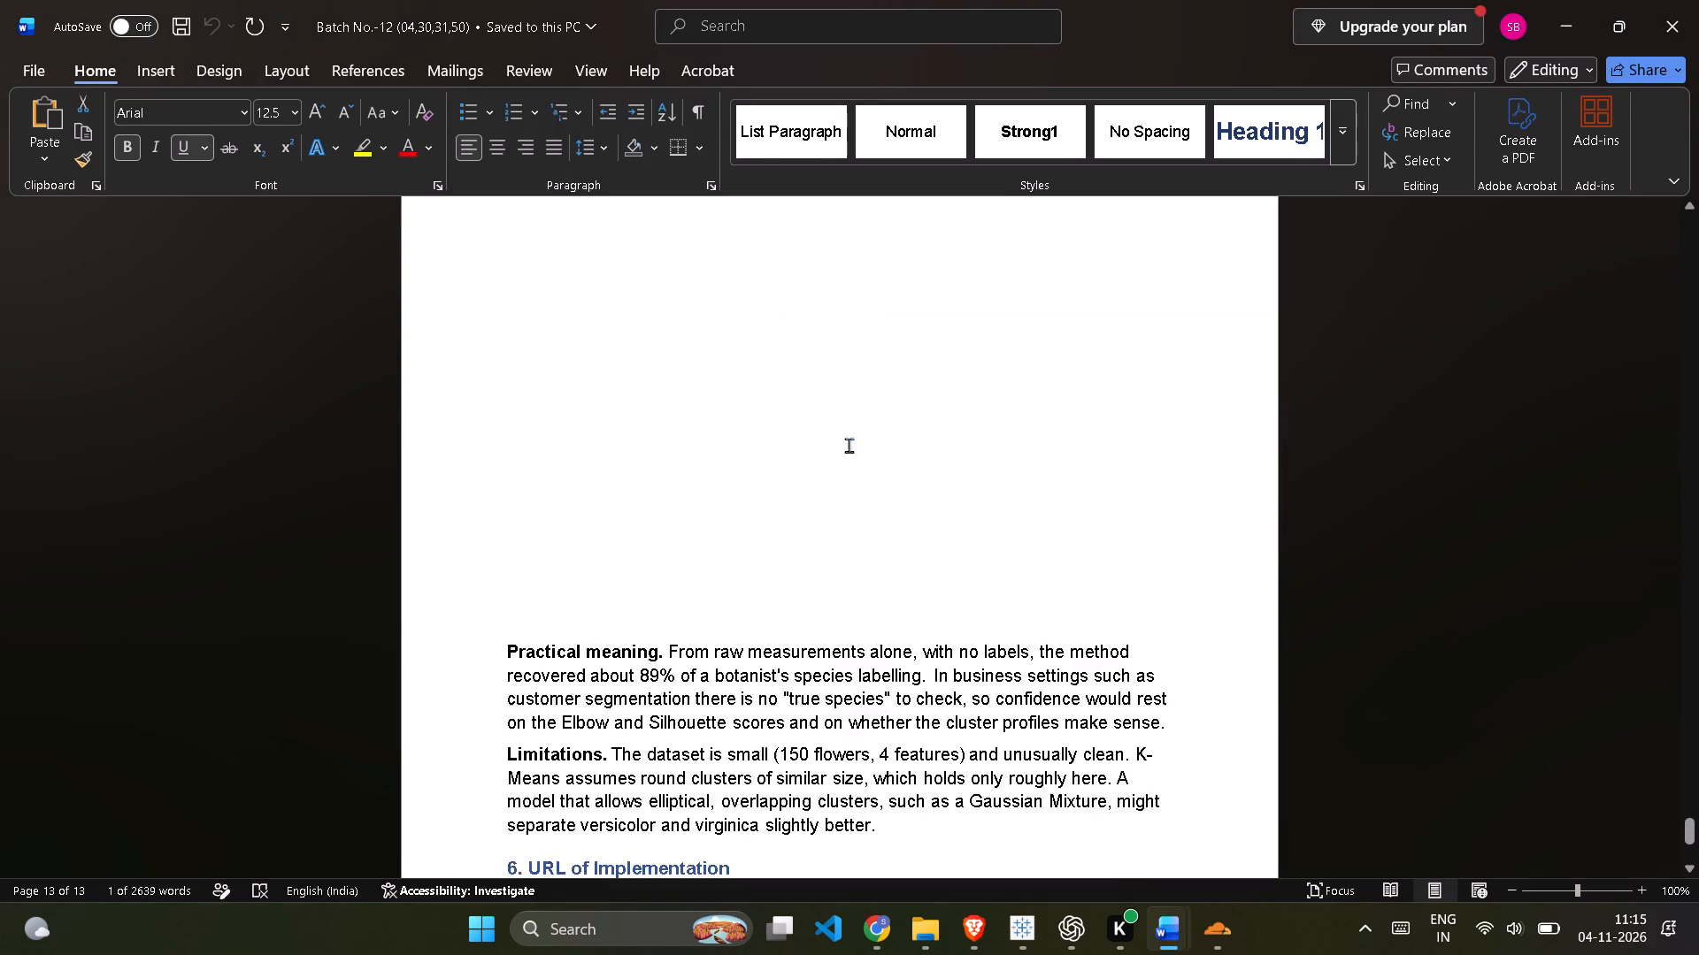
pyautogui.scroll(19, 849, 445)
pyautogui.scroll(-7, 849, 445)
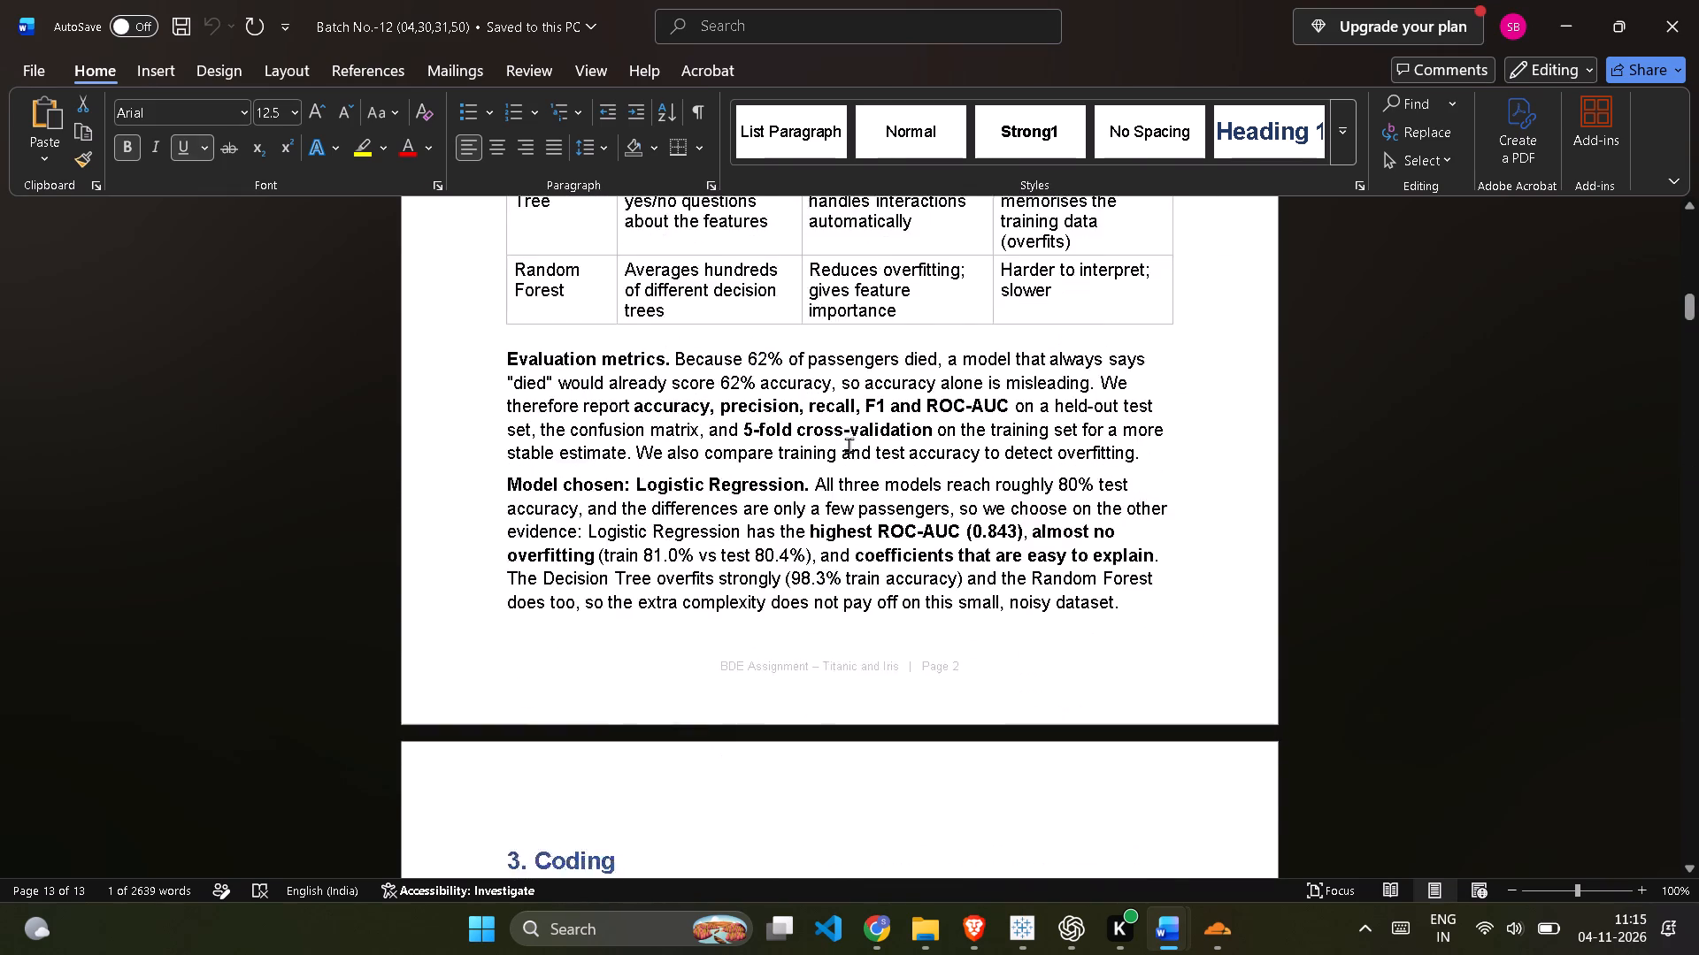
pyautogui.scroll(-9, 849, 445)
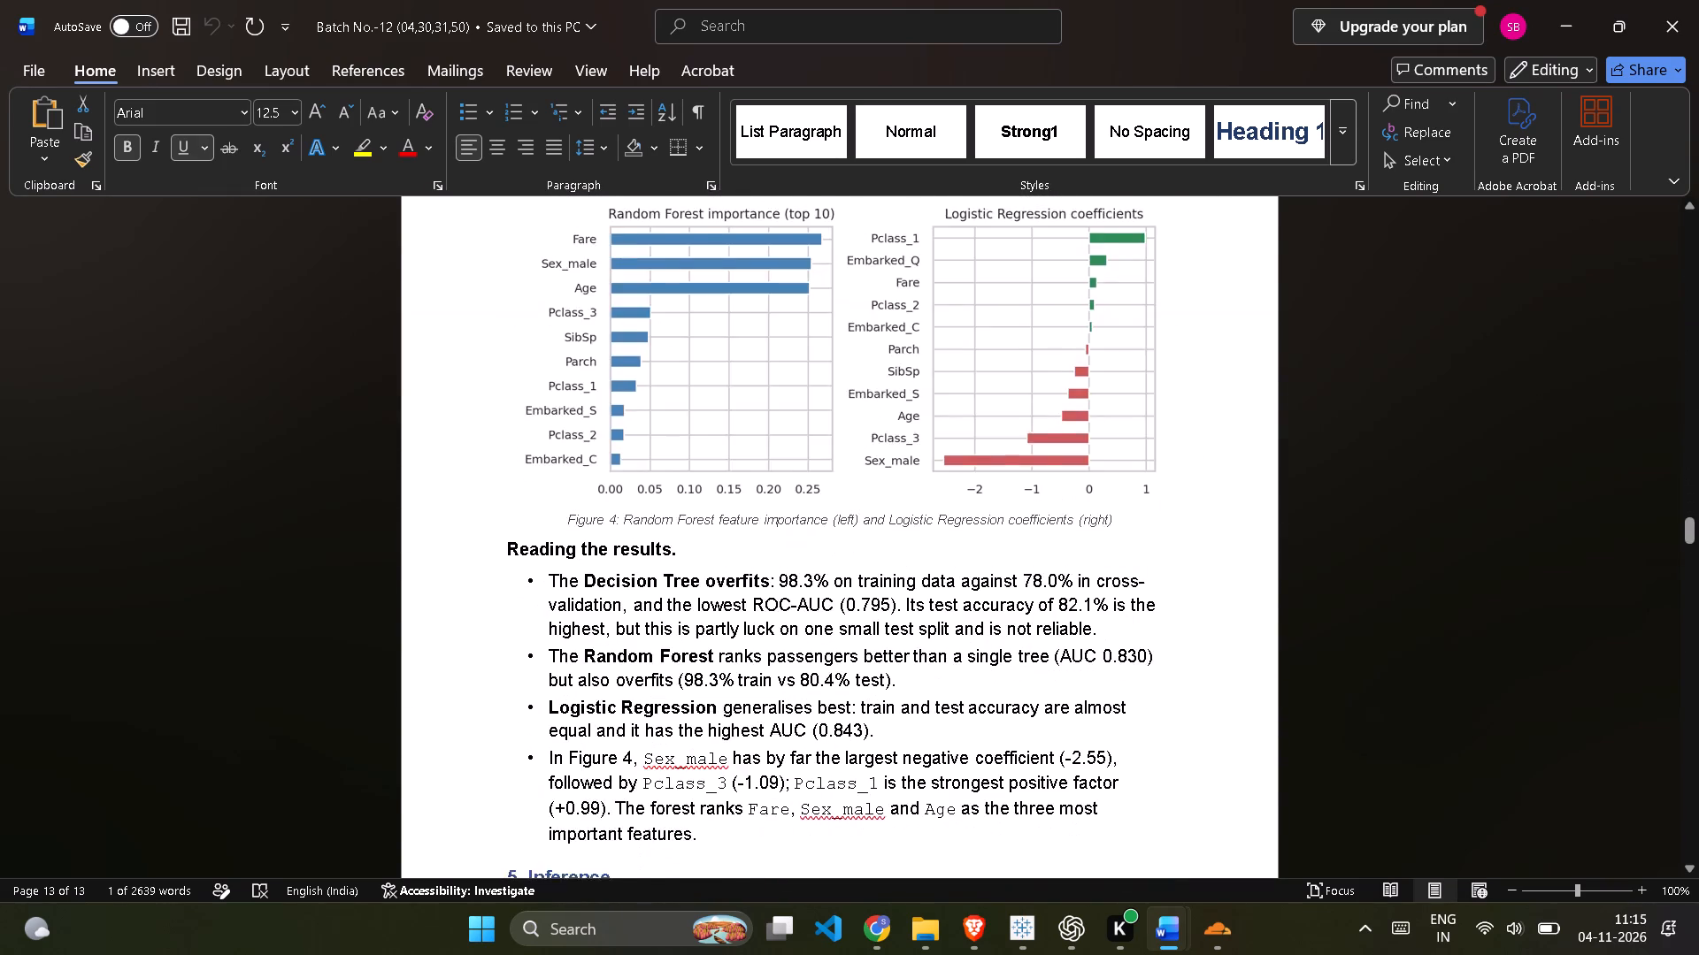
pyautogui.scroll(-1, 849, 445)
pyautogui.hscroll(1, 849, 445)
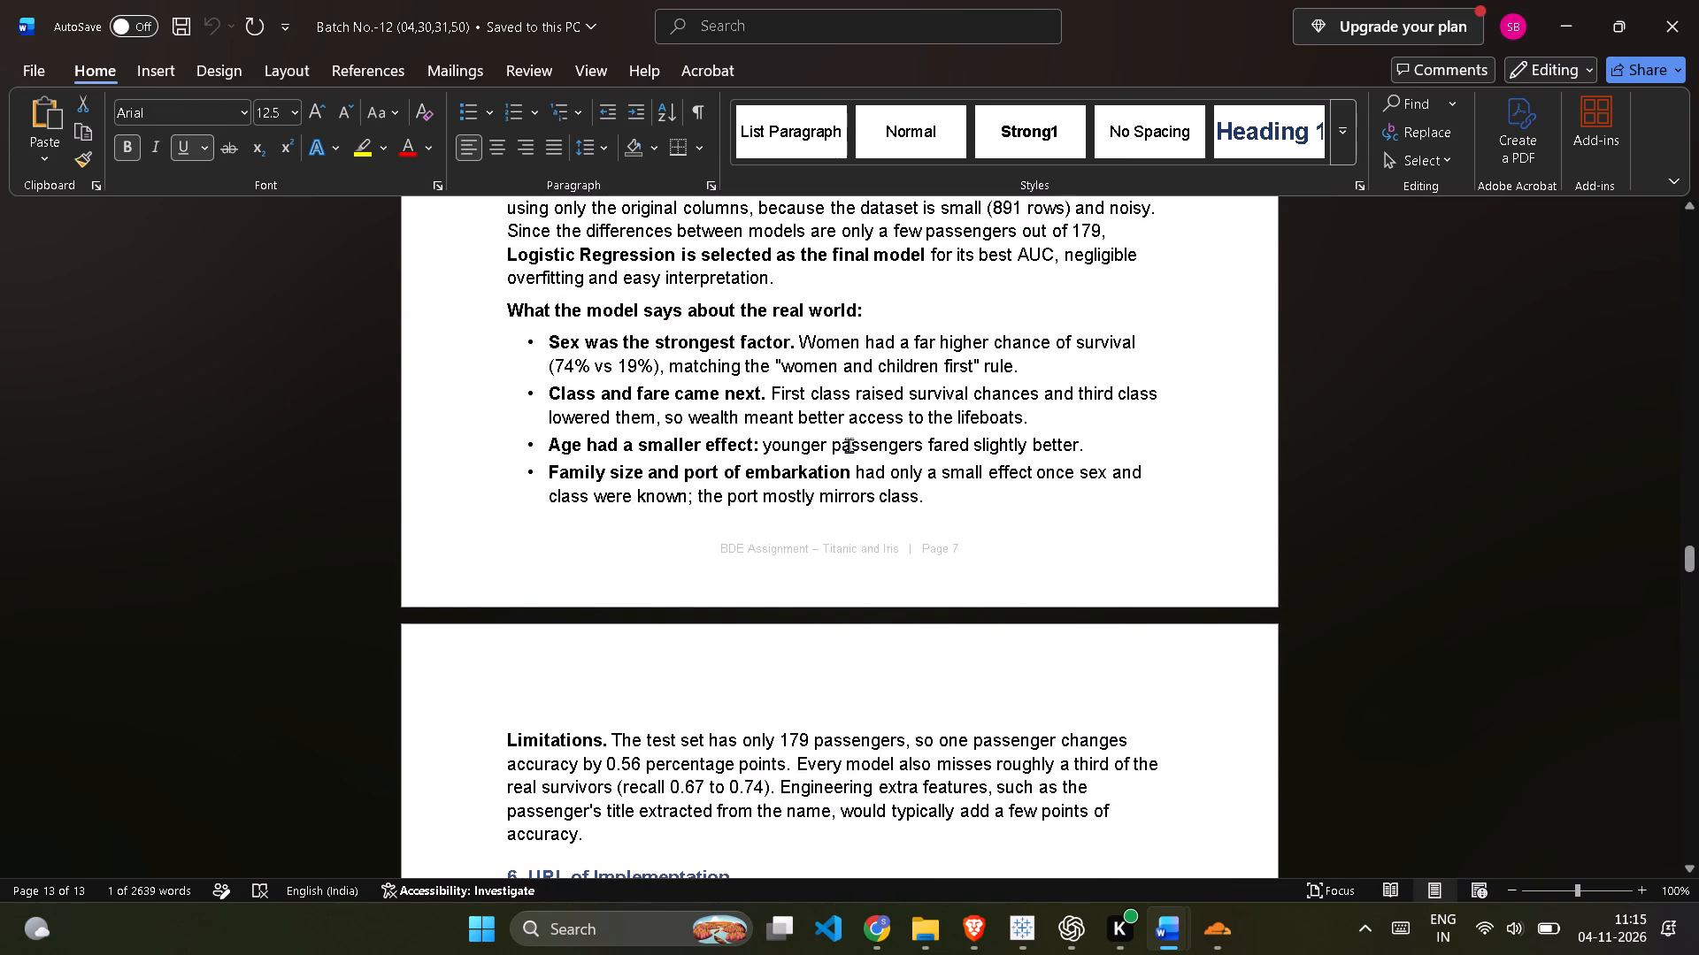
pyautogui.hscroll(1, 849, 445)
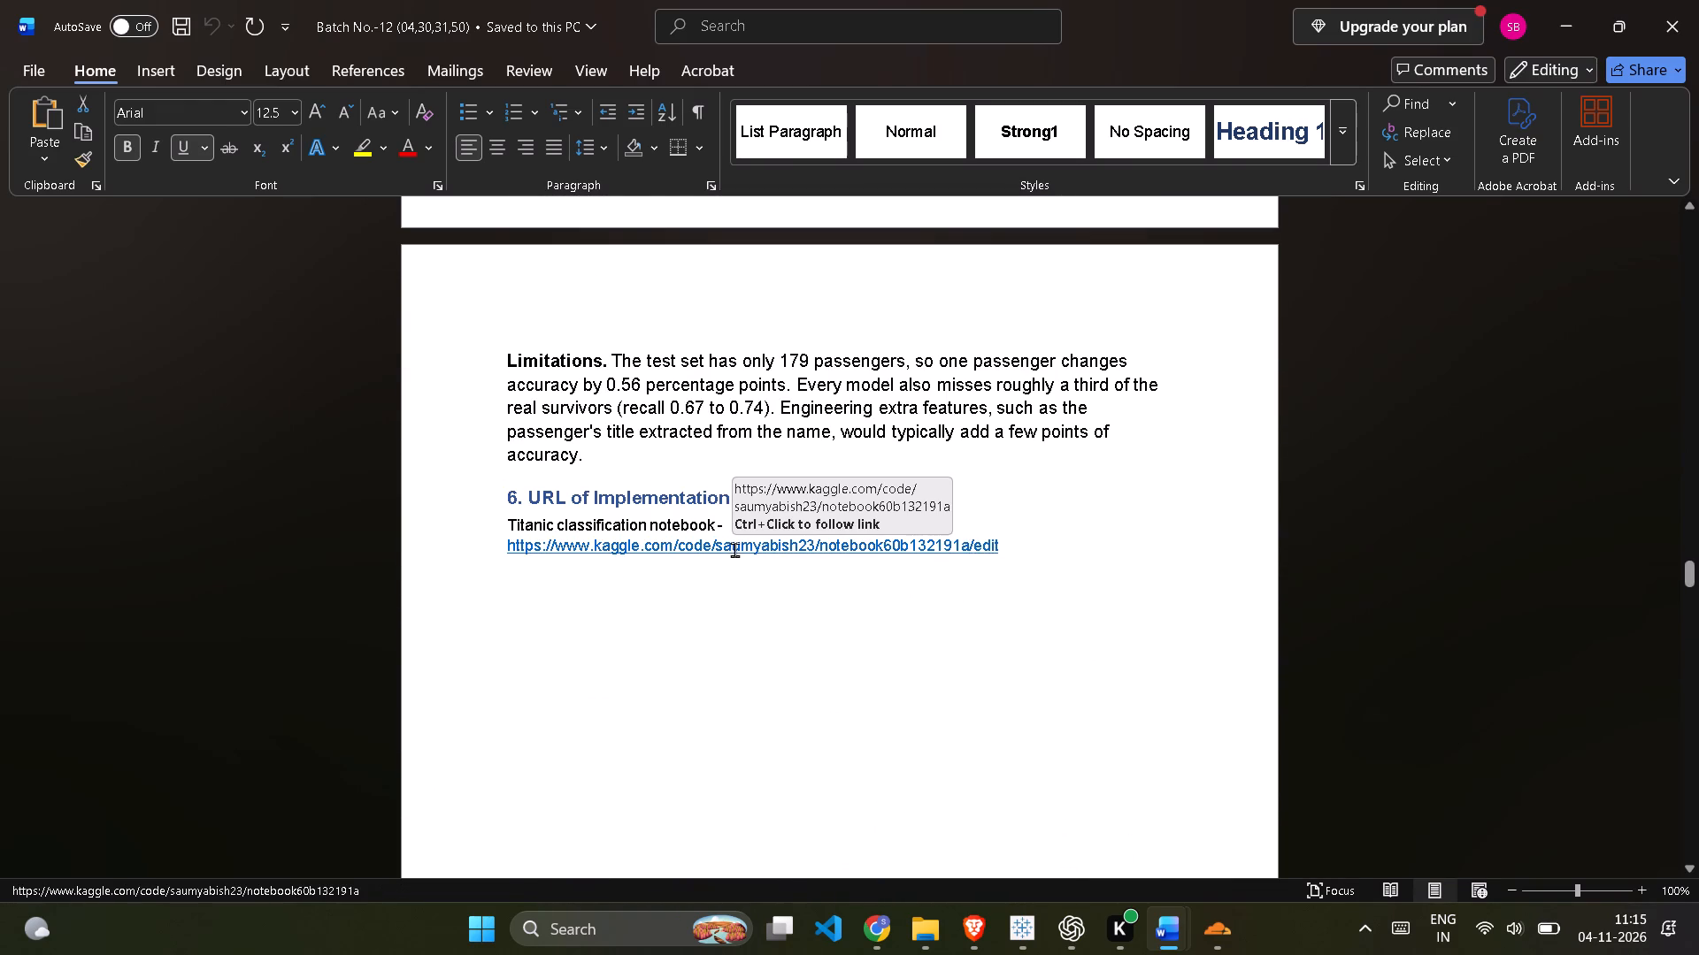
pyautogui.scroll(-20, 800, 631)
pyautogui.scroll(-10, 800, 631)
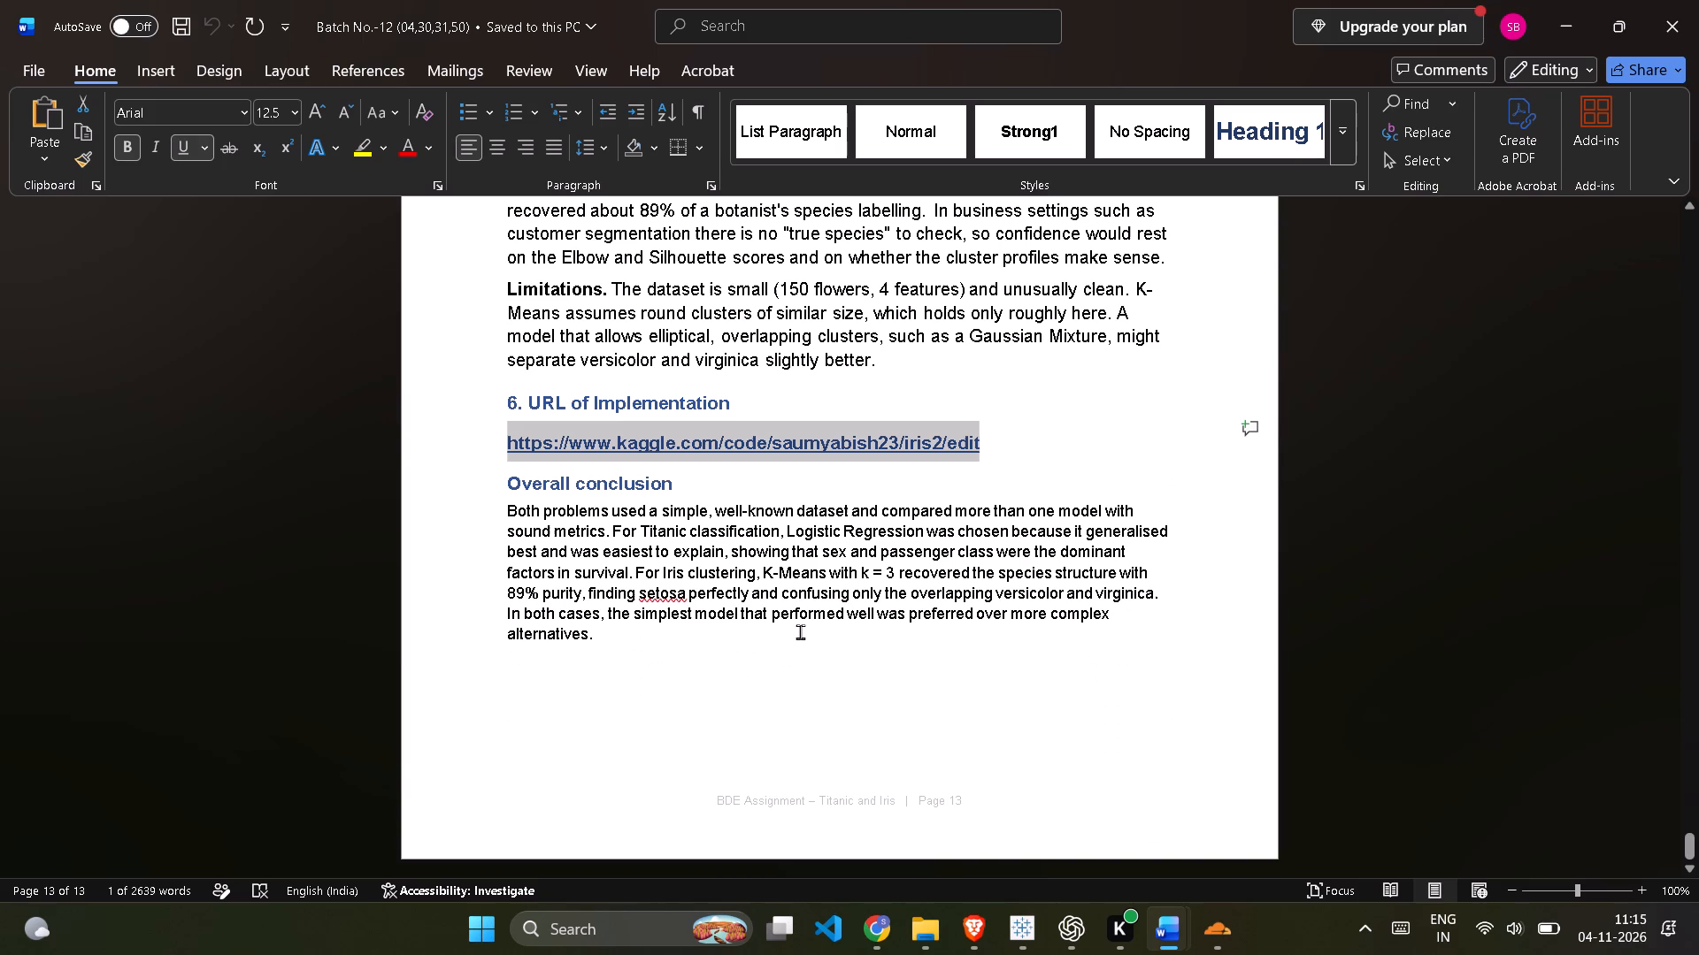
pyautogui.scroll(-1, 861, 451)
# Delete the Kaggle iris2 link line under section 6, URL of Implementation, on the report's last page.
pyautogui.click(865, 439)
pyautogui.moveTo(980, 441); pyautogui.dragTo(522, 438)
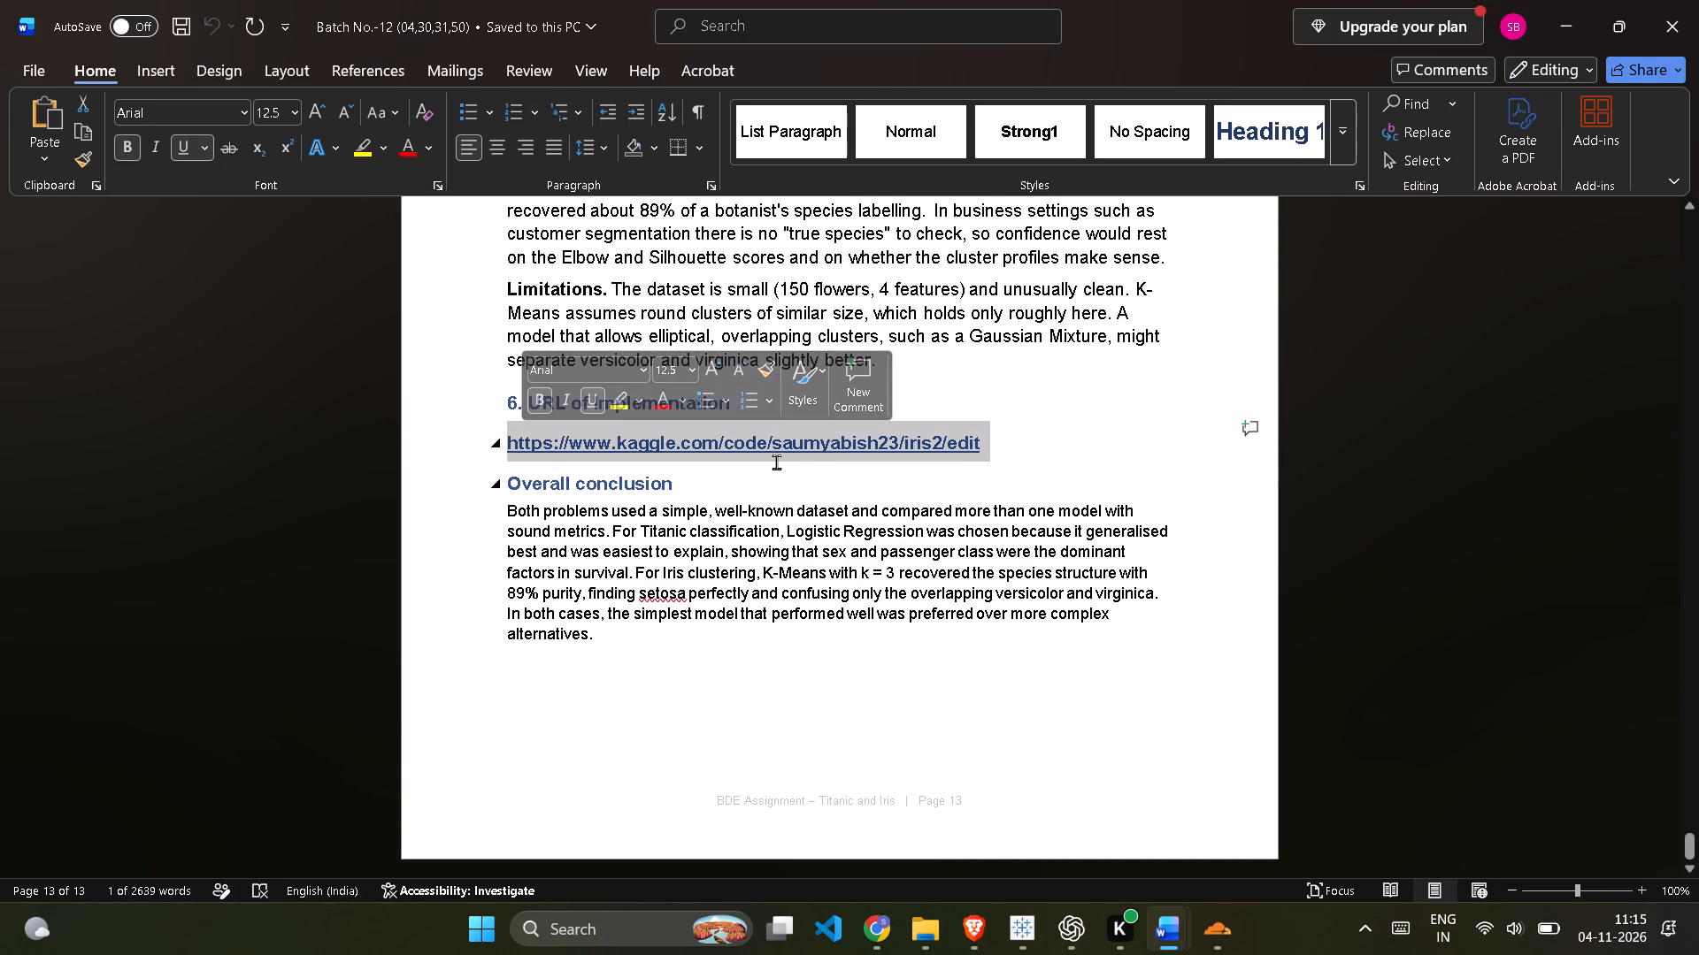
pyautogui.scroll(20, 1103, 492)
pyautogui.scroll(5, 1103, 492)
pyautogui.scroll(-9, 1103, 492)
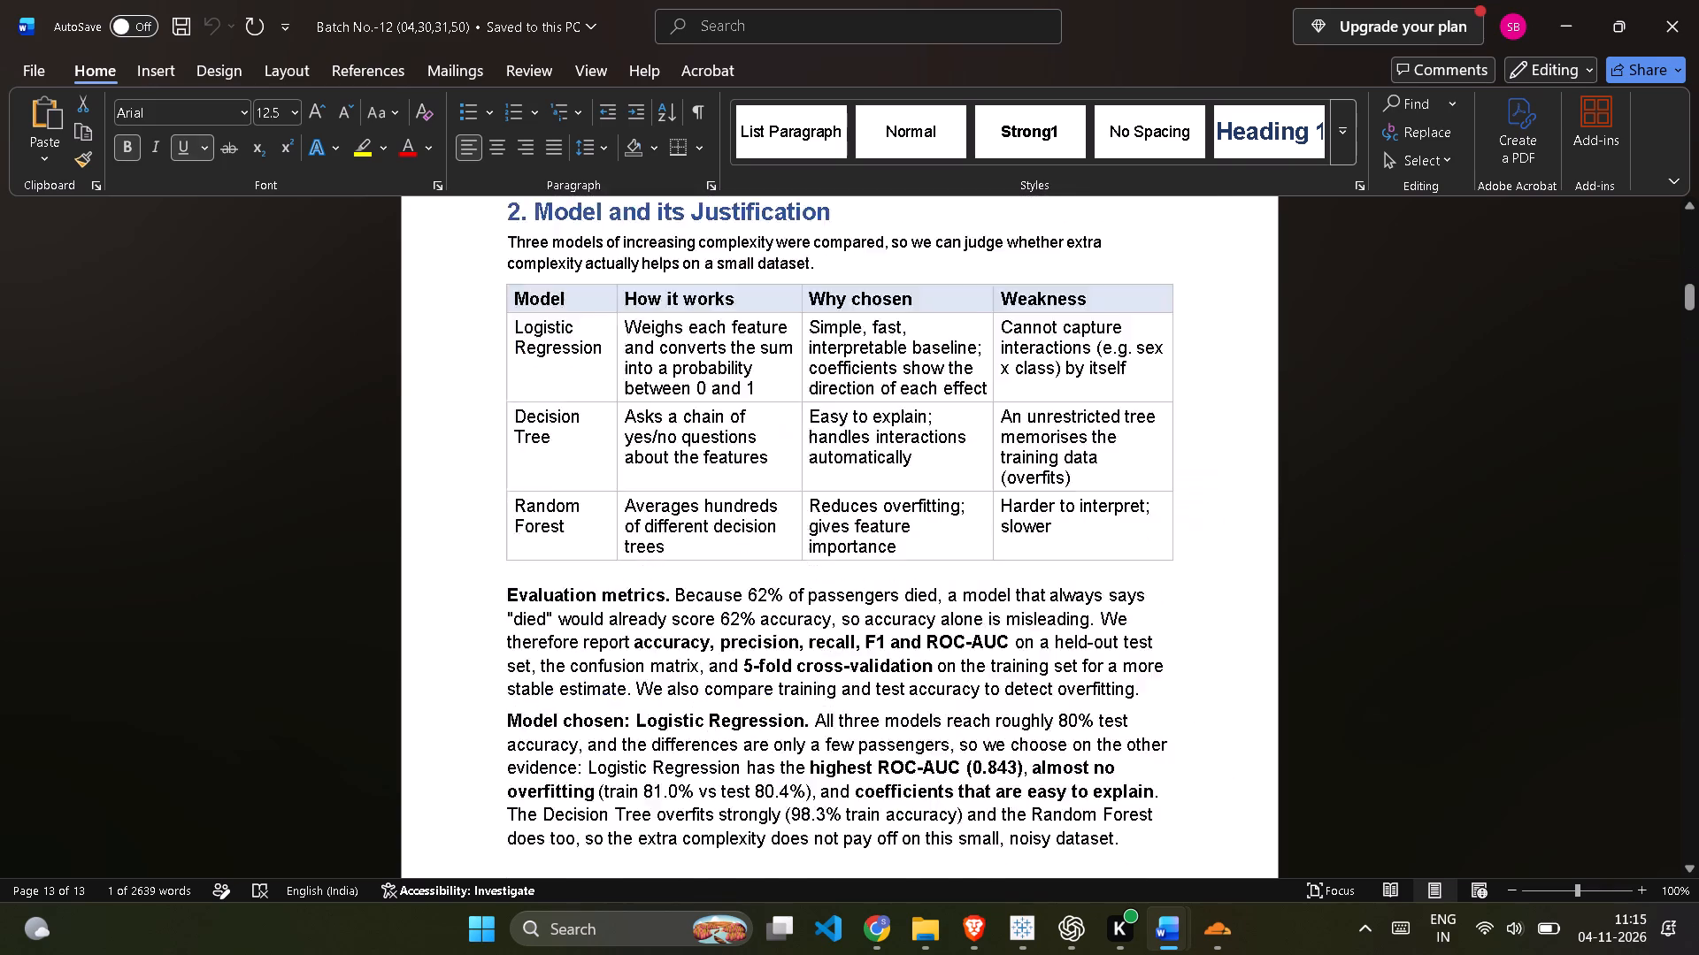
pyautogui.scroll(-4, 1103, 492)
pyautogui.scroll(2, 1103, 492)
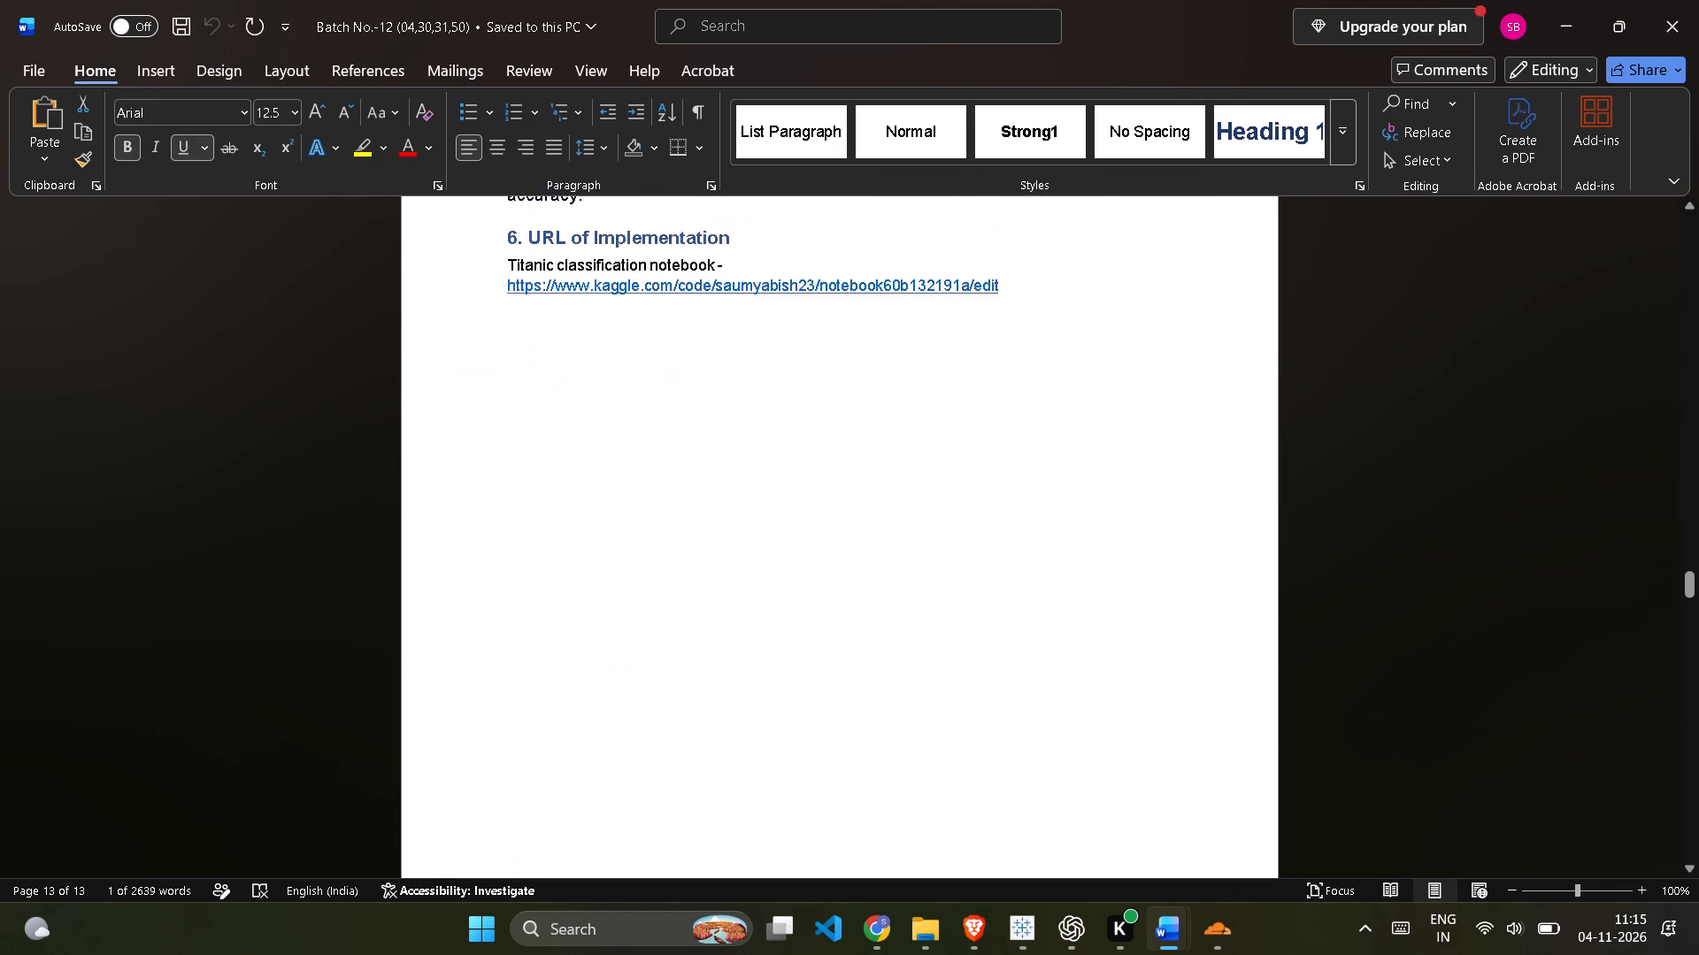
pyautogui.scroll(2, 1103, 492)
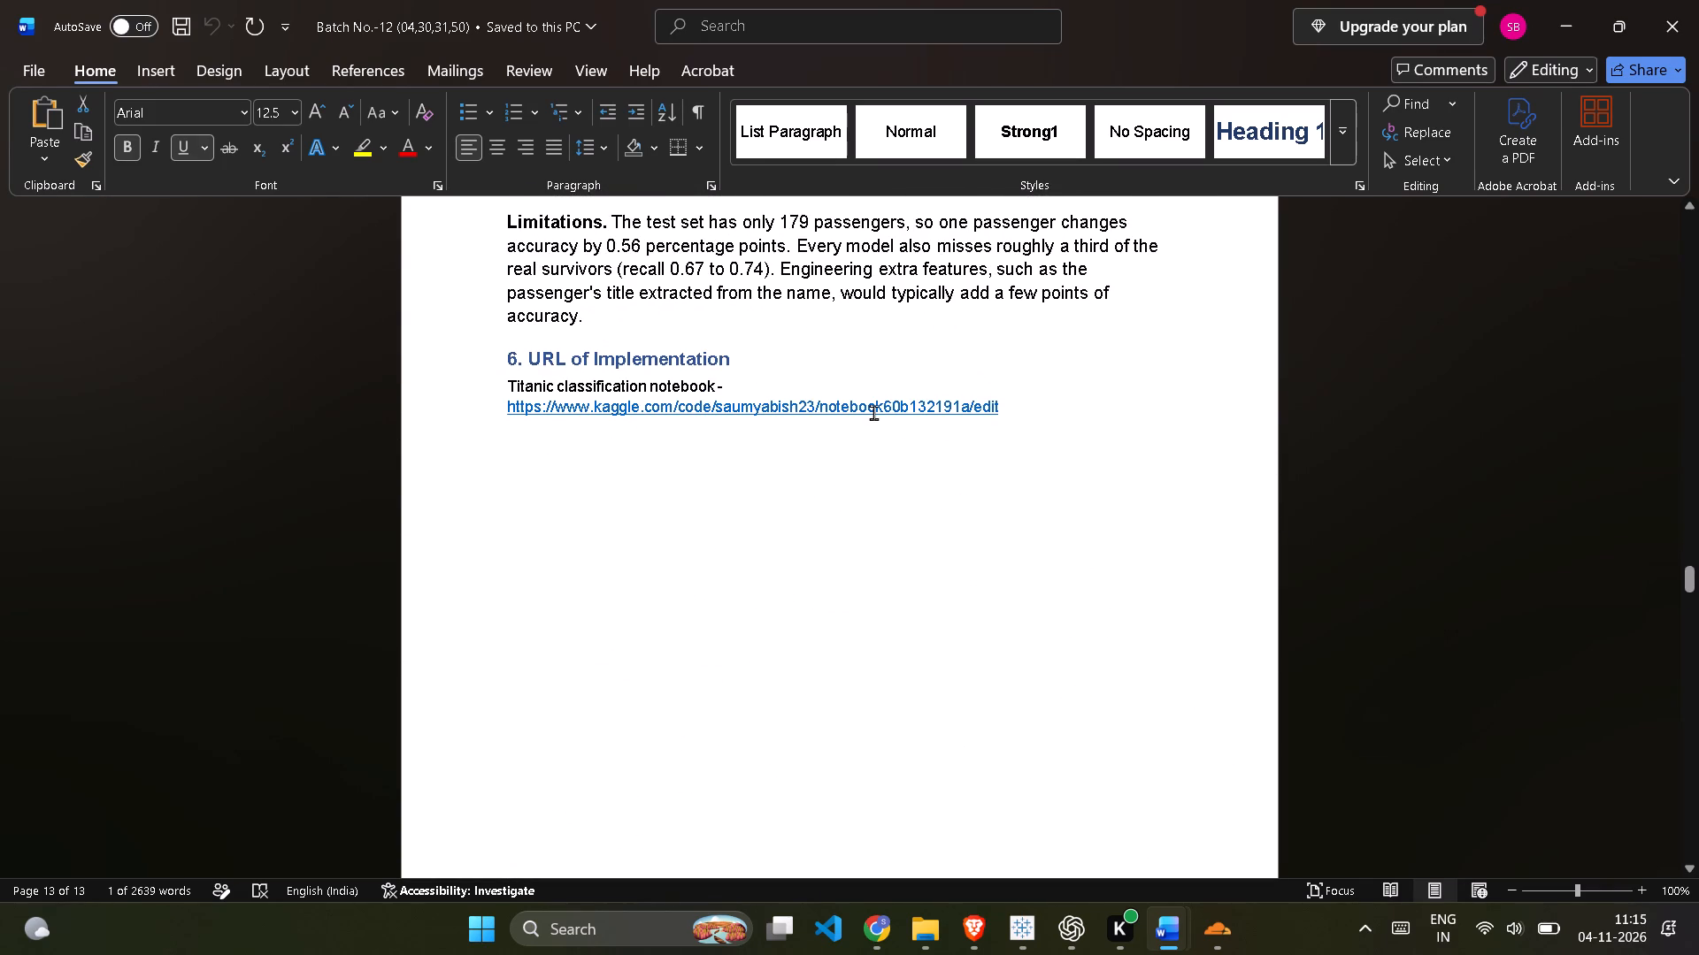
pyautogui.scroll(-20, 982, 577)
pyautogui.scroll(-3, 982, 577)
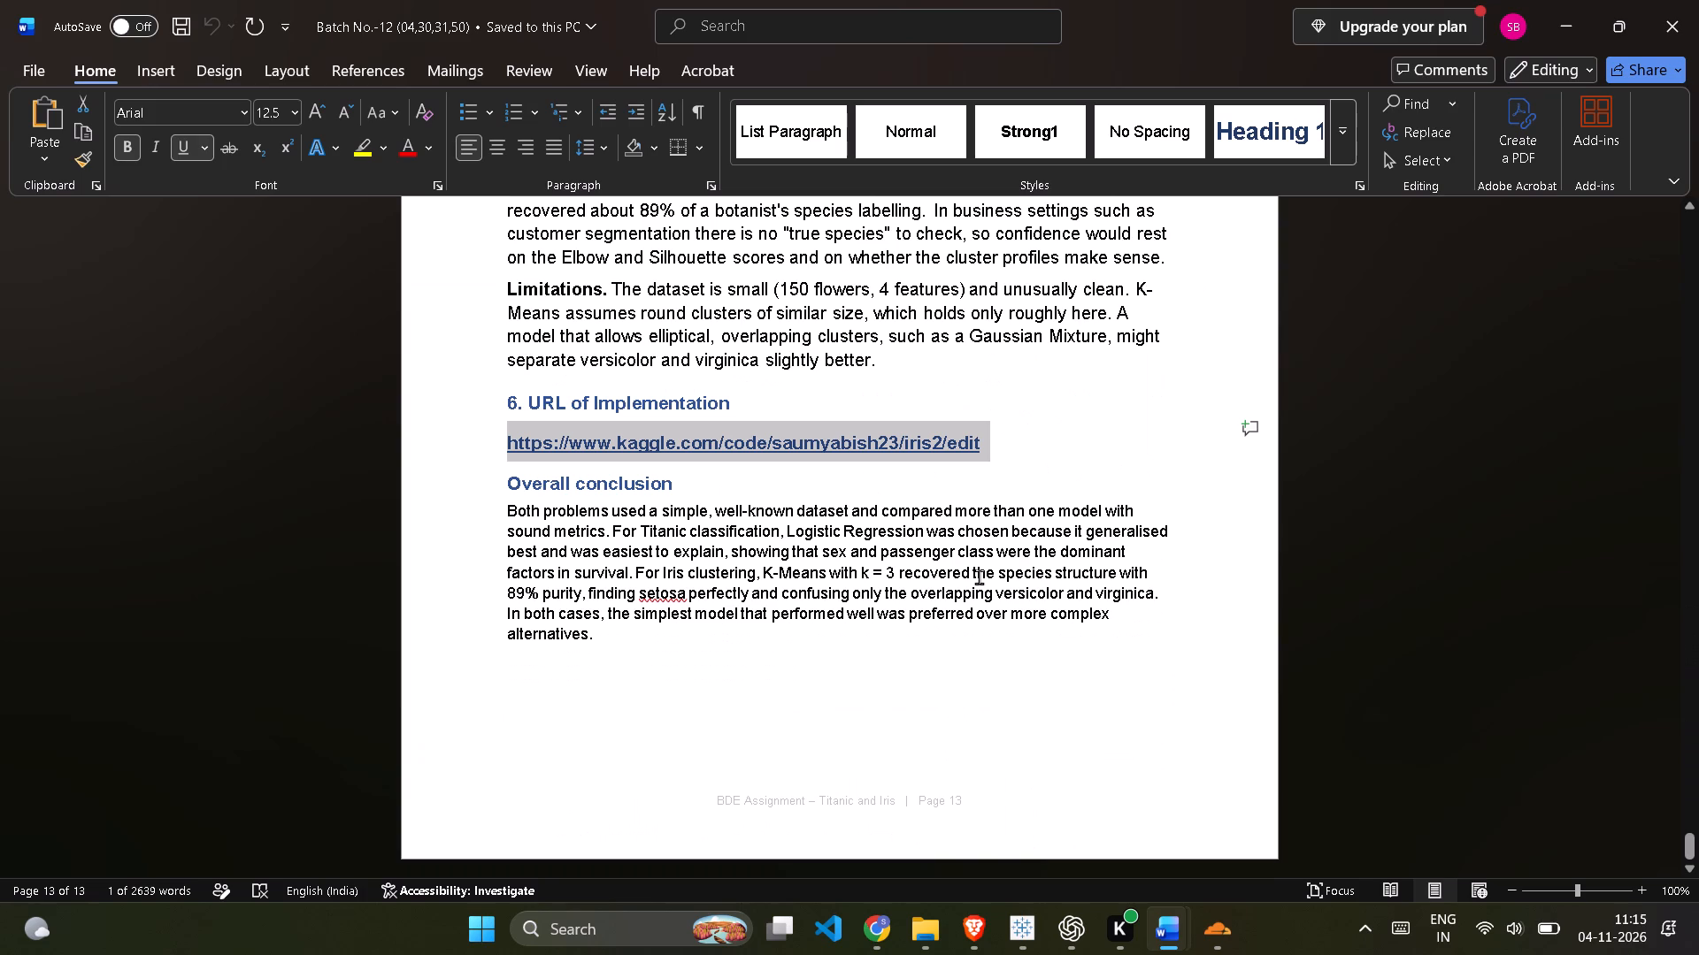
pyautogui.press('BackSpace')
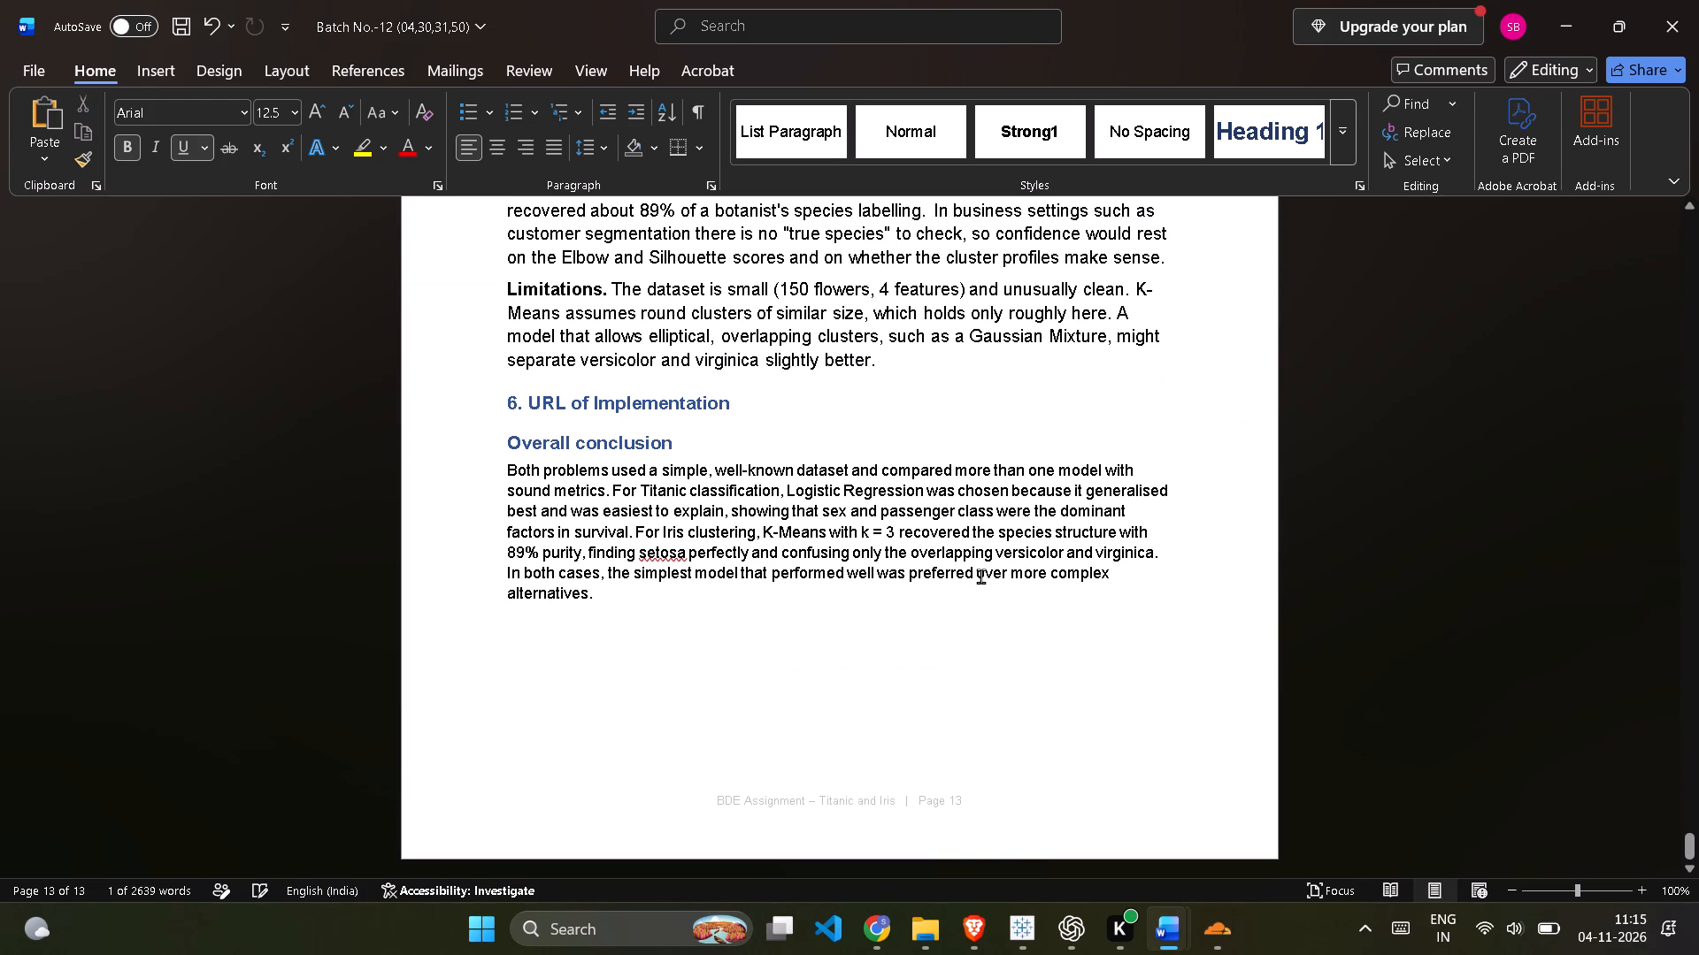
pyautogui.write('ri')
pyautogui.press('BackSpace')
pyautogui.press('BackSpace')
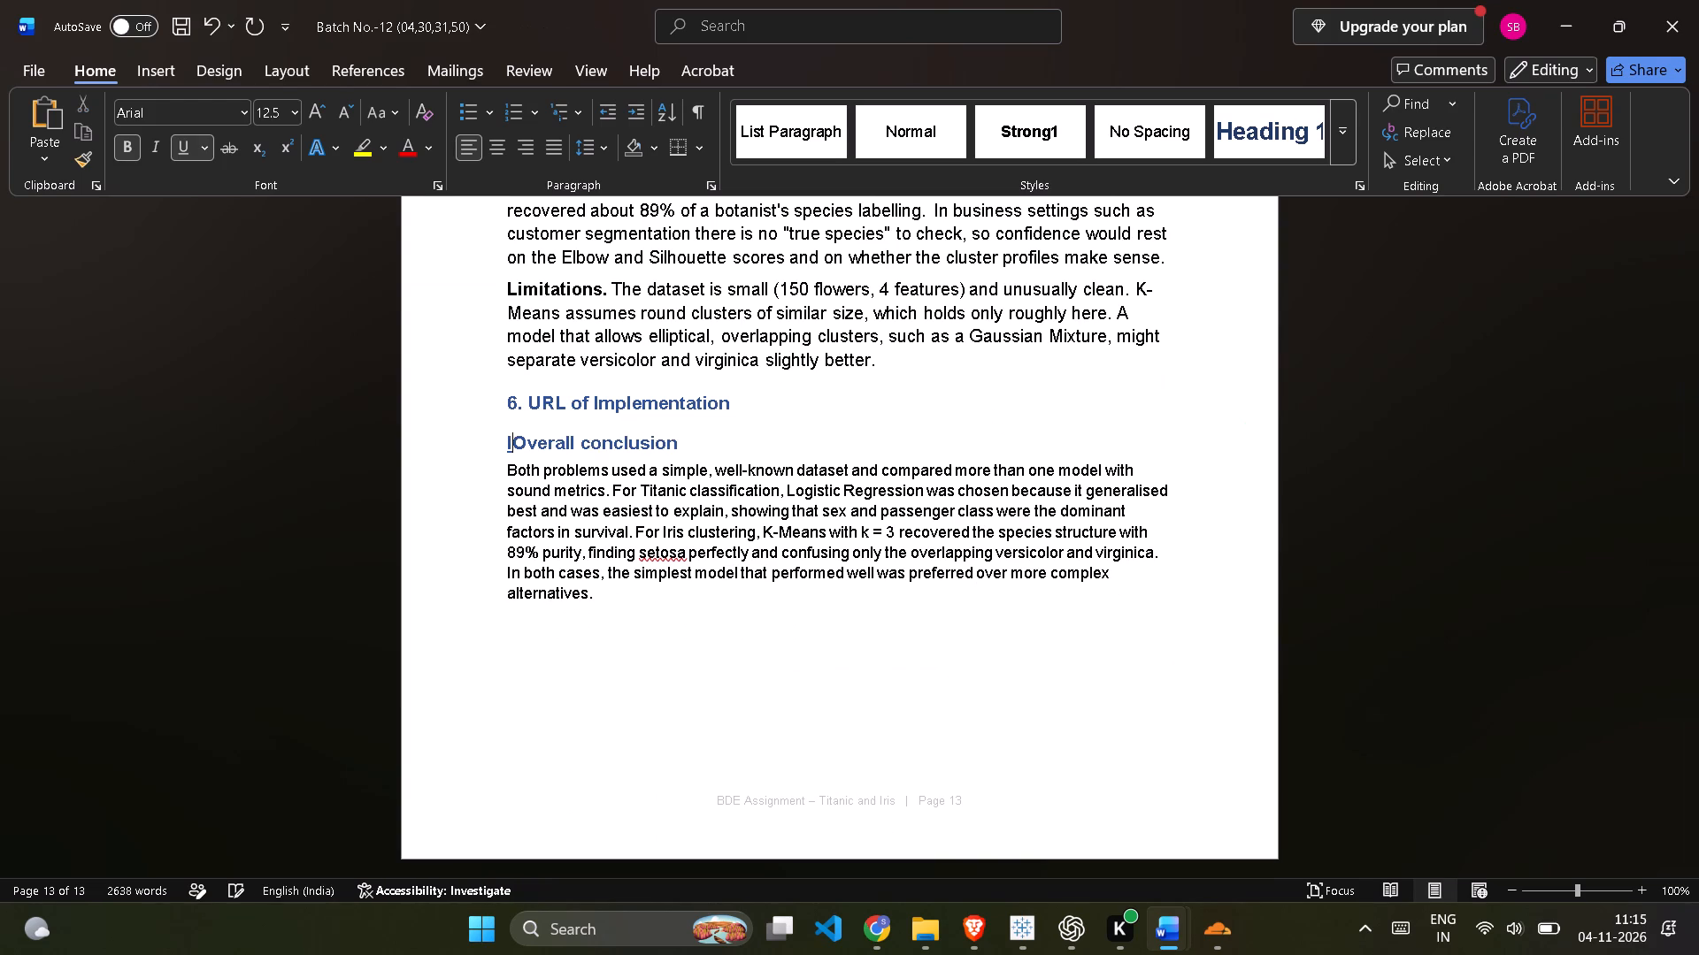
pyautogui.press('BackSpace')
# Add a new line below the last page's URL of Implementation heading, with bold off and black font colour.
pyautogui.click(893, 413)
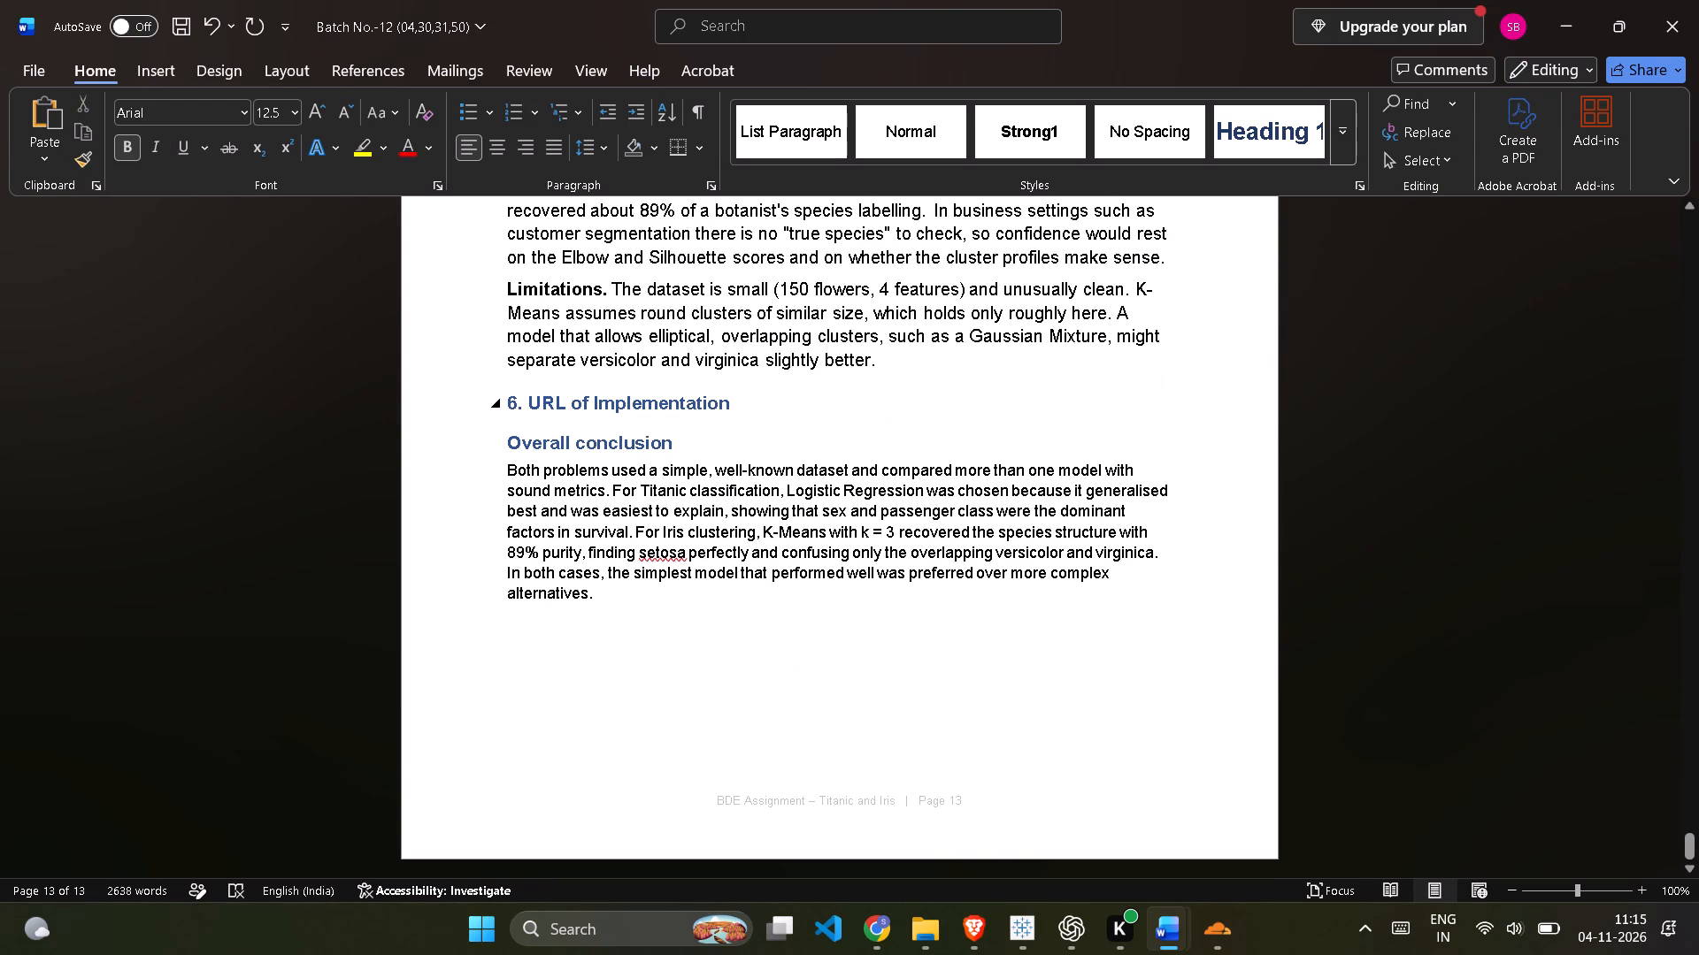
pyautogui.press('Return')
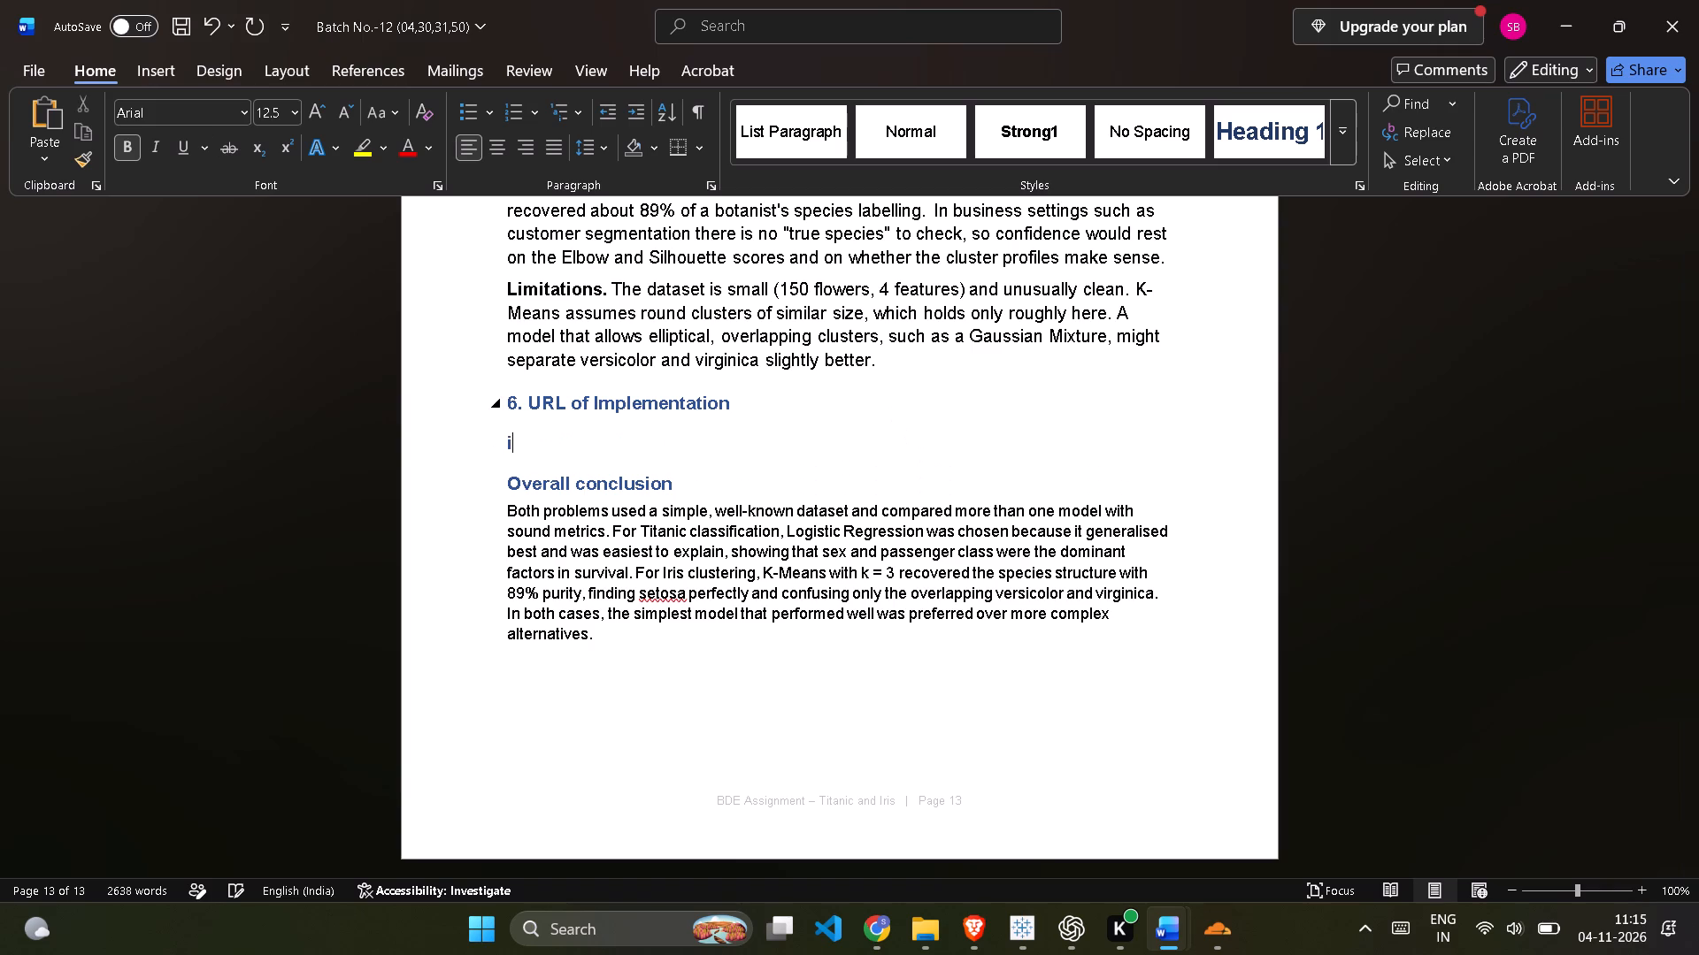
pyautogui.press('BackSpace')
pyautogui.press('r')
pyautogui.press('BackSpace')
pyautogui.press('BackSpace')
pyautogui.moveTo(885, 413); pyautogui.dragTo(382, 217)
pyautogui.click(135, 146)
pyautogui.click(427, 147)
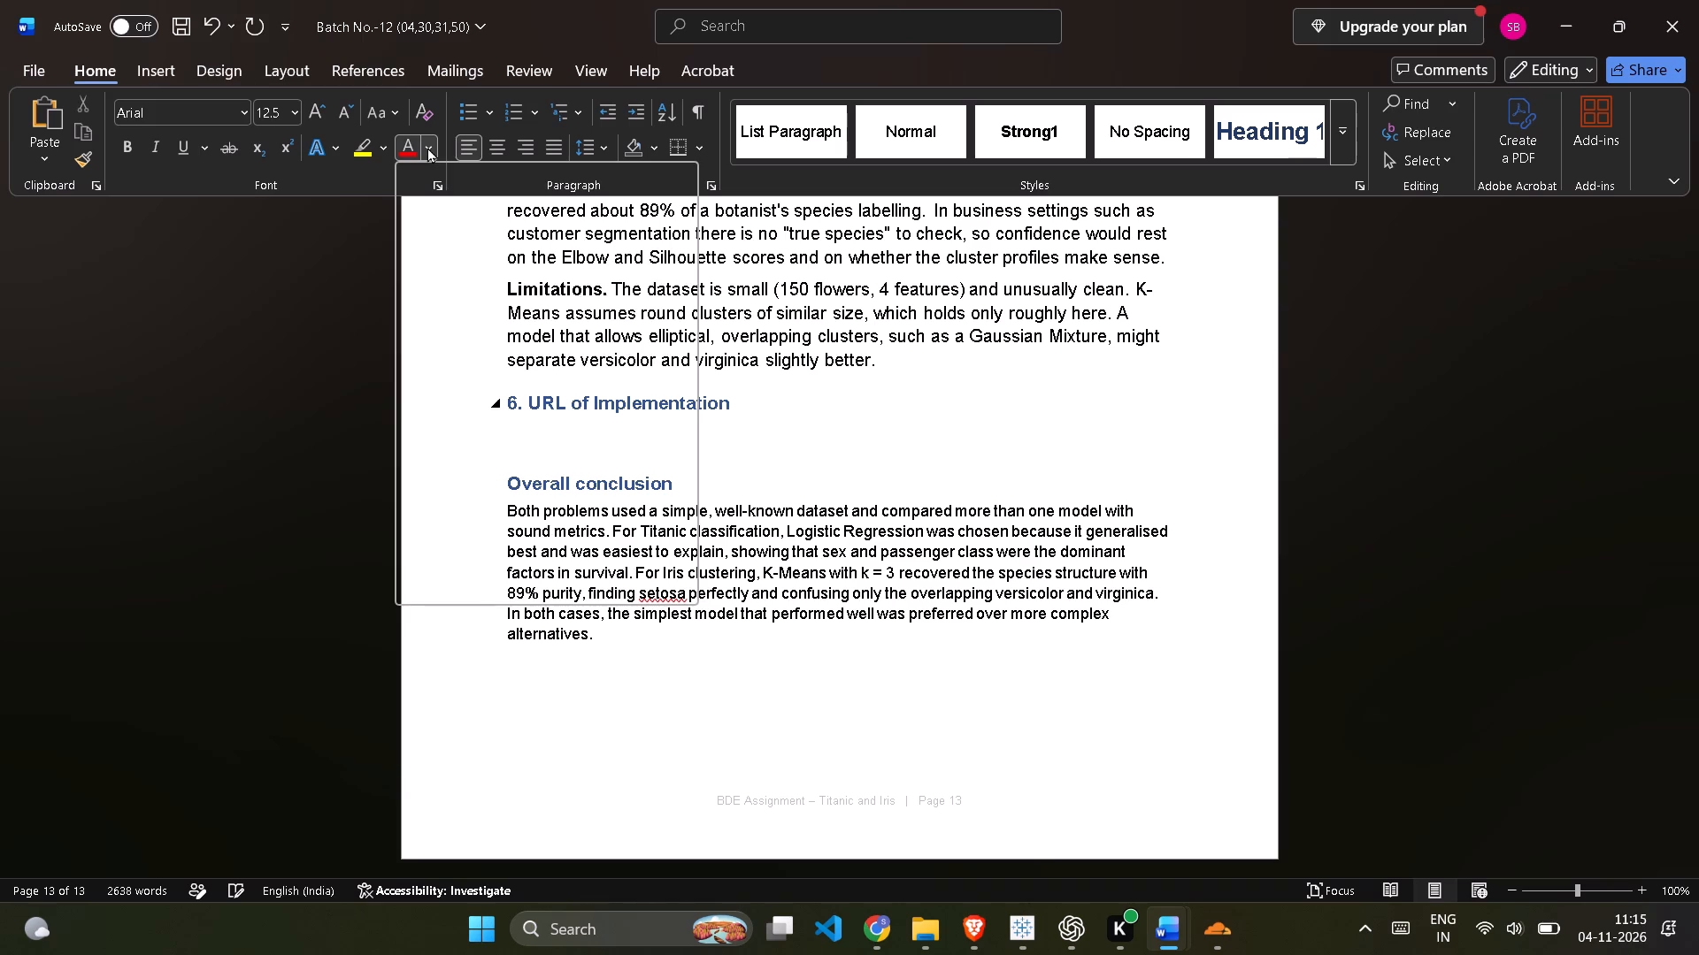
pyautogui.click(450, 300)
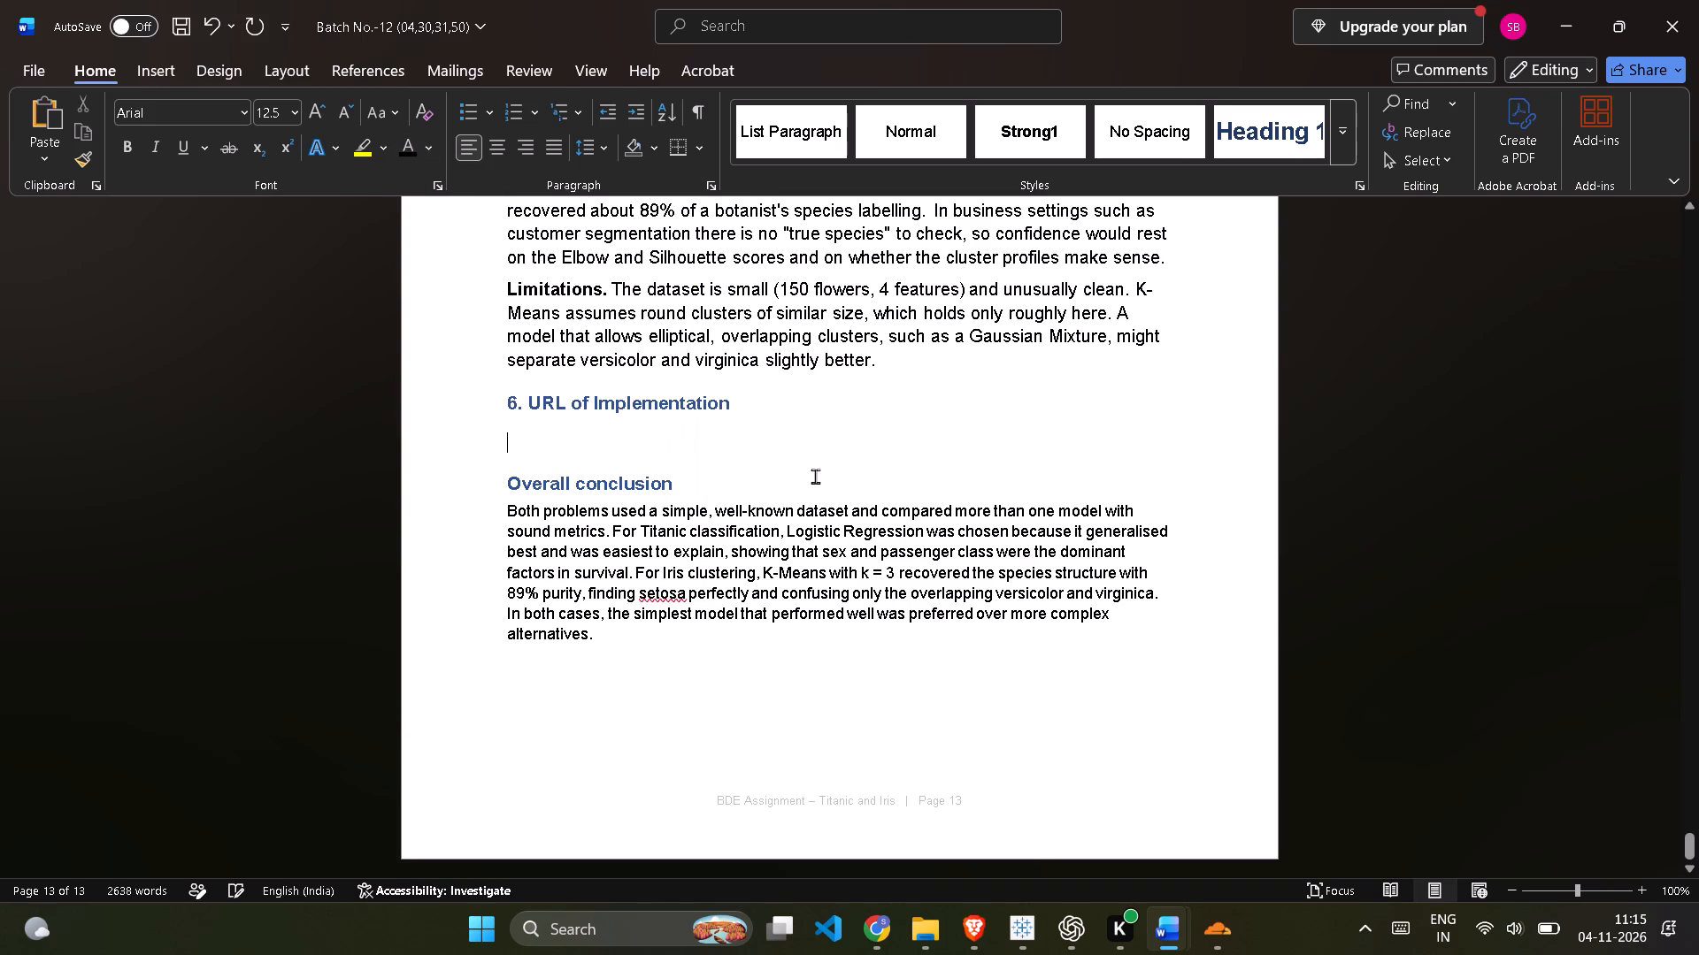
# Enter the label "Iris implementation:-" on the new line, followed by the copied Kaggle iris2 link.
pyautogui.write('ris imp')
pyautogui.write('lementation')
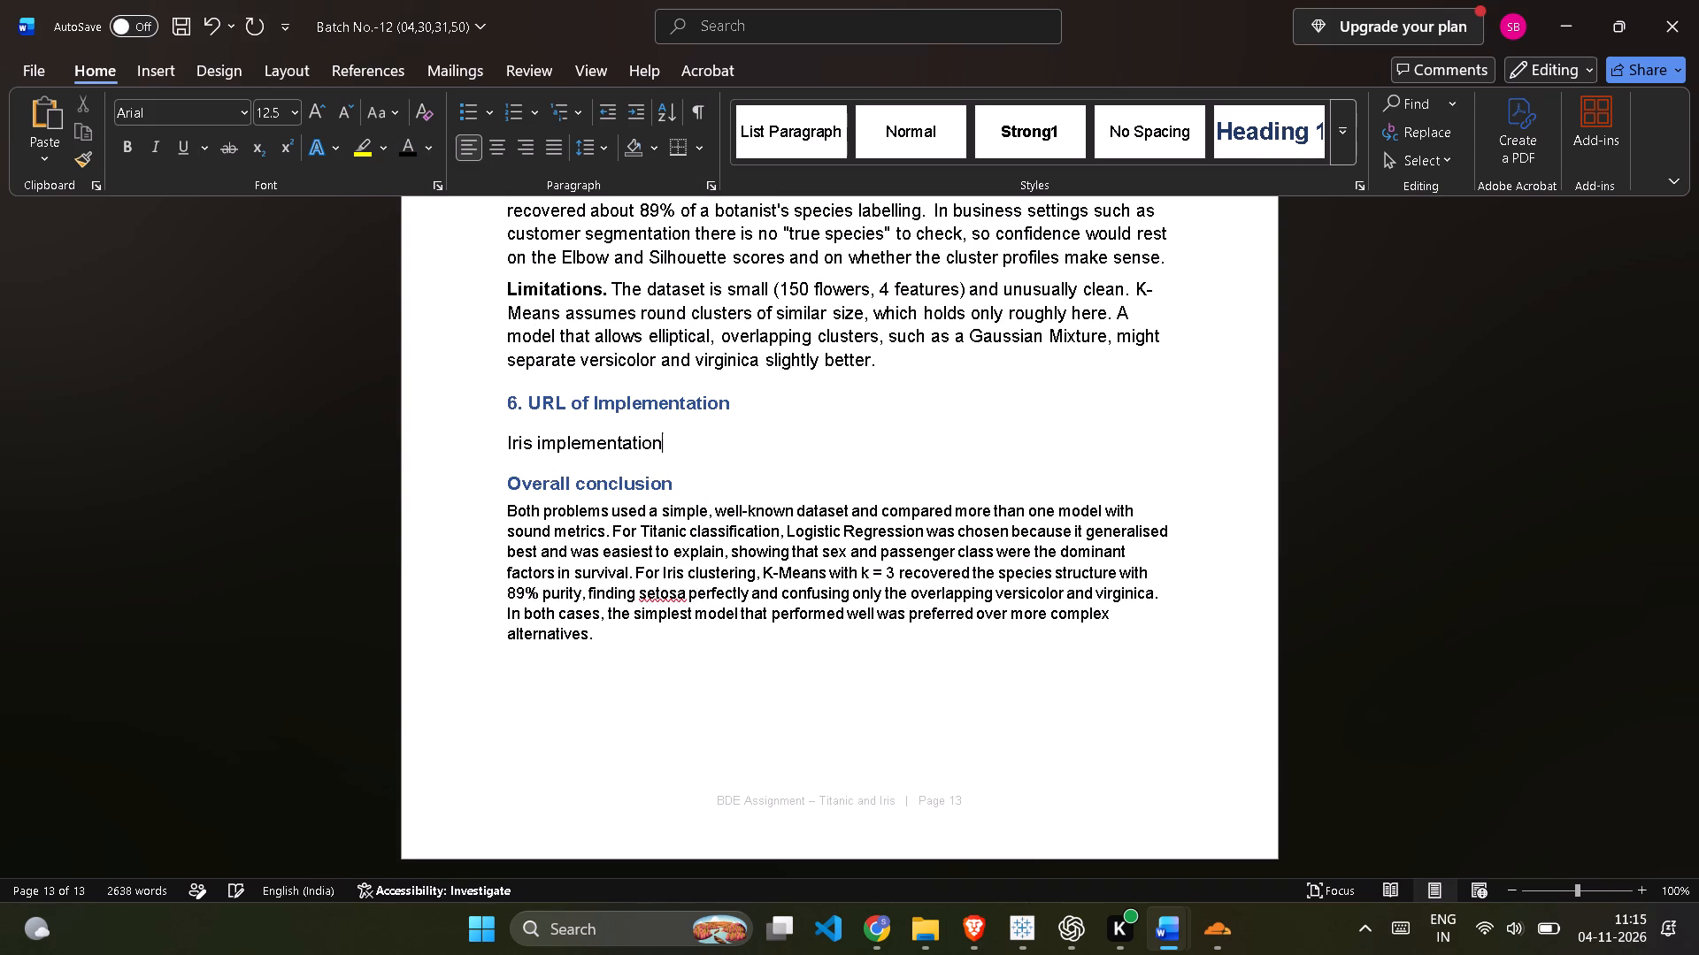
pyautogui.write(':-')
pyautogui.hotkey('ctrl', 'v')
# Cut the full Kaggle iris2 link from the line, leaving the "Iris implementation:-" label.
pyautogui.click(869, 623)
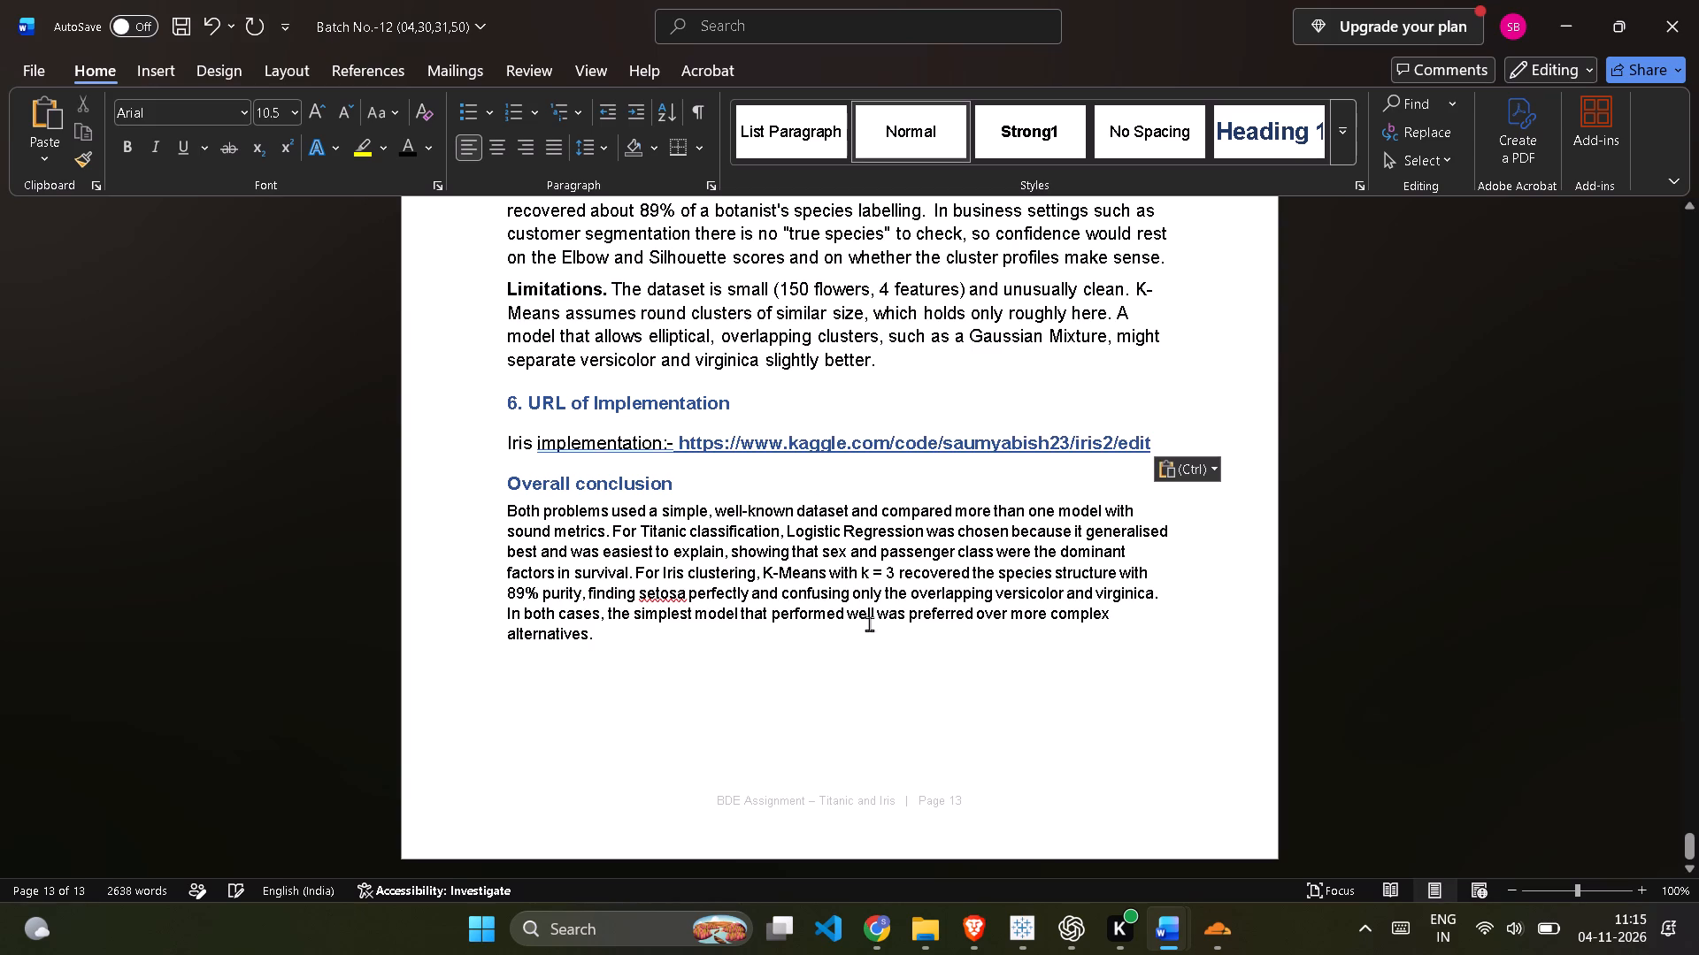
pyautogui.moveTo(1151, 437); pyautogui.dragTo(775, 424)
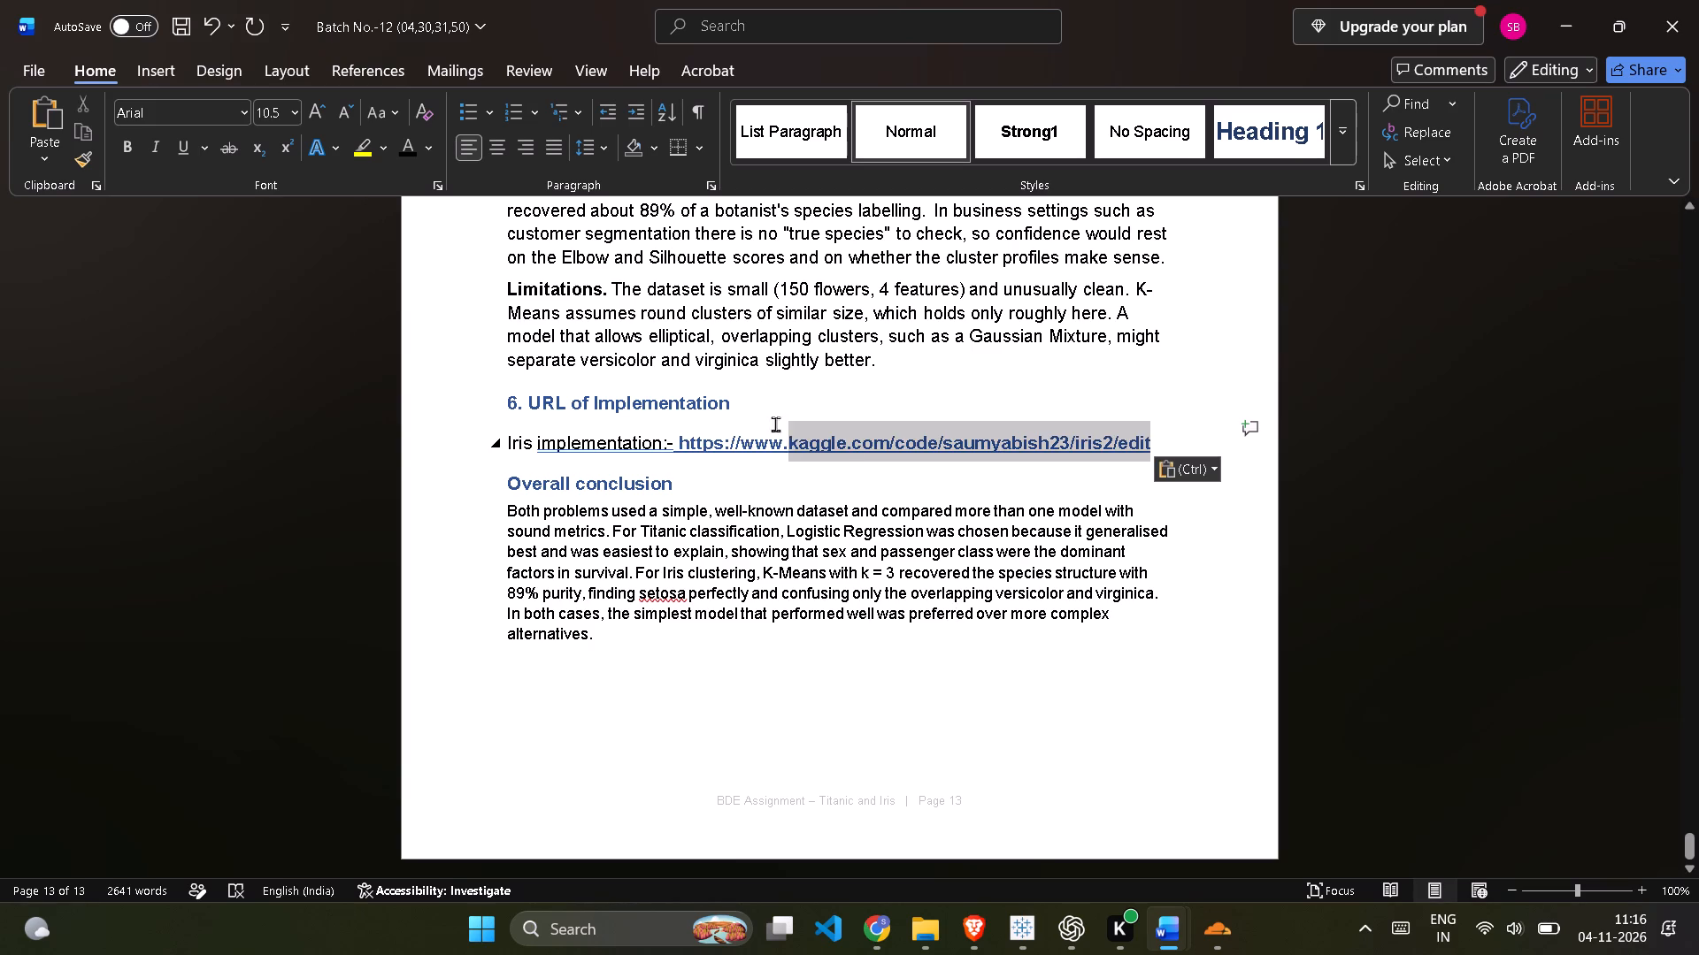
pyautogui.moveTo(775, 424); pyautogui.dragTo(693, 436)
pyautogui.moveTo(693, 436); pyautogui.dragTo(899, 620)
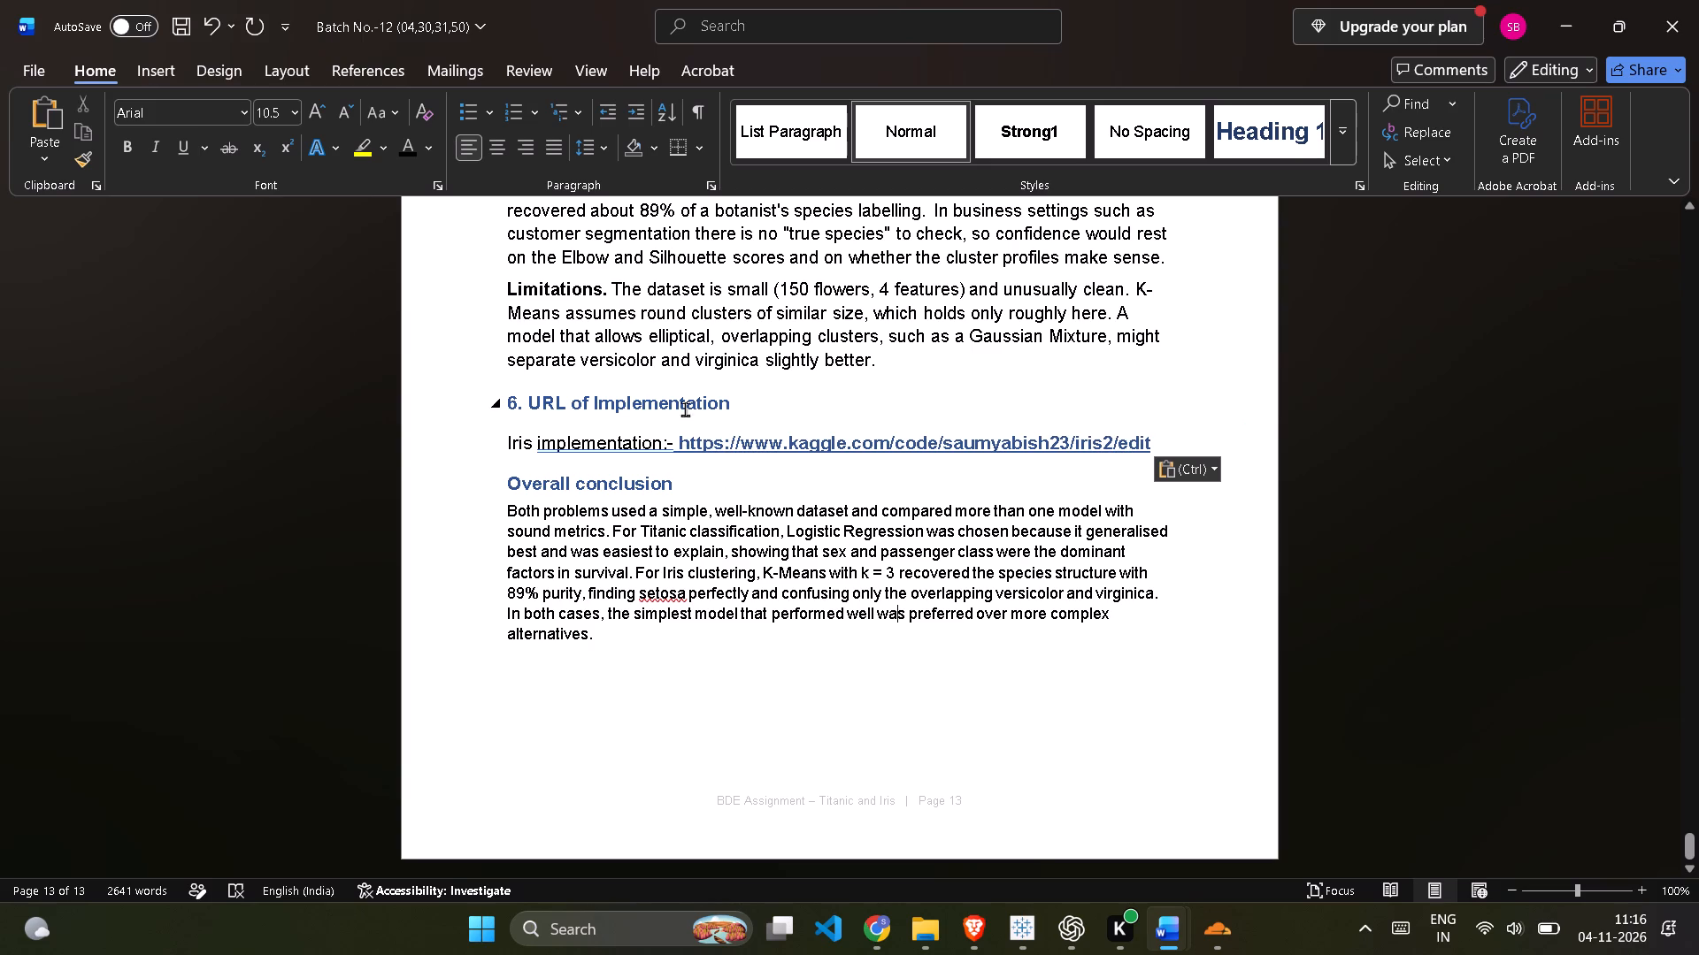
pyautogui.moveTo(677, 436); pyautogui.dragTo(1151, 426)
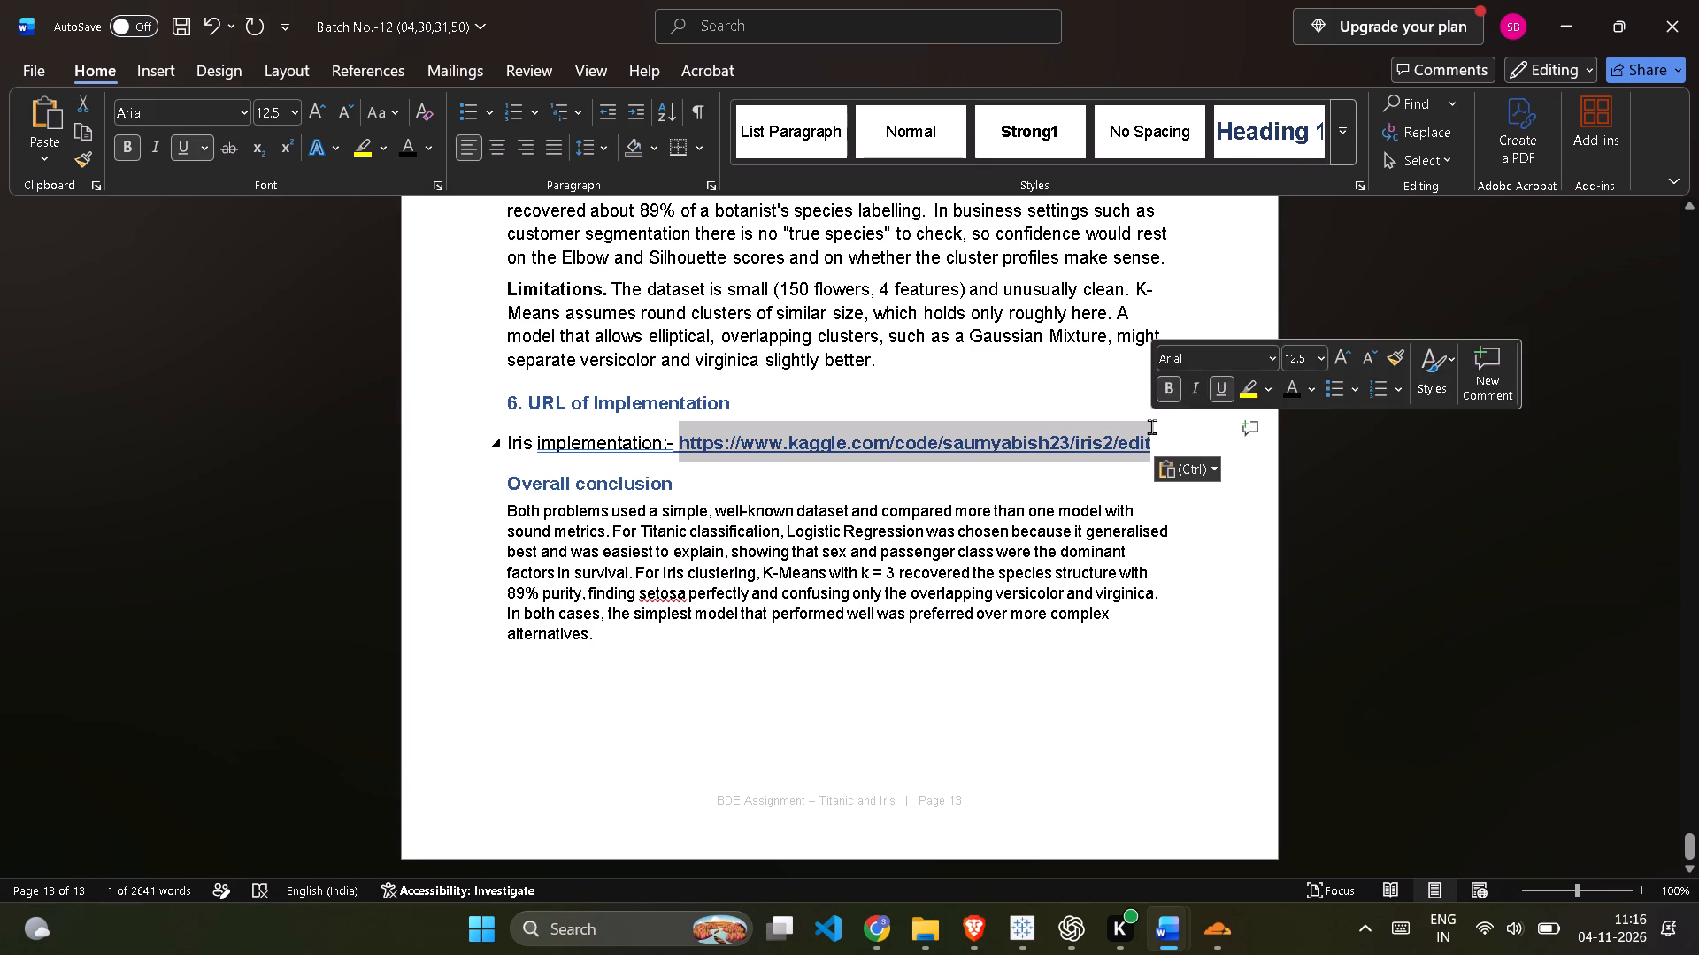
pyautogui.hotkey('ctrl', 'x')
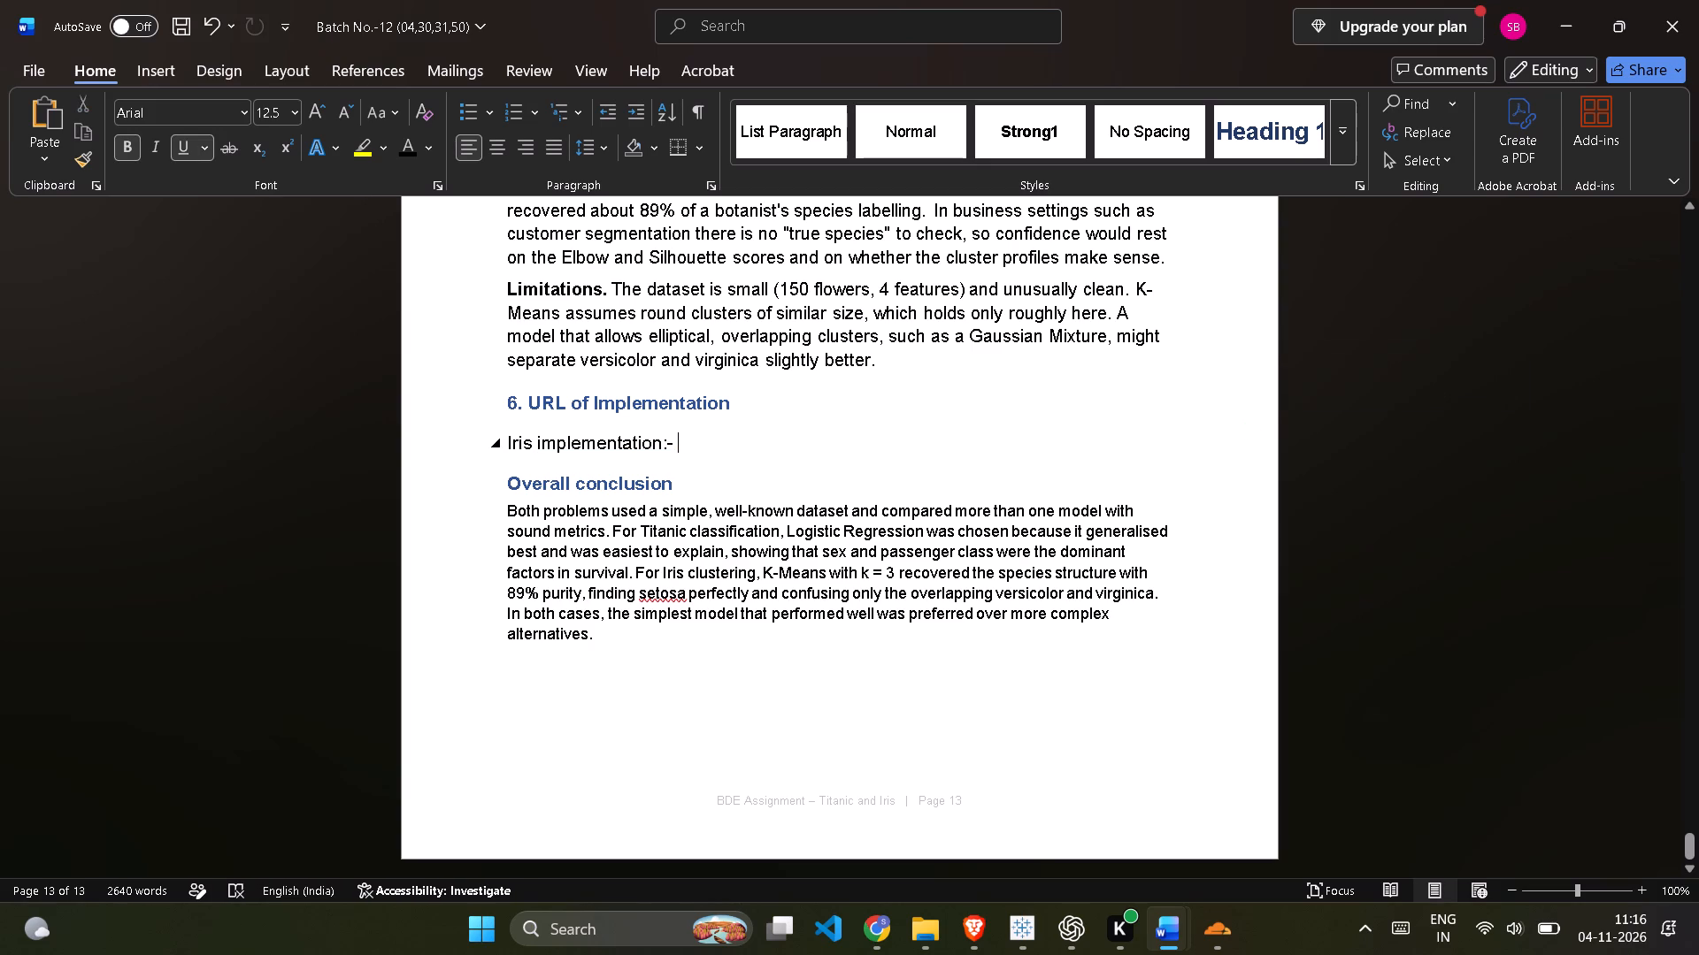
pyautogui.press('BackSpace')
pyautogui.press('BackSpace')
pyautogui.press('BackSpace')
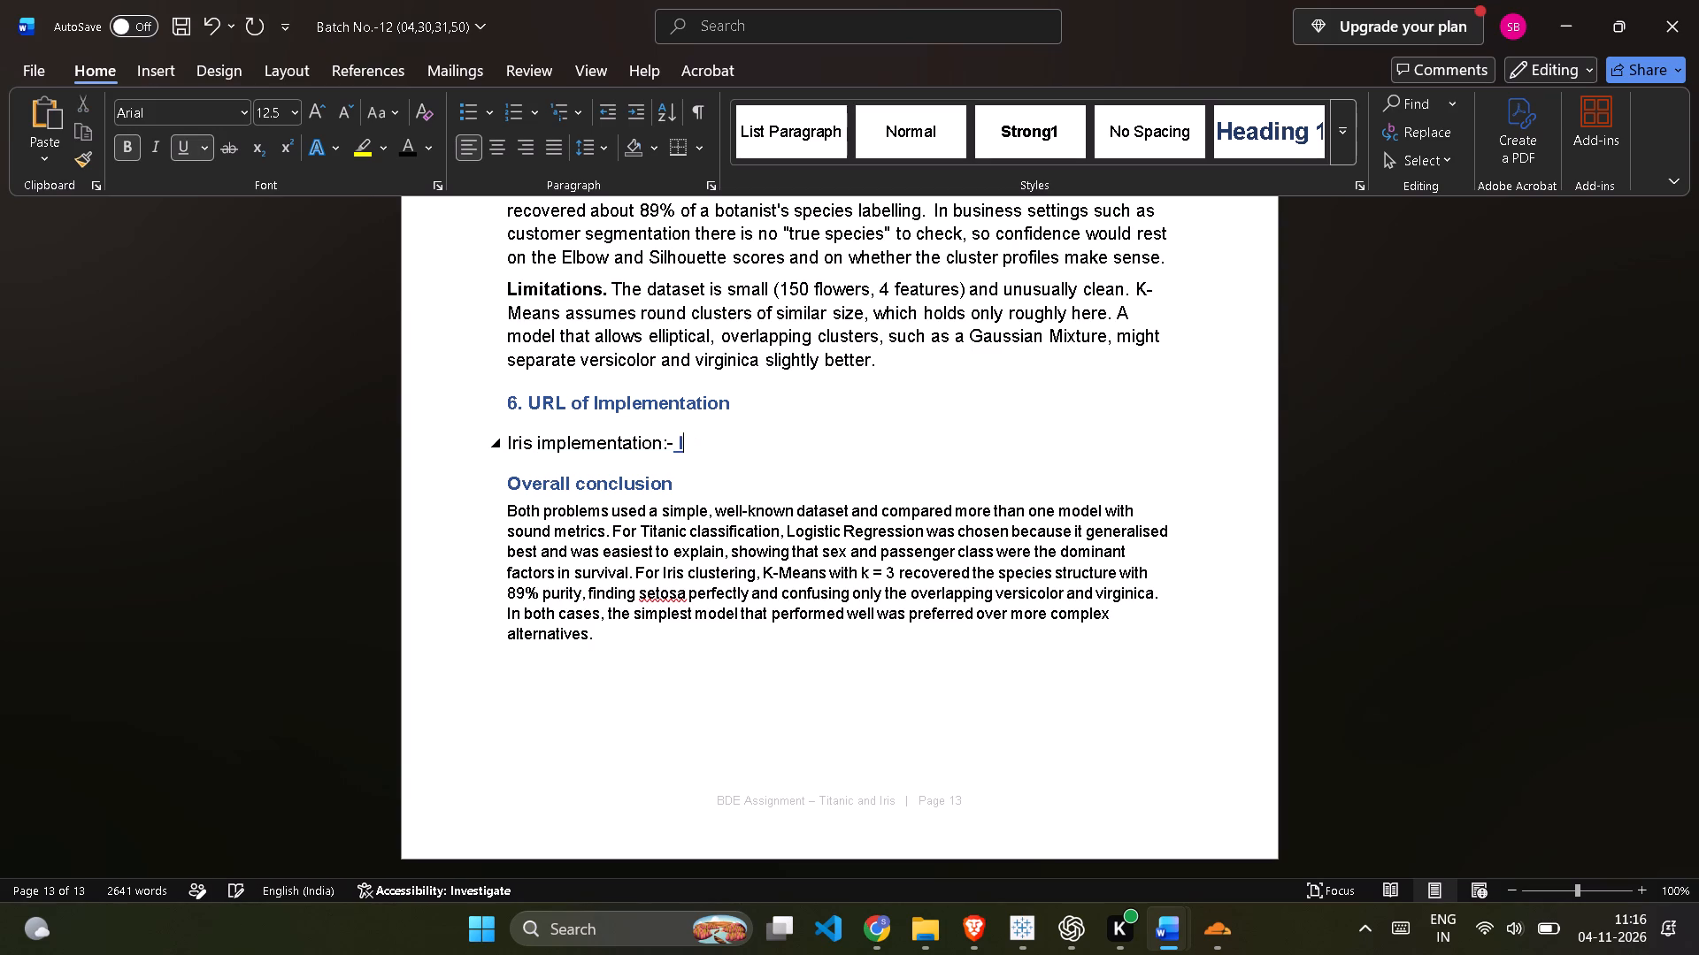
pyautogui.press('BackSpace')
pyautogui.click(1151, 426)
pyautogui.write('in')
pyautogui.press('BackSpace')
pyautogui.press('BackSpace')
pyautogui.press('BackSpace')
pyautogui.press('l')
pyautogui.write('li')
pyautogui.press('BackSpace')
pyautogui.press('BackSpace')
# Switch the report to Web Layout view.
pyautogui.moveTo(1059, 427); pyautogui.dragTo(604, 55)
pyautogui.moveTo(604, 55); pyautogui.dragTo(587, 66)
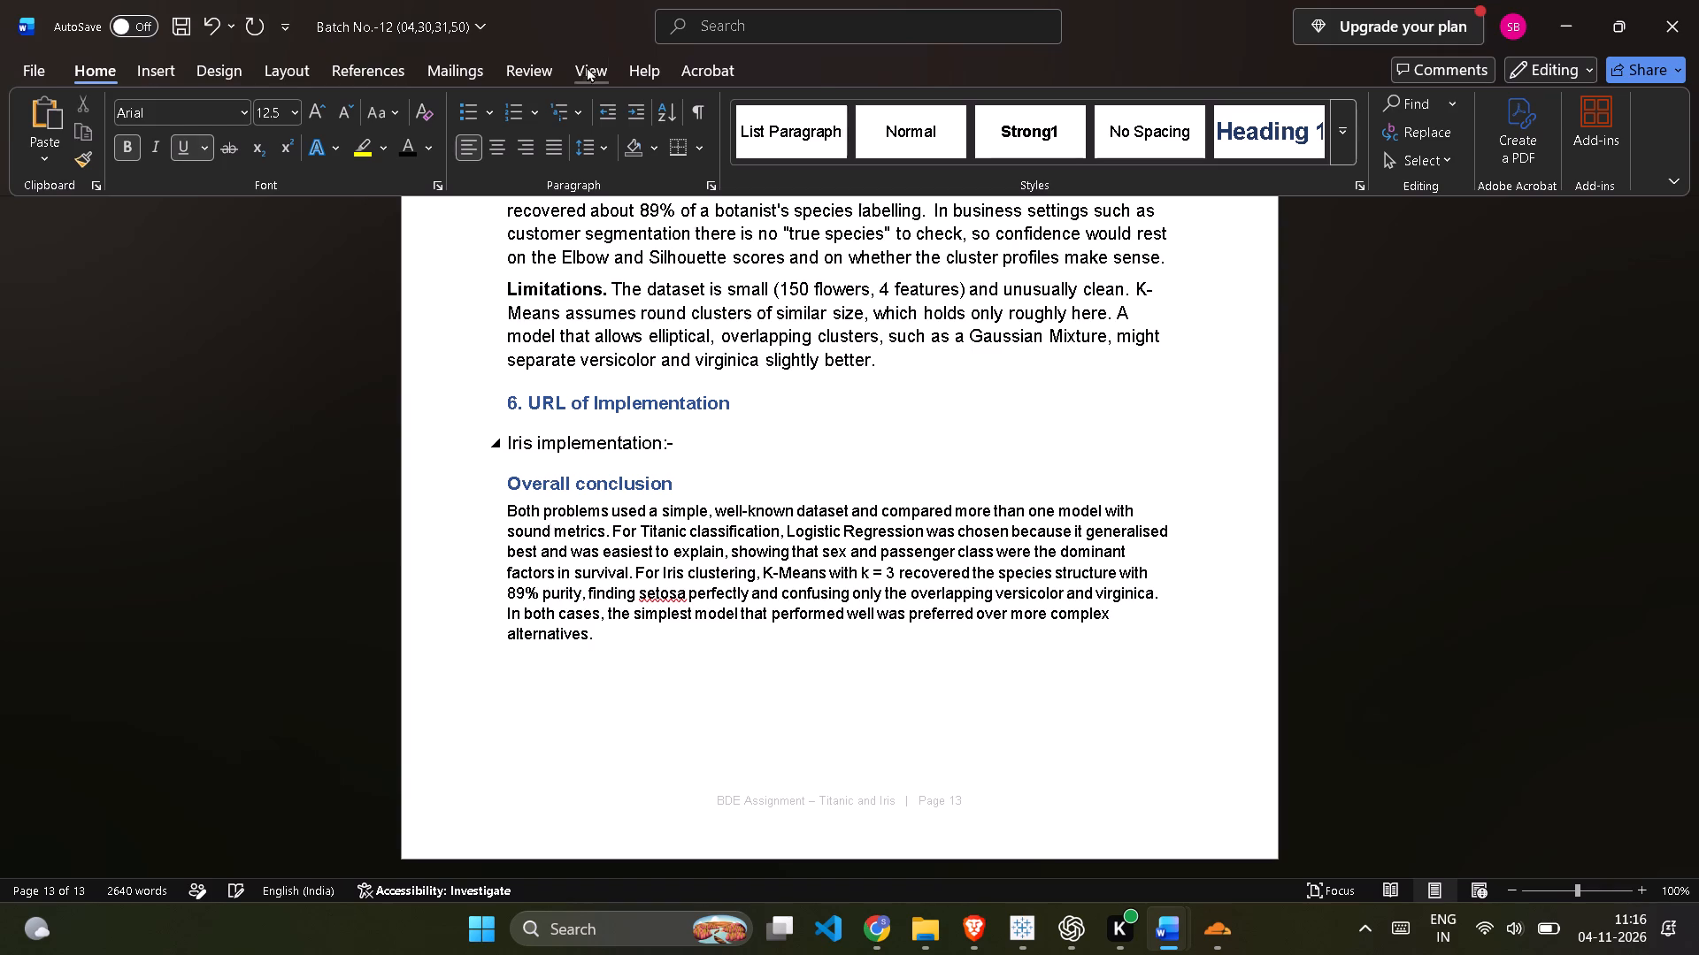
pyautogui.moveTo(587, 66); pyautogui.dragTo(150, 162)
pyautogui.click(150, 162)
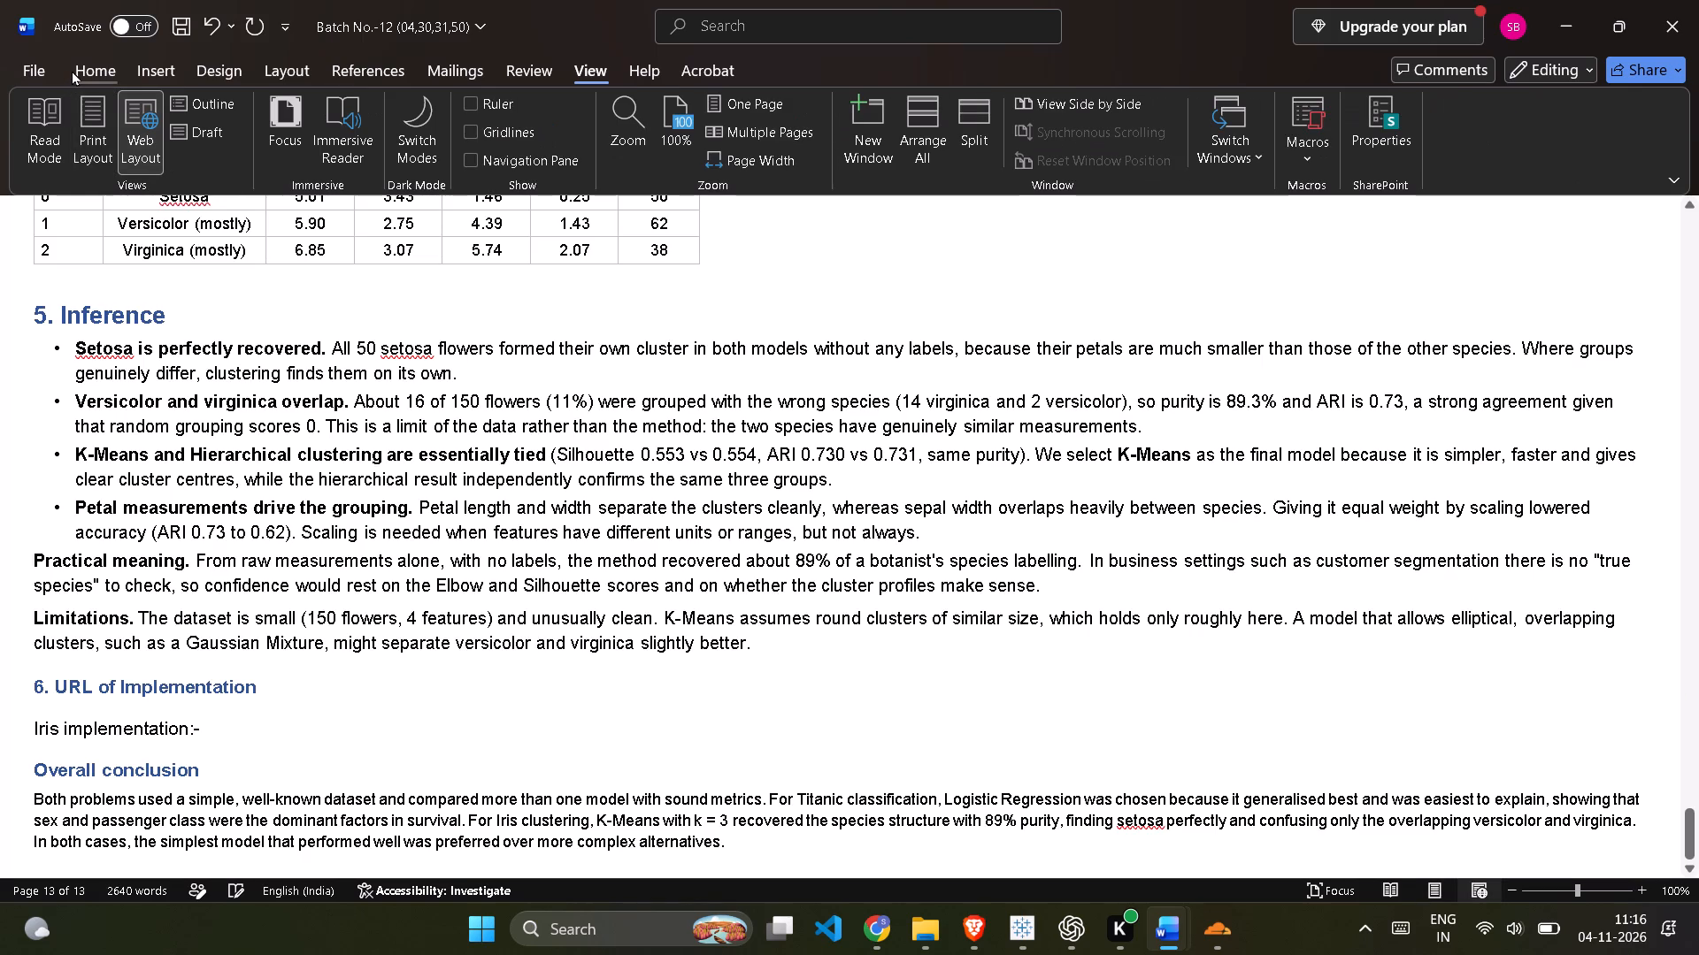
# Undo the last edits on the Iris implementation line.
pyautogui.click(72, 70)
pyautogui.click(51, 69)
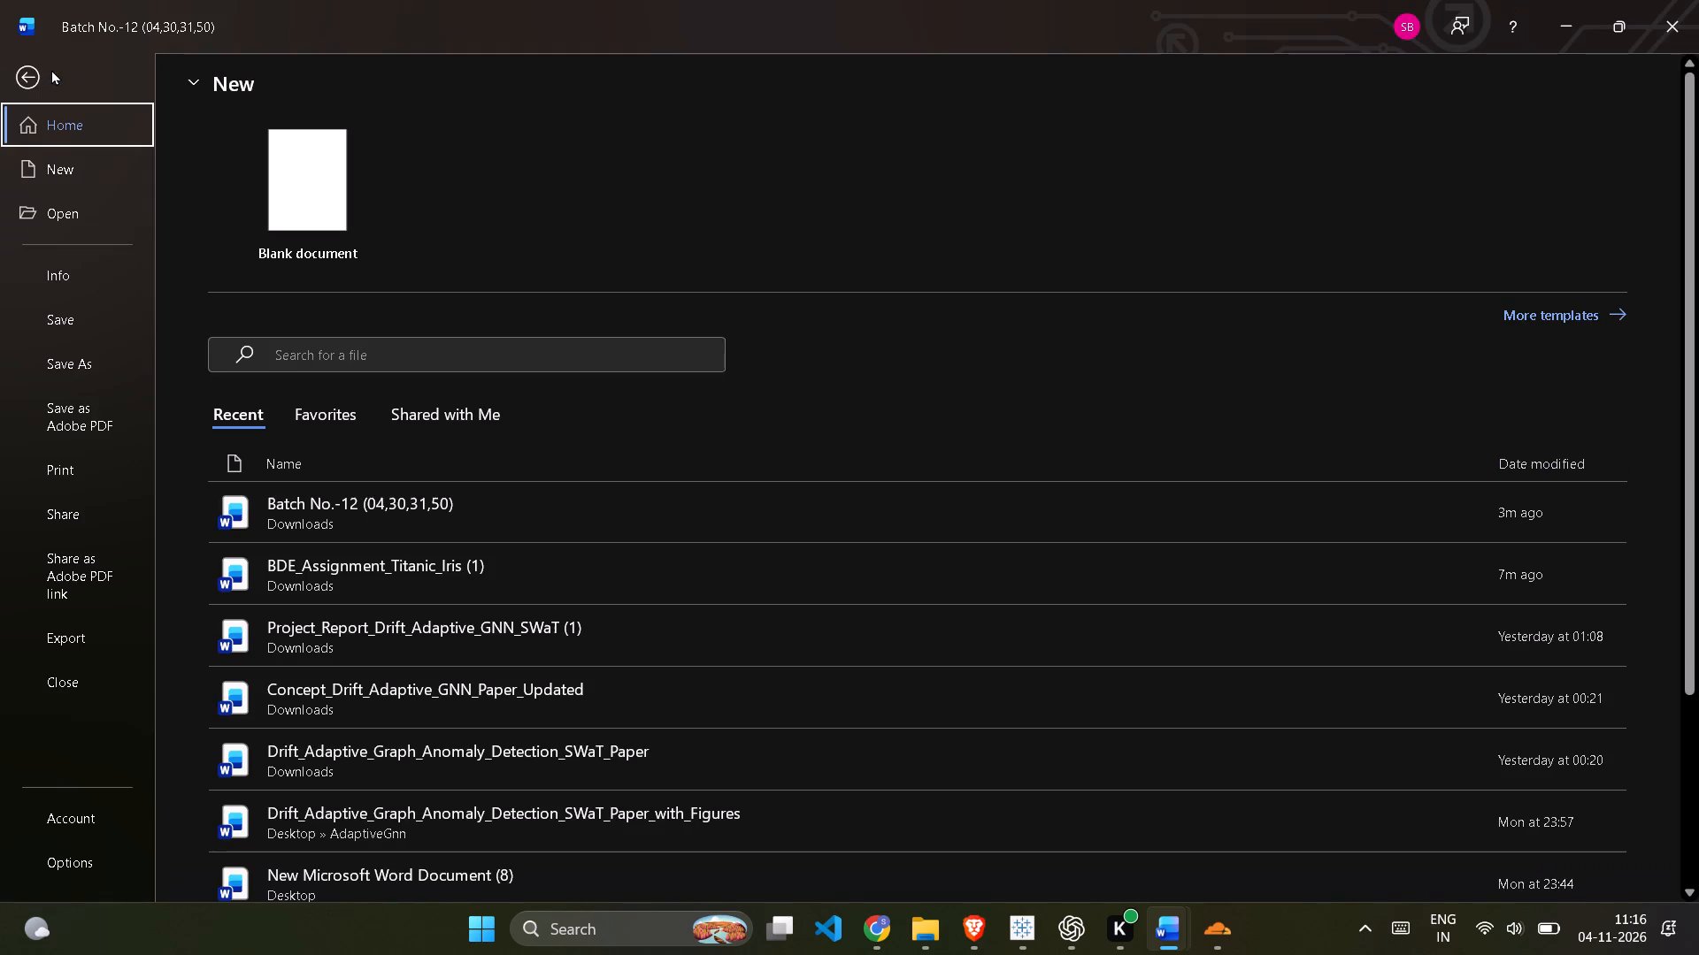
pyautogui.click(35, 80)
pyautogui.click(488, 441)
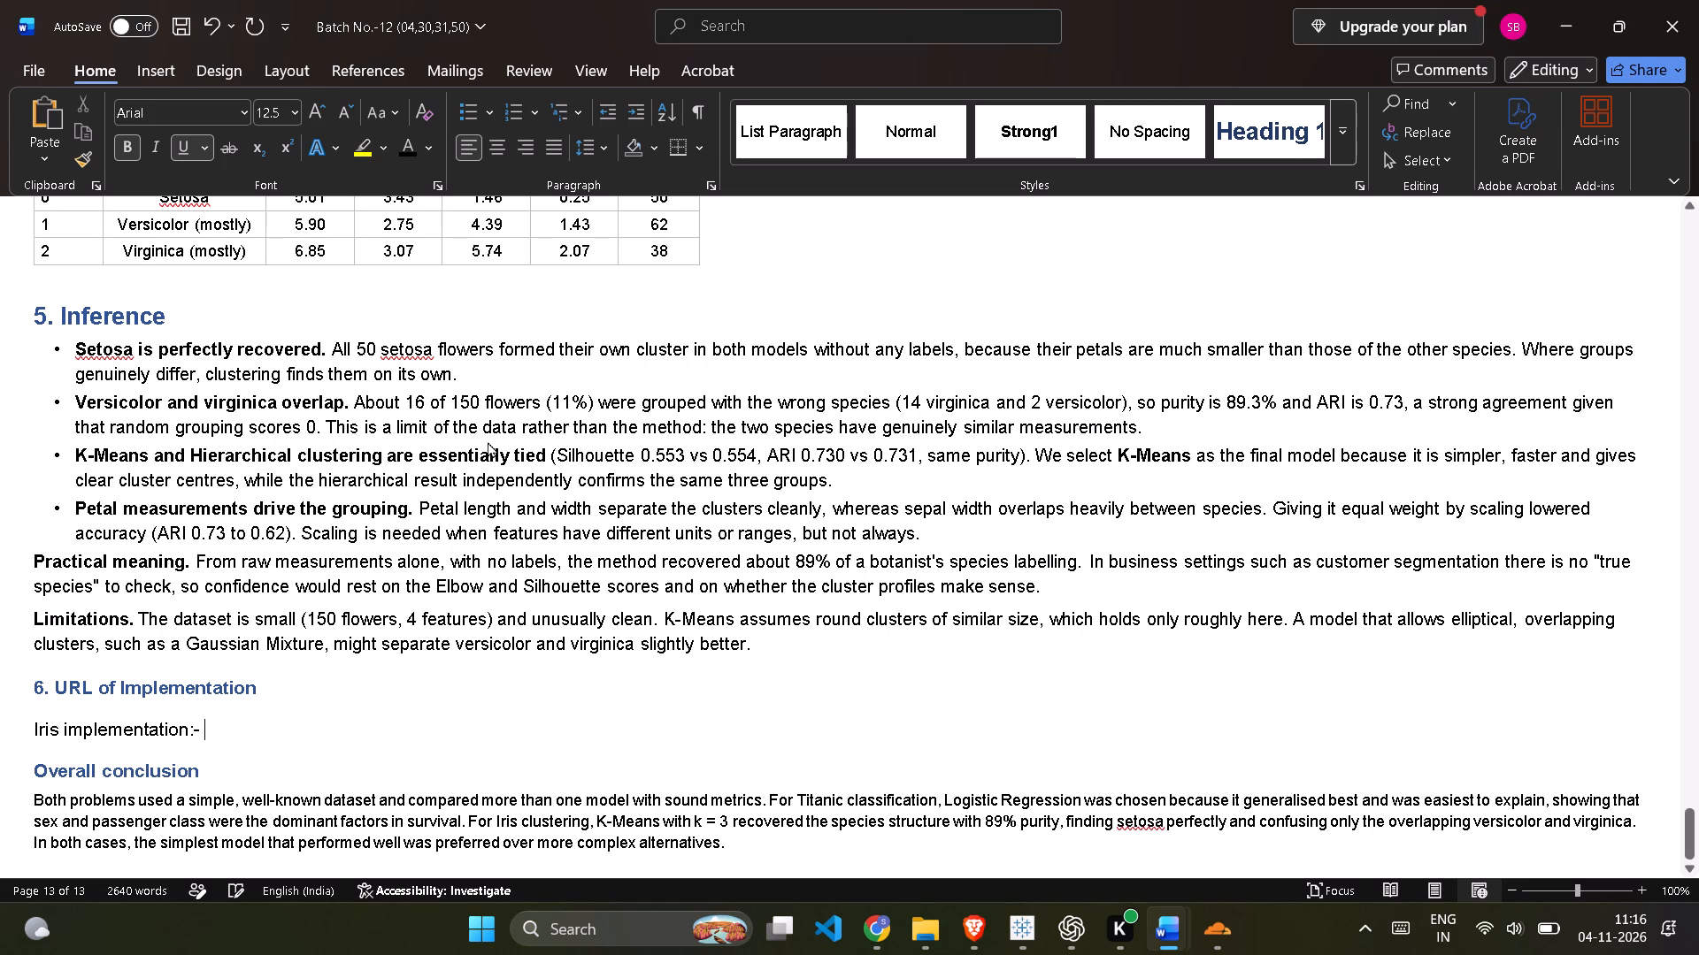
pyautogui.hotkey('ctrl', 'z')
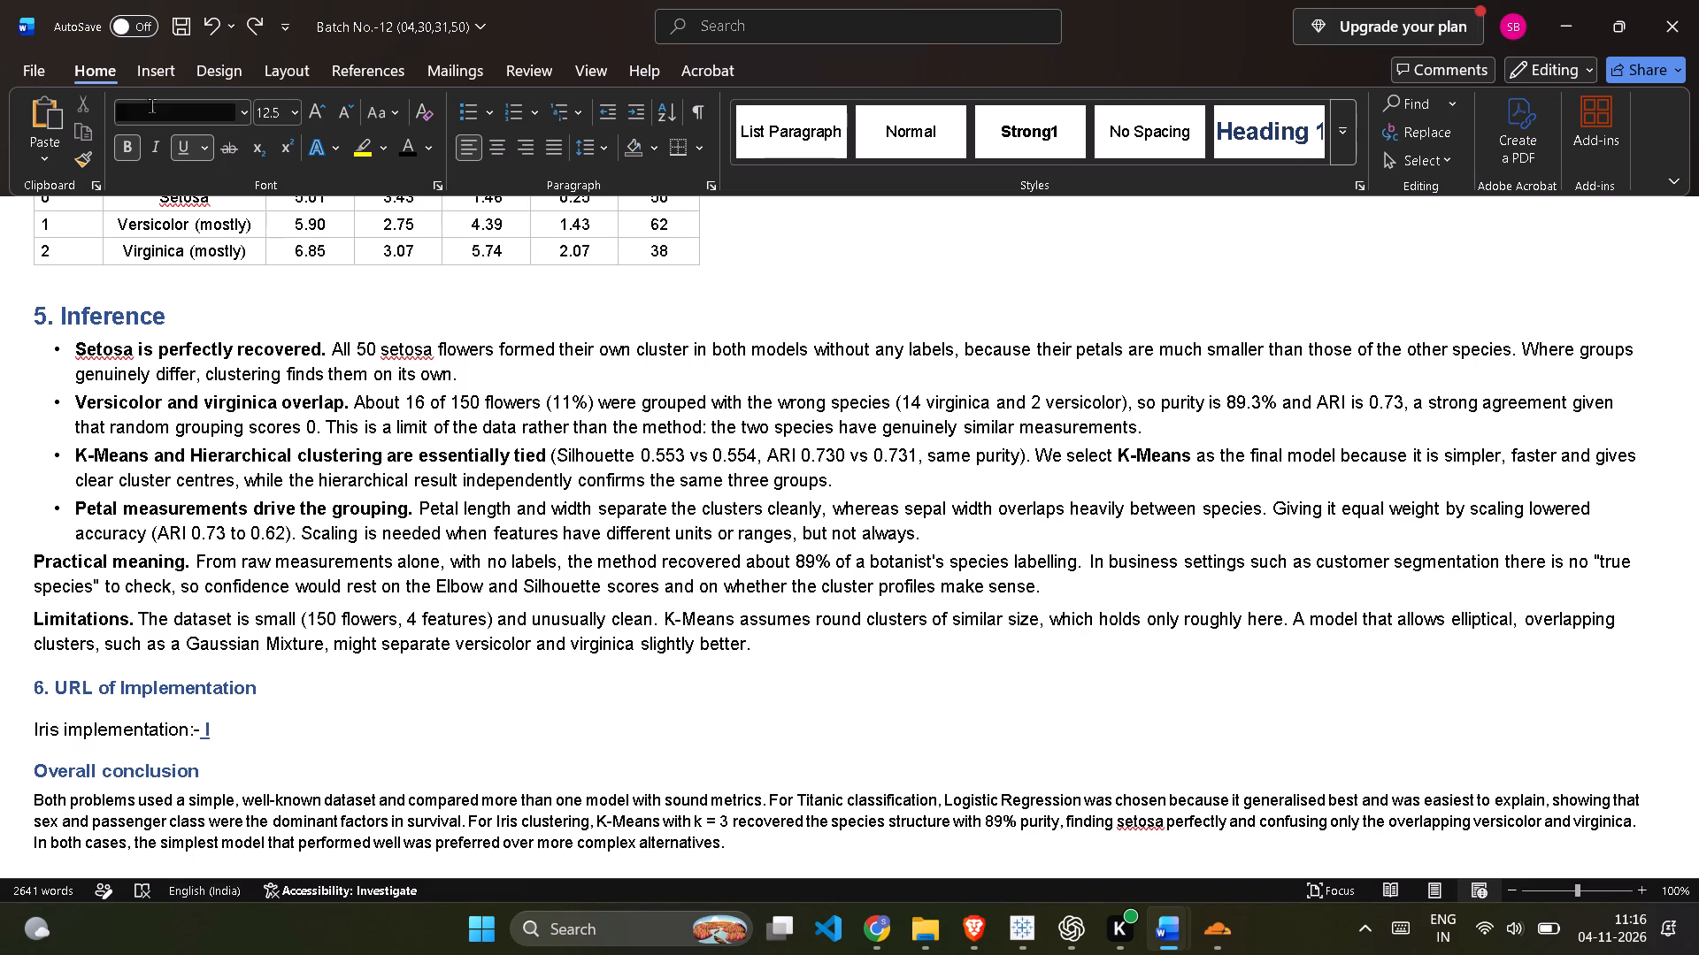
# Close the report without saving its changes and reopen the saved Batch No.-12 (04,30,31,50) document from File Explorer.
pyautogui.keyDown('ctrl'); pyautogui.scroll(-3, 780, 447); pyautogui.keyUp('ctrl')
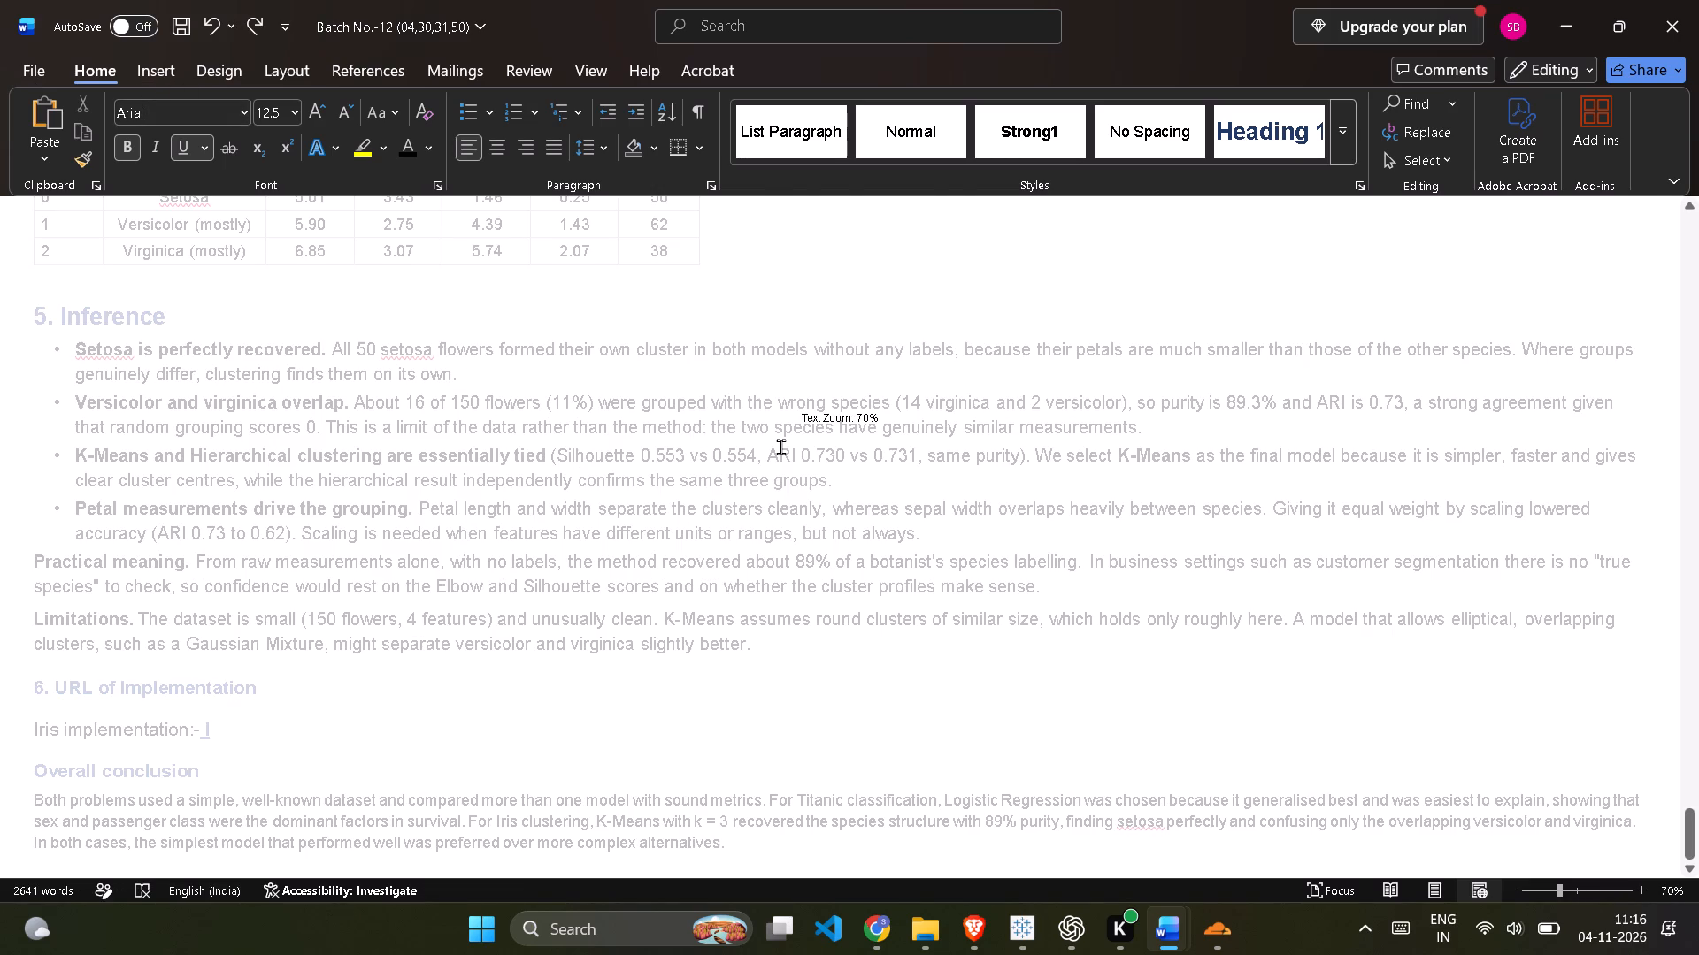
pyautogui.scroll(-1, 780, 447)
pyautogui.keyDown('ctrl'); pyautogui.scroll(3, 780, 447); pyautogui.keyUp('ctrl')
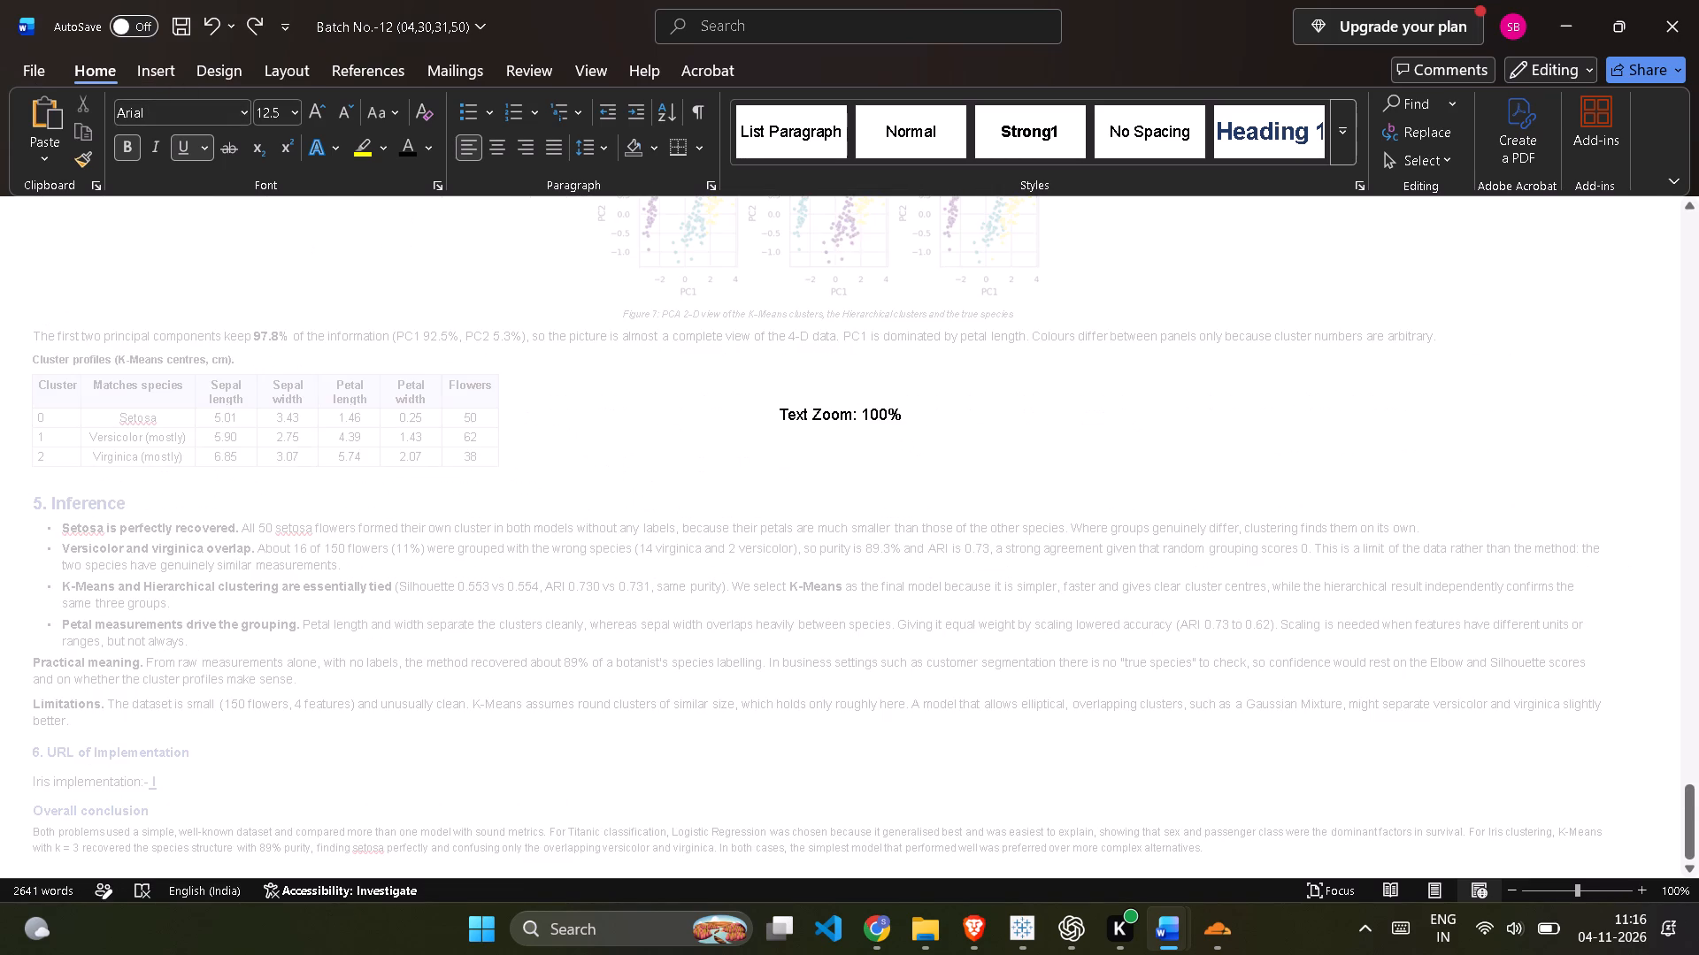
pyautogui.scroll(4, 780, 447)
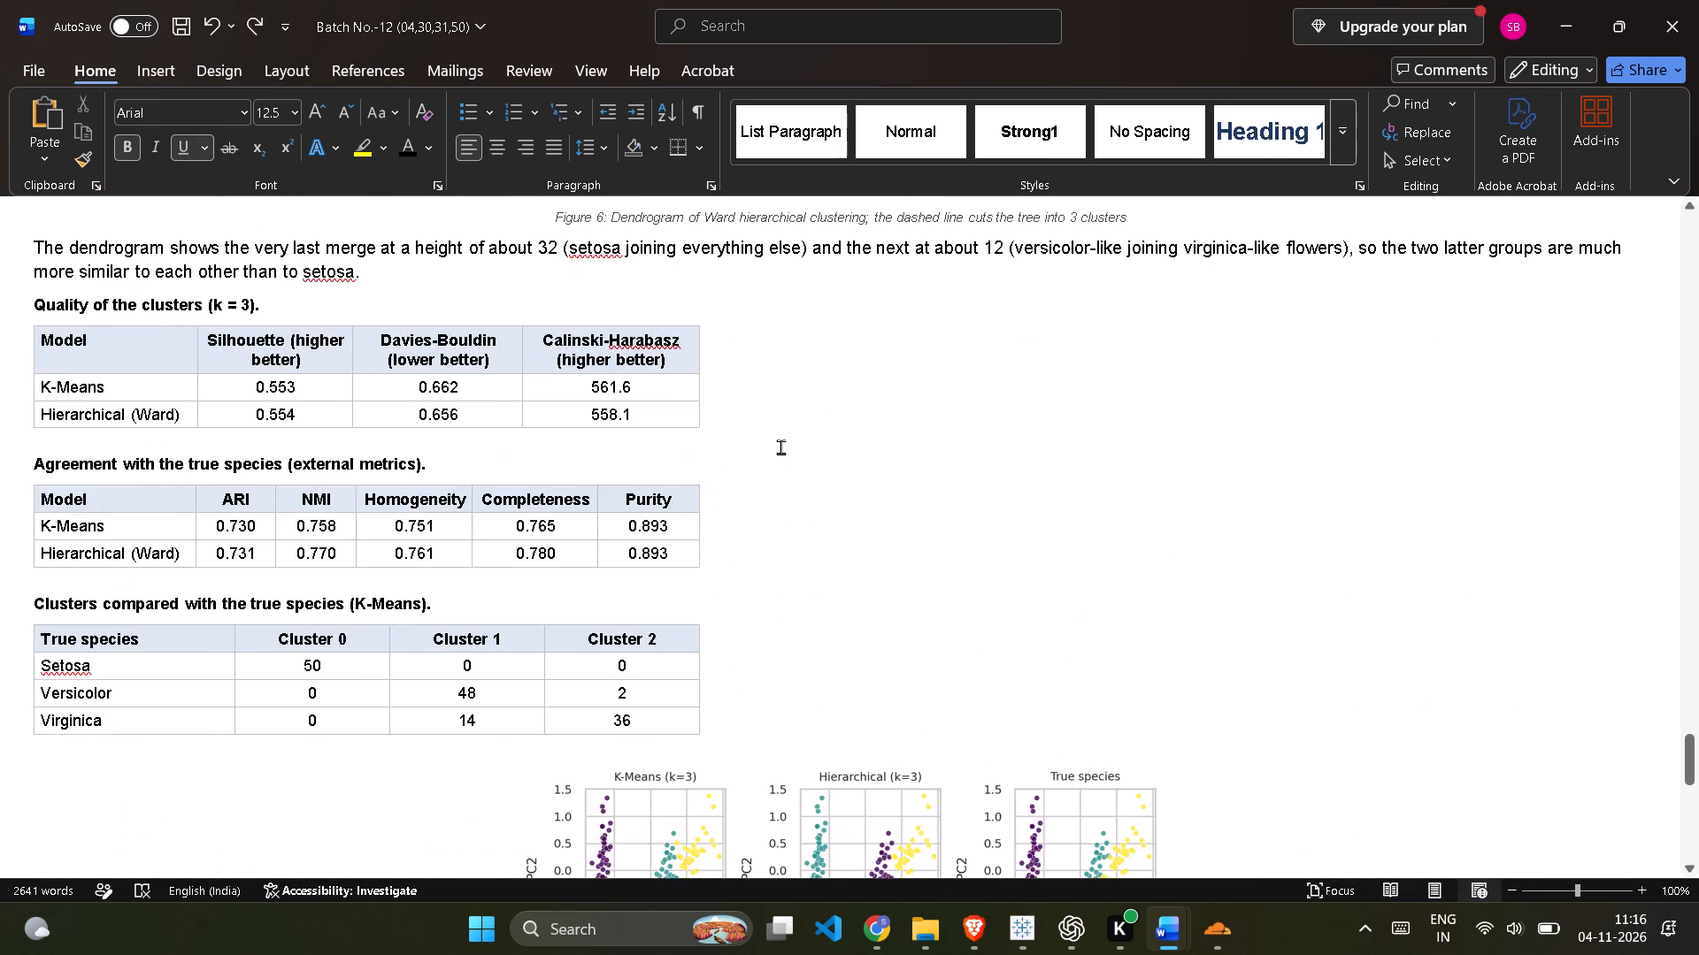
pyautogui.scroll(14, 780, 447)
pyautogui.scroll(-1, 780, 447)
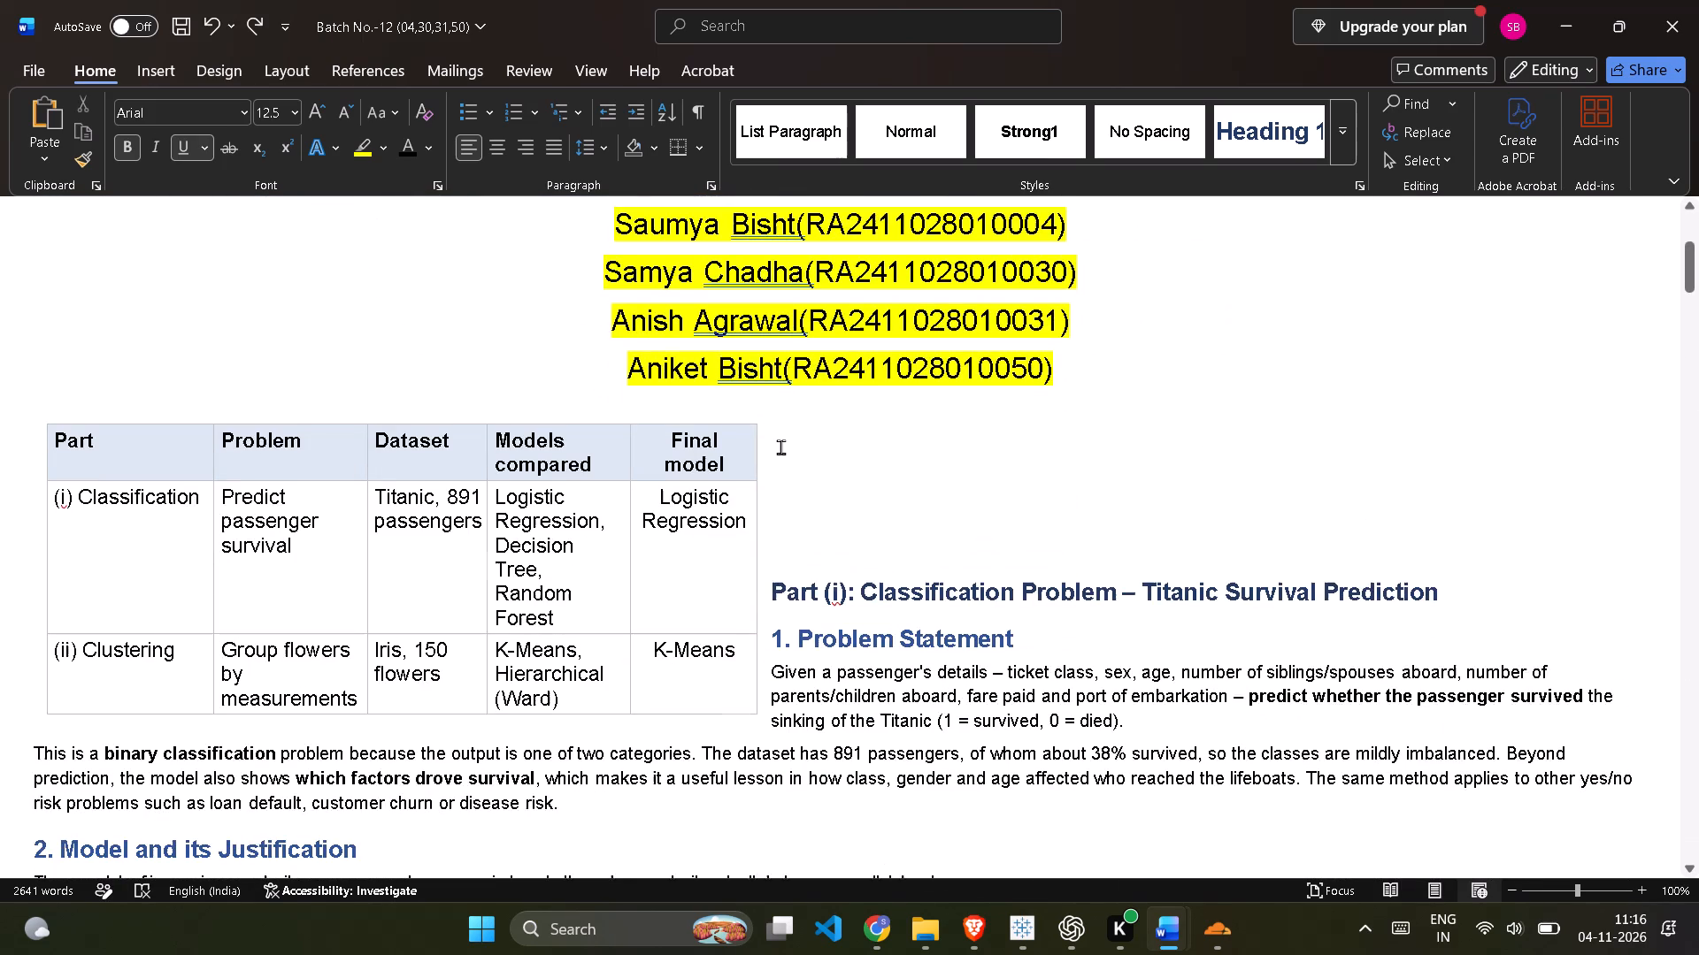
pyautogui.scroll(-1, 780, 447)
pyautogui.click(1698, 0)
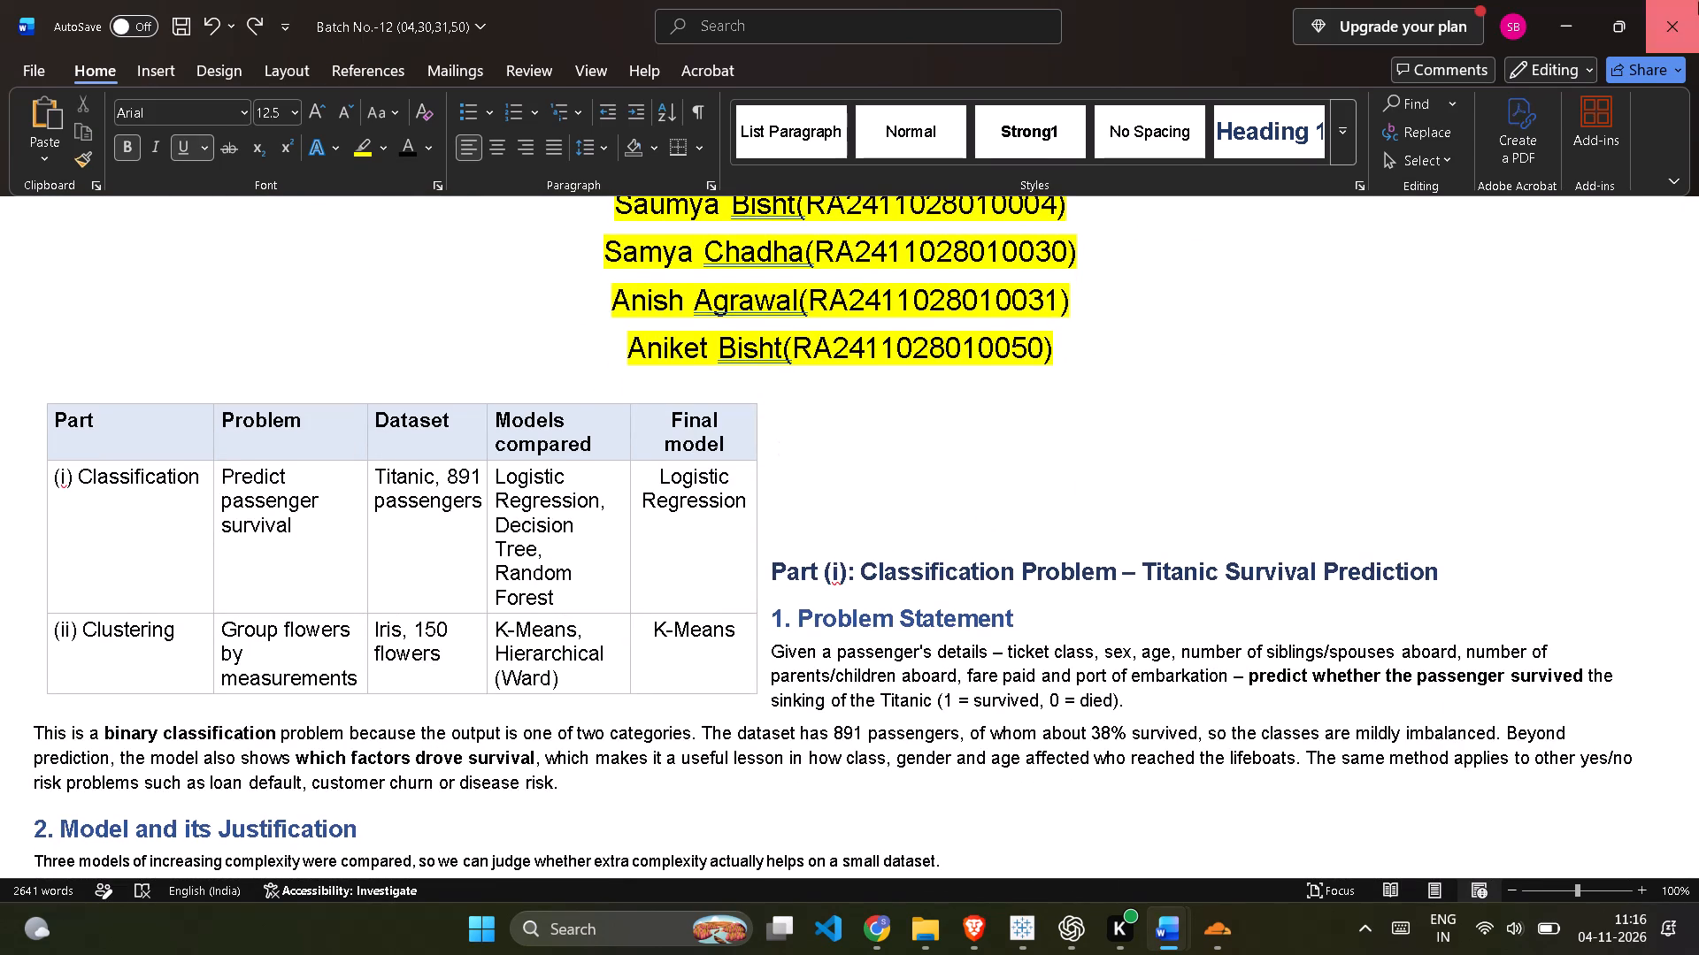
pyautogui.click(913, 623)
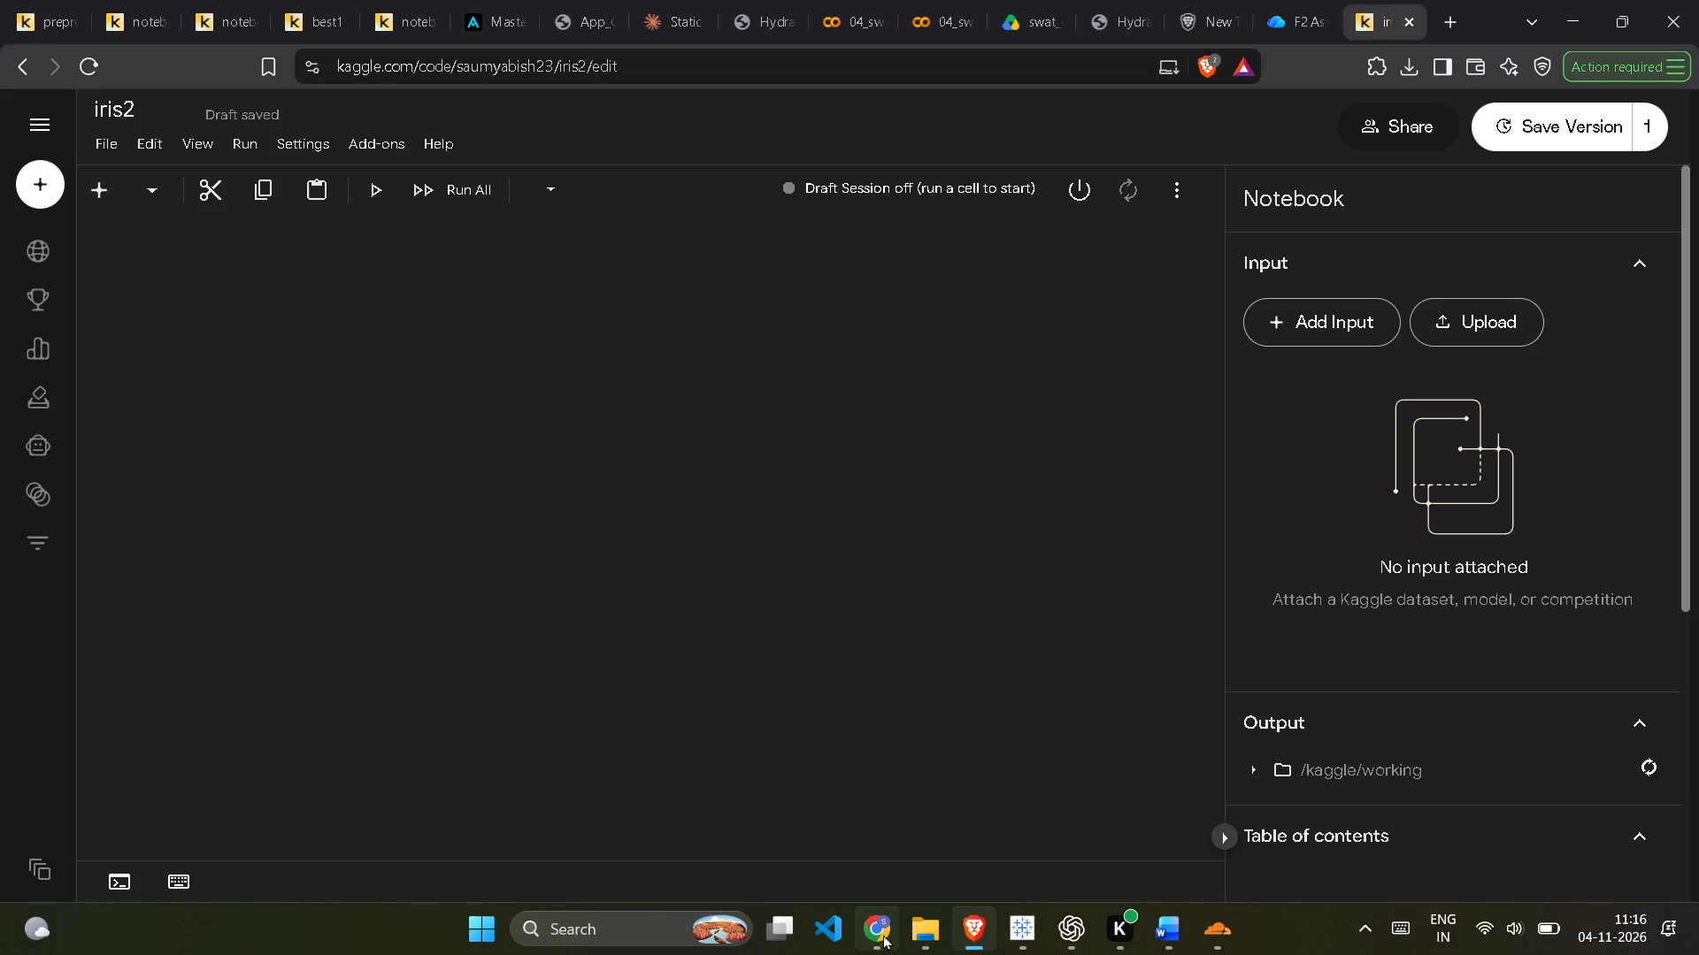
pyautogui.click(922, 933)
pyautogui.doubleClick(585, 214)
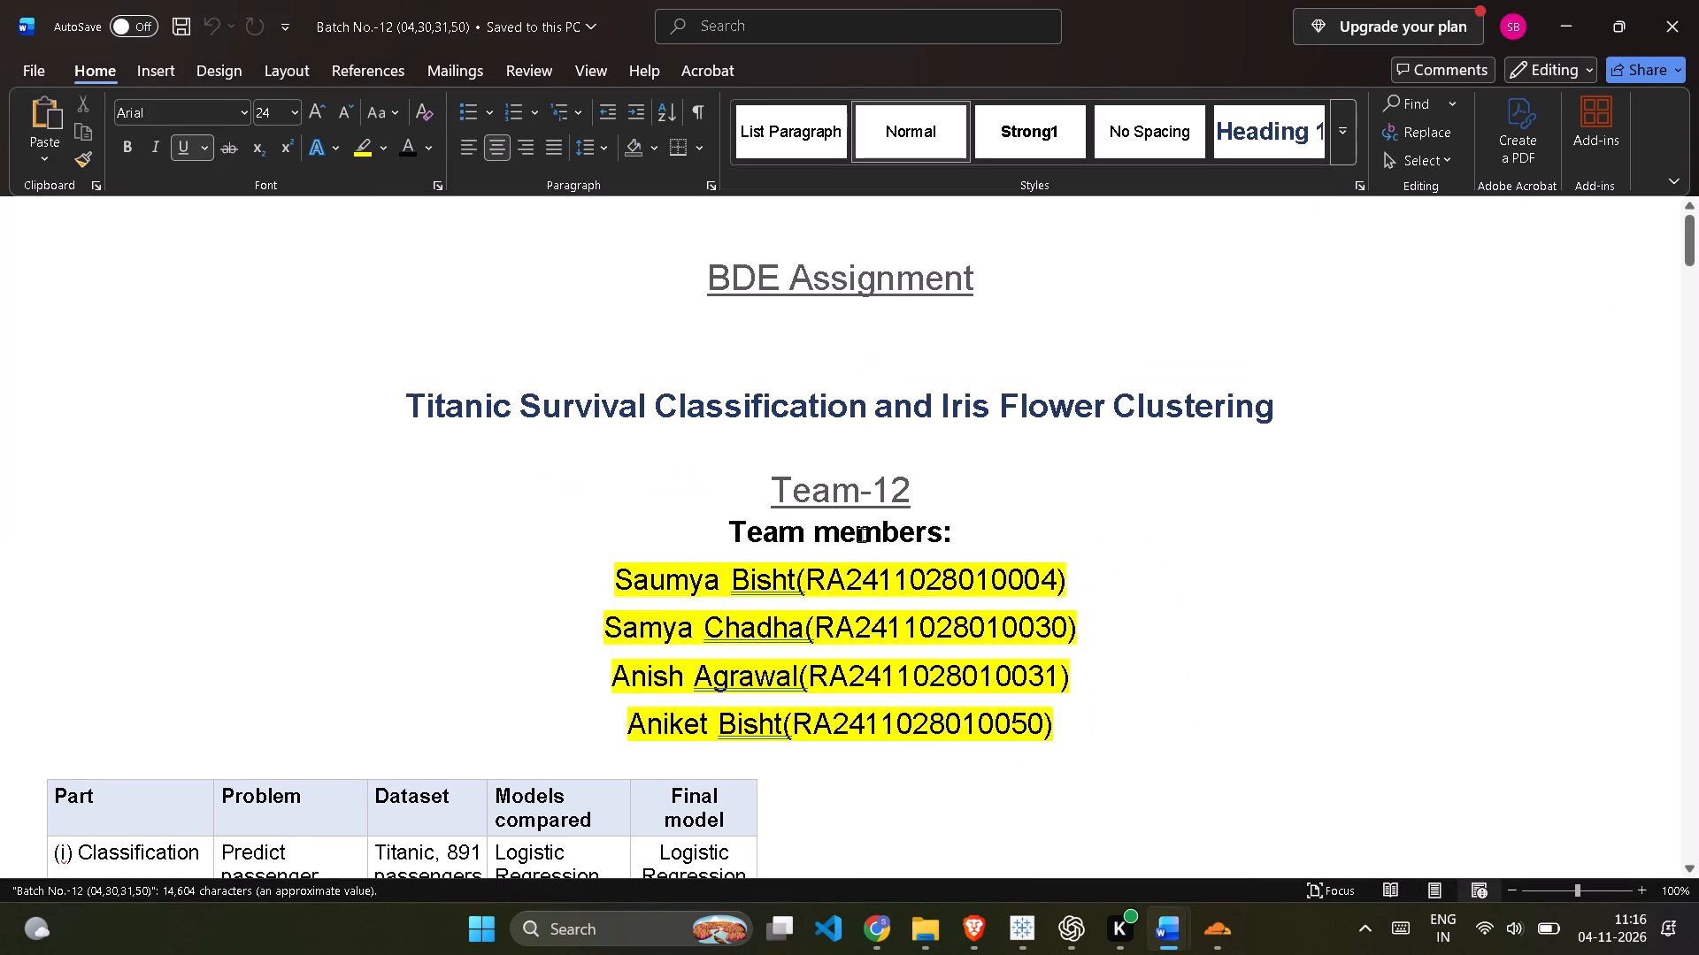
# Set the report's page orientation to Portrait.
pyautogui.scroll(-4, 971, 658)
pyautogui.scroll(4, 971, 658)
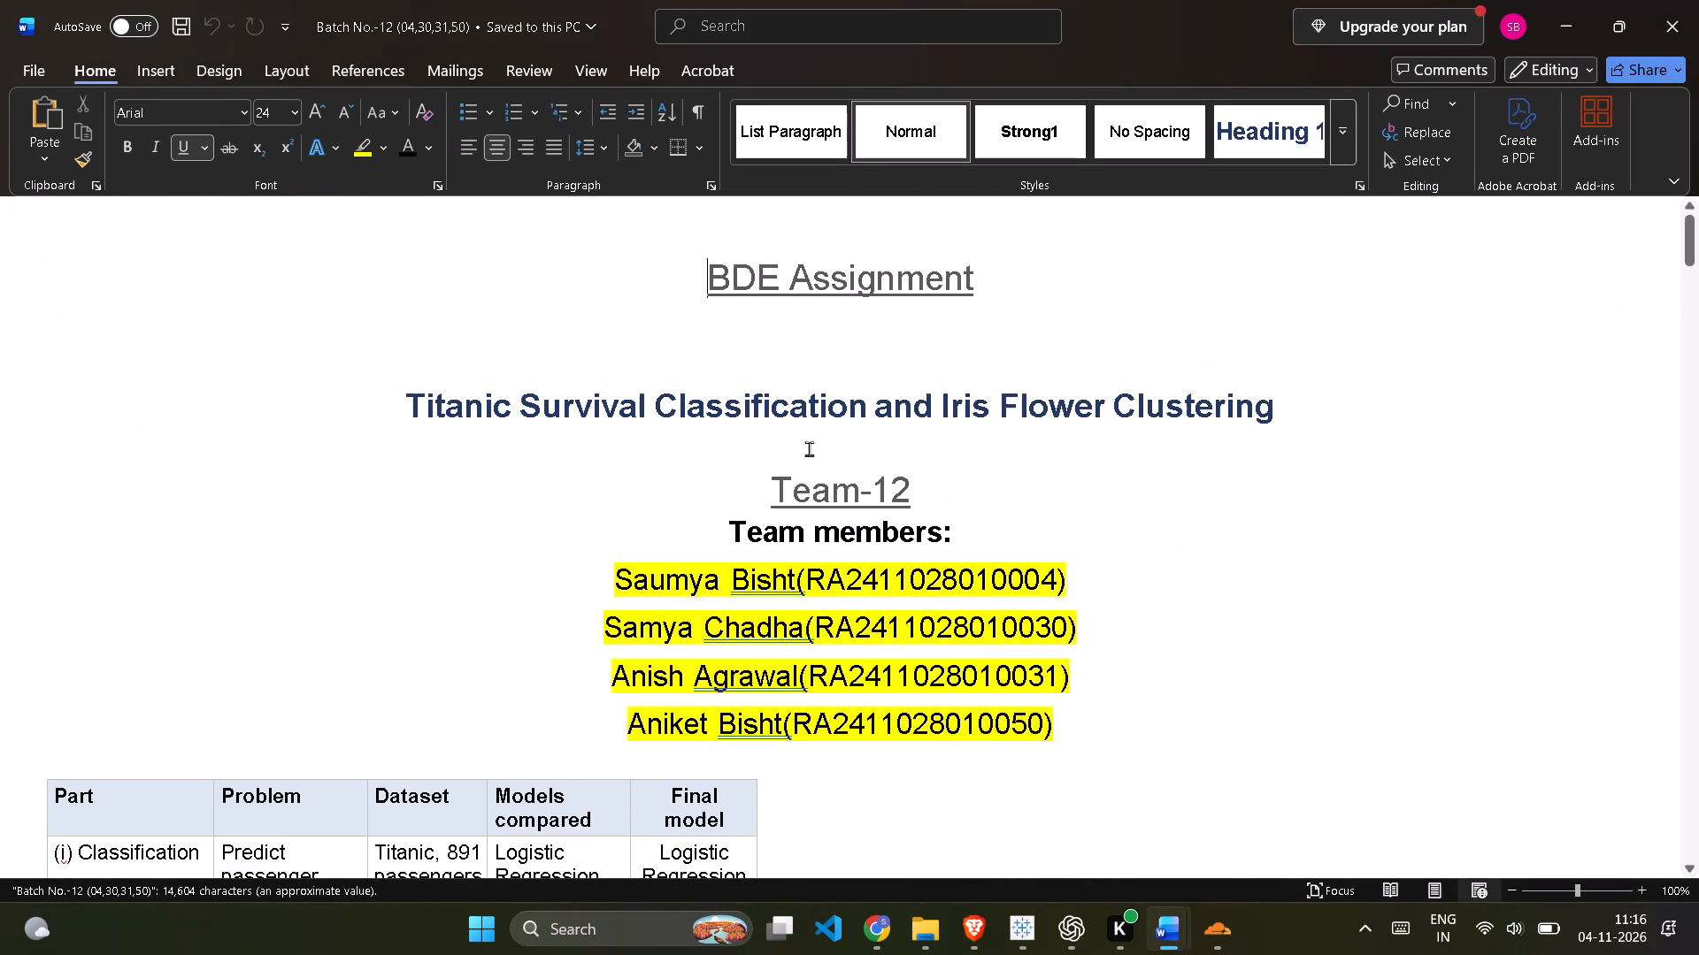
pyautogui.click(223, 73)
pyautogui.click(268, 74)
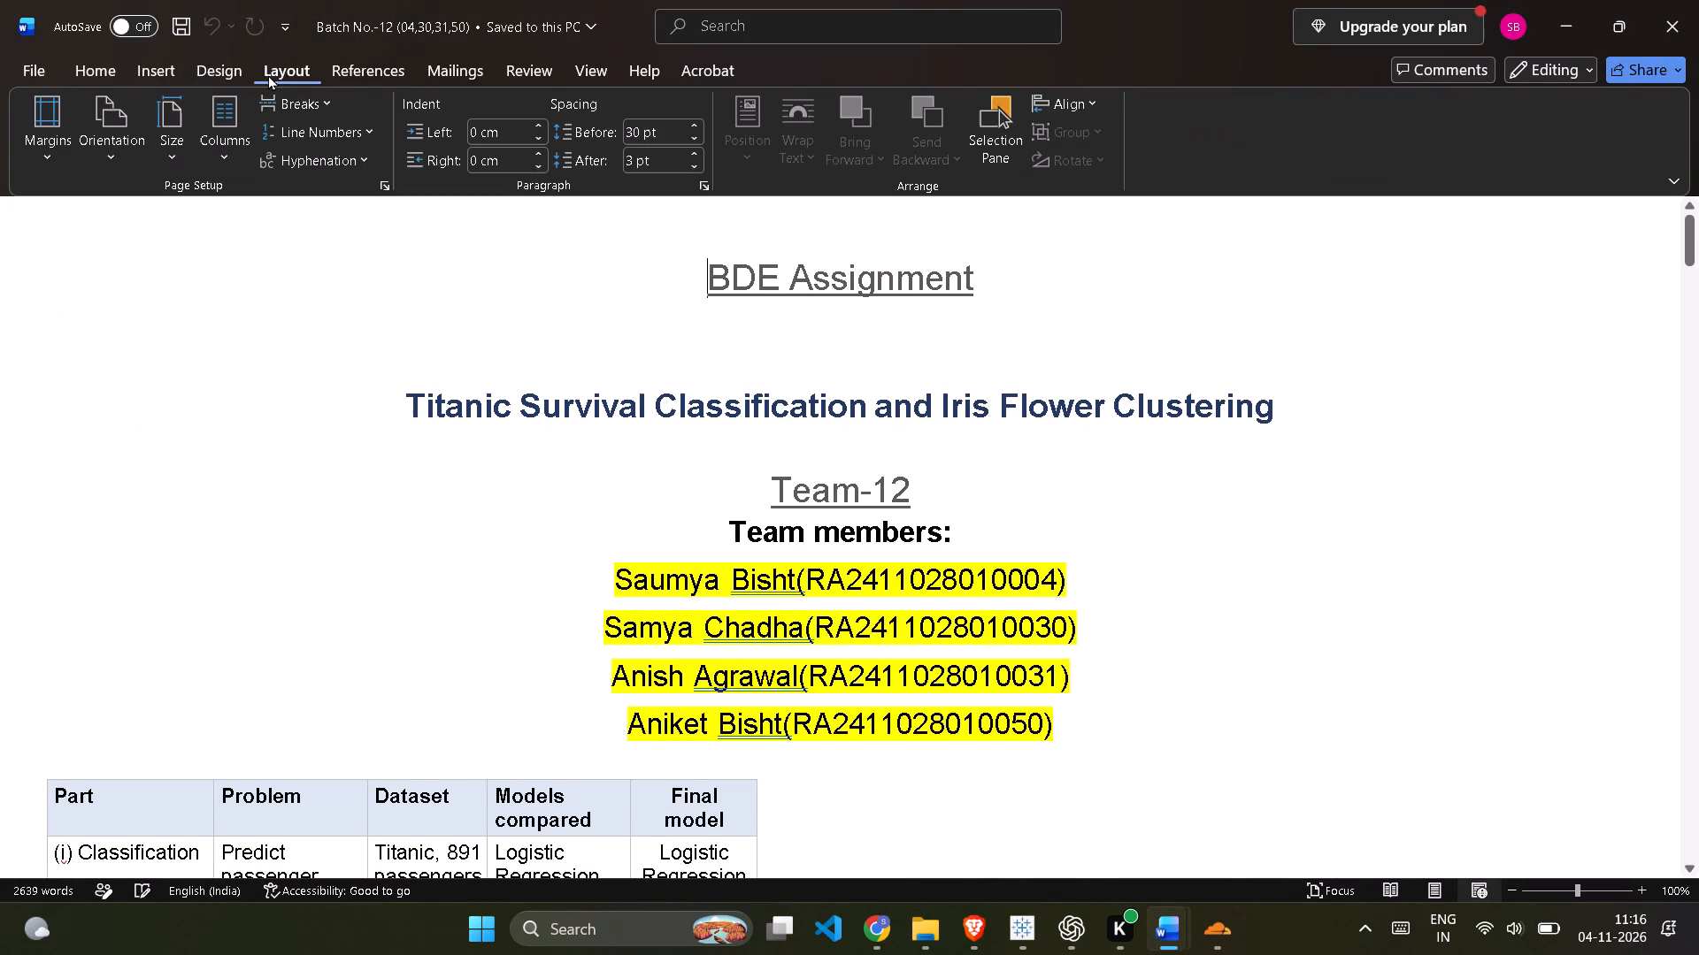
pyautogui.click(103, 151)
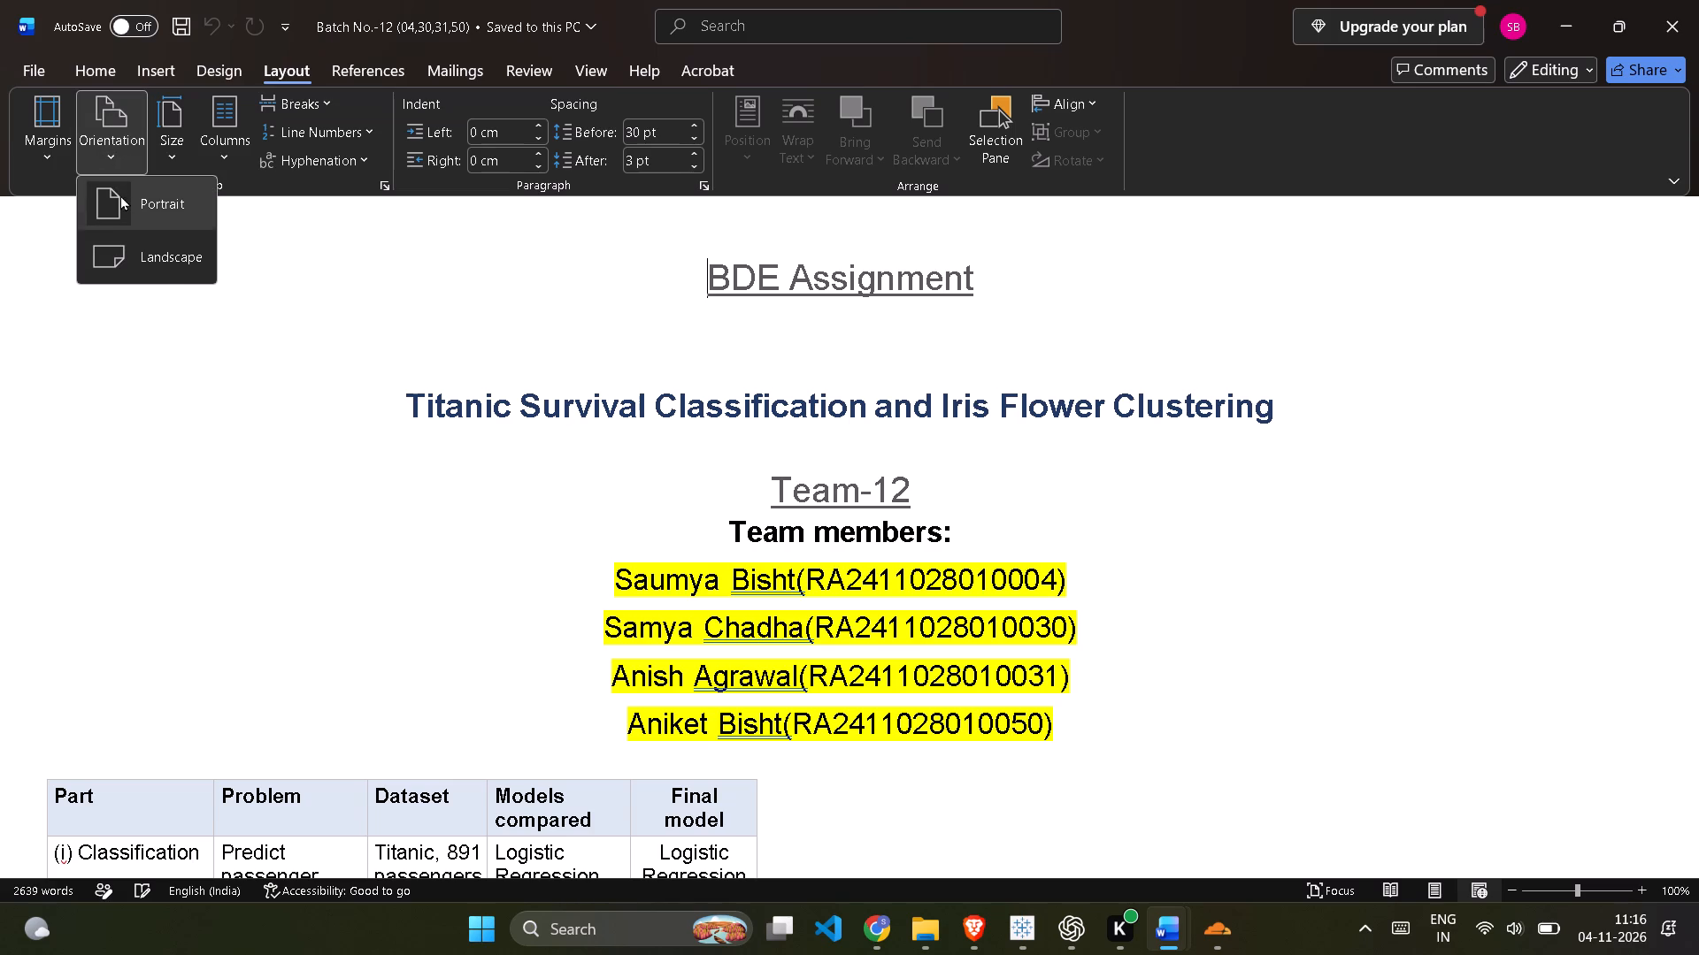
pyautogui.click(165, 203)
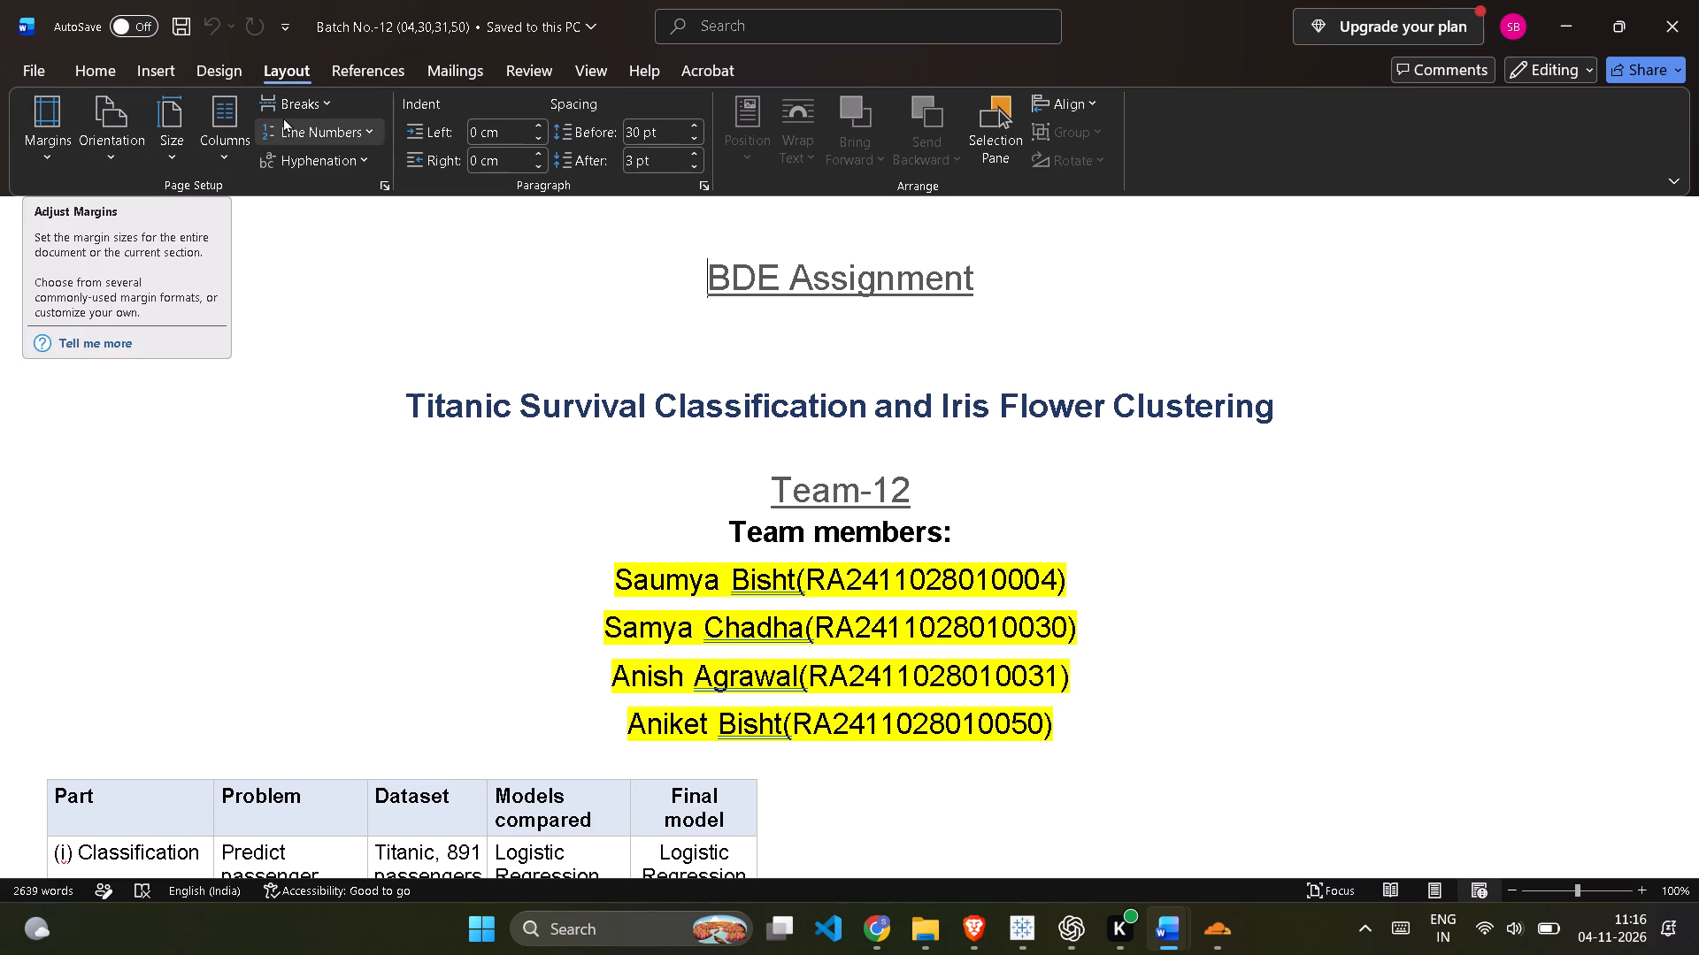
# Open the report in Read Mode, then leave it for Print Layout view.
pyautogui.click(233, 73)
pyautogui.click(154, 71)
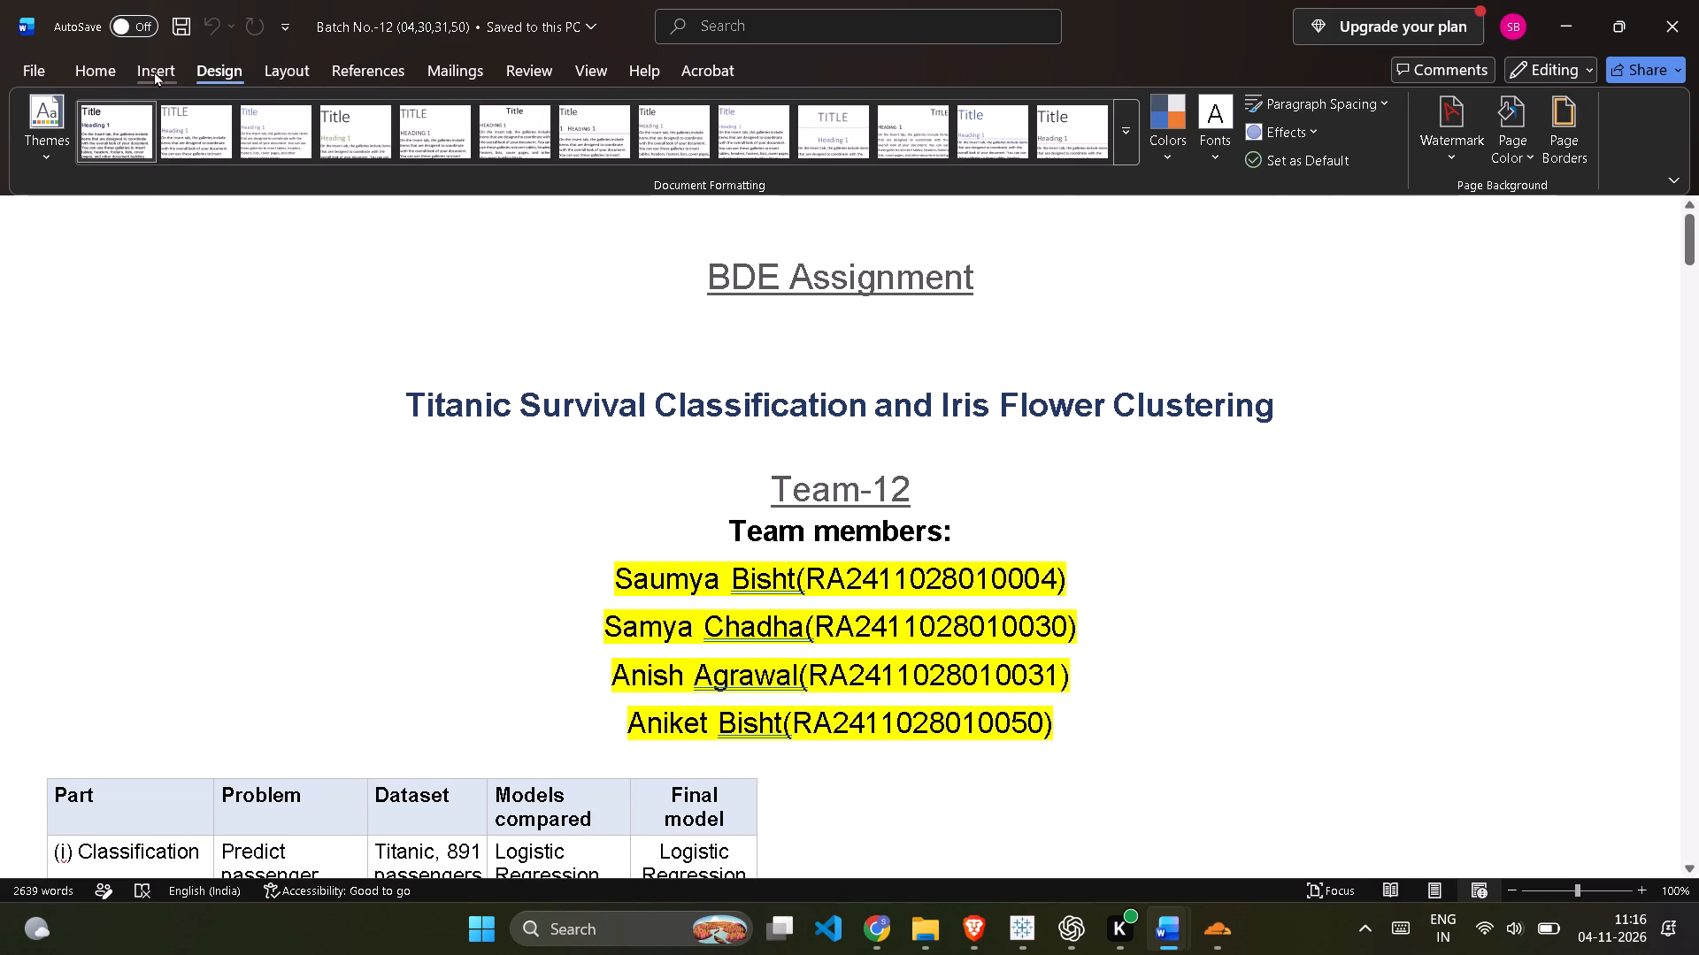
pyautogui.click(194, 69)
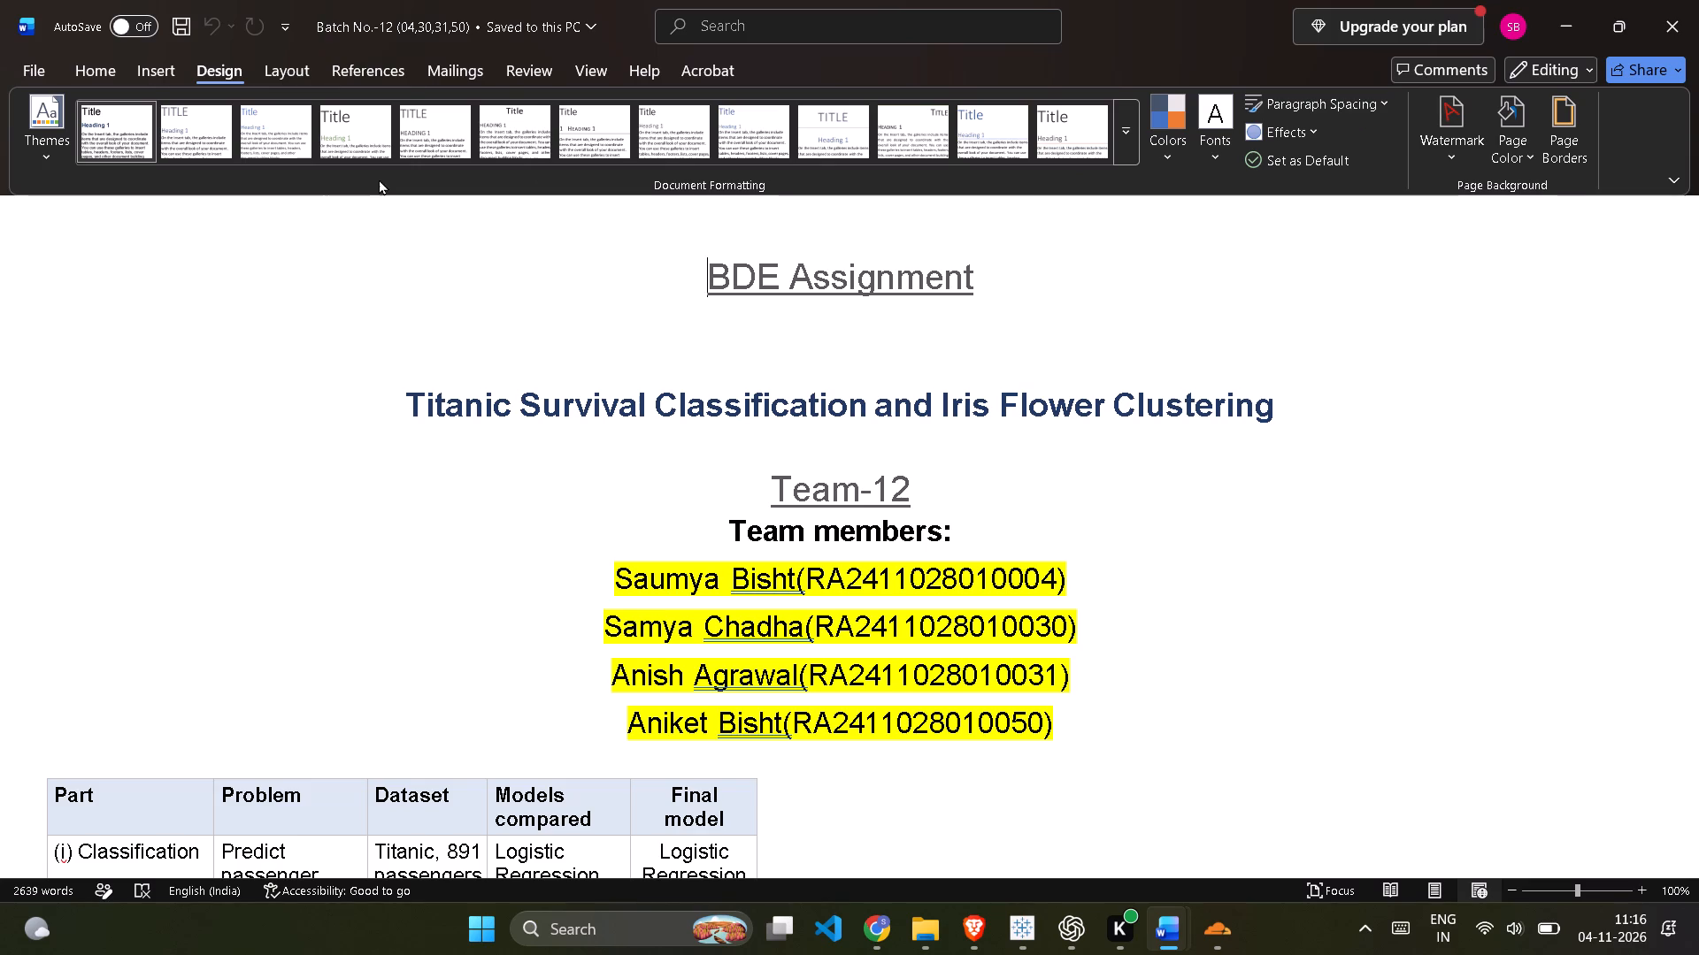
pyautogui.click(584, 61)
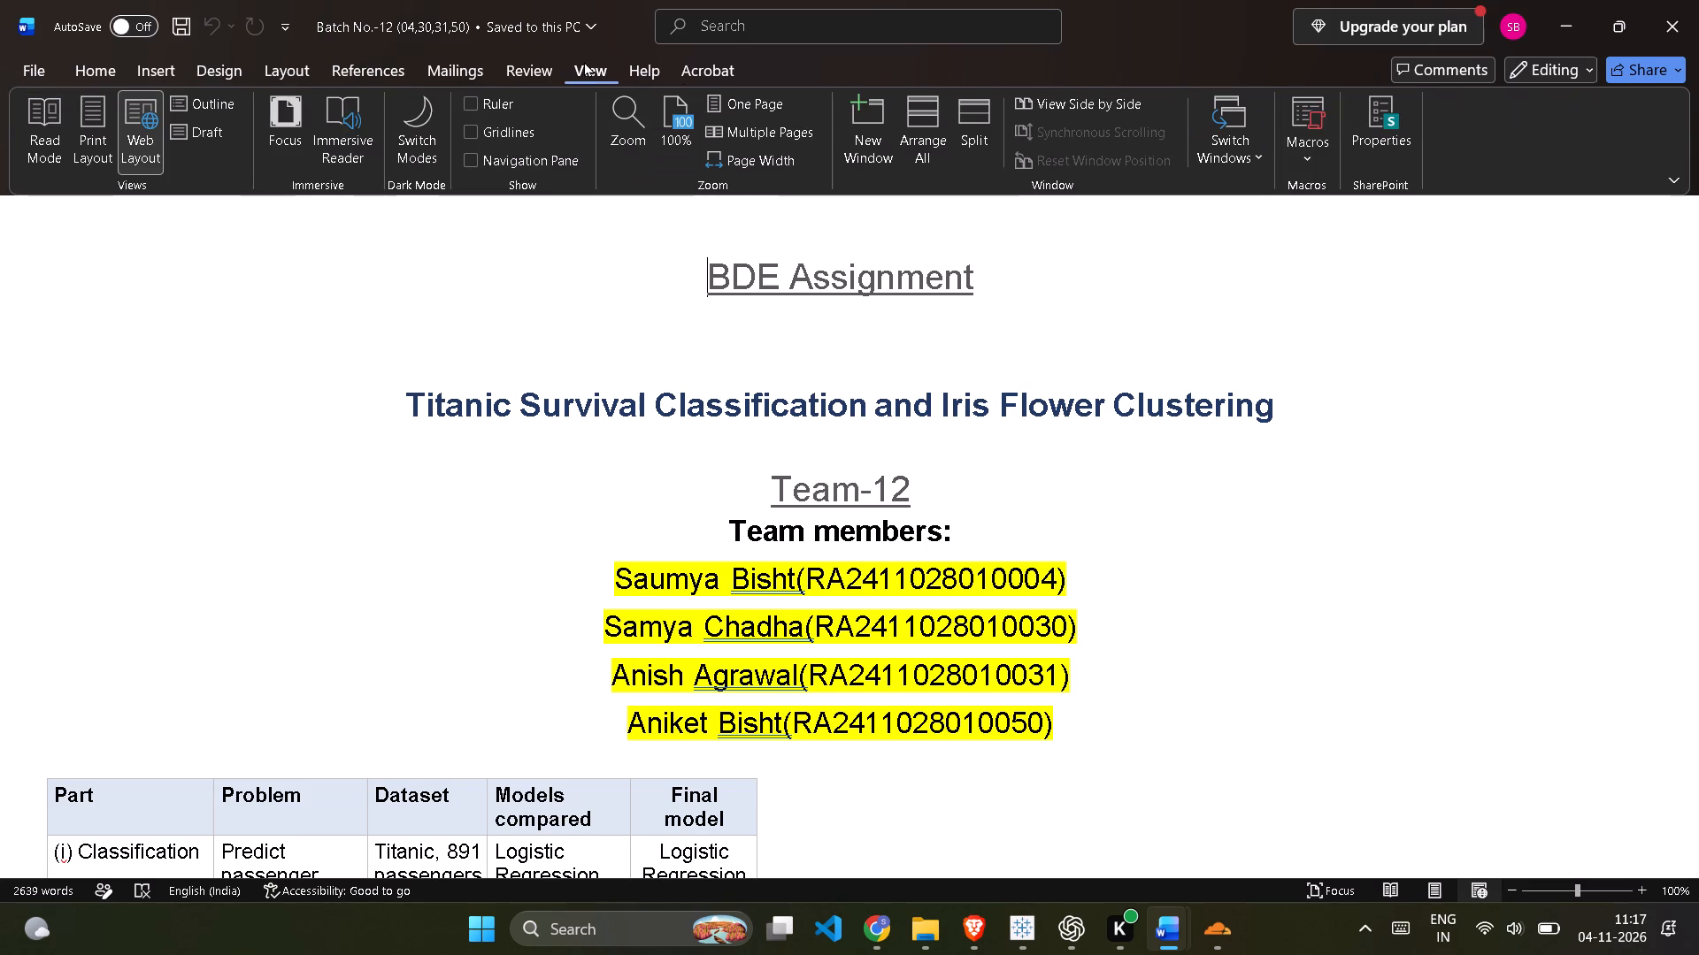
pyautogui.click(51, 125)
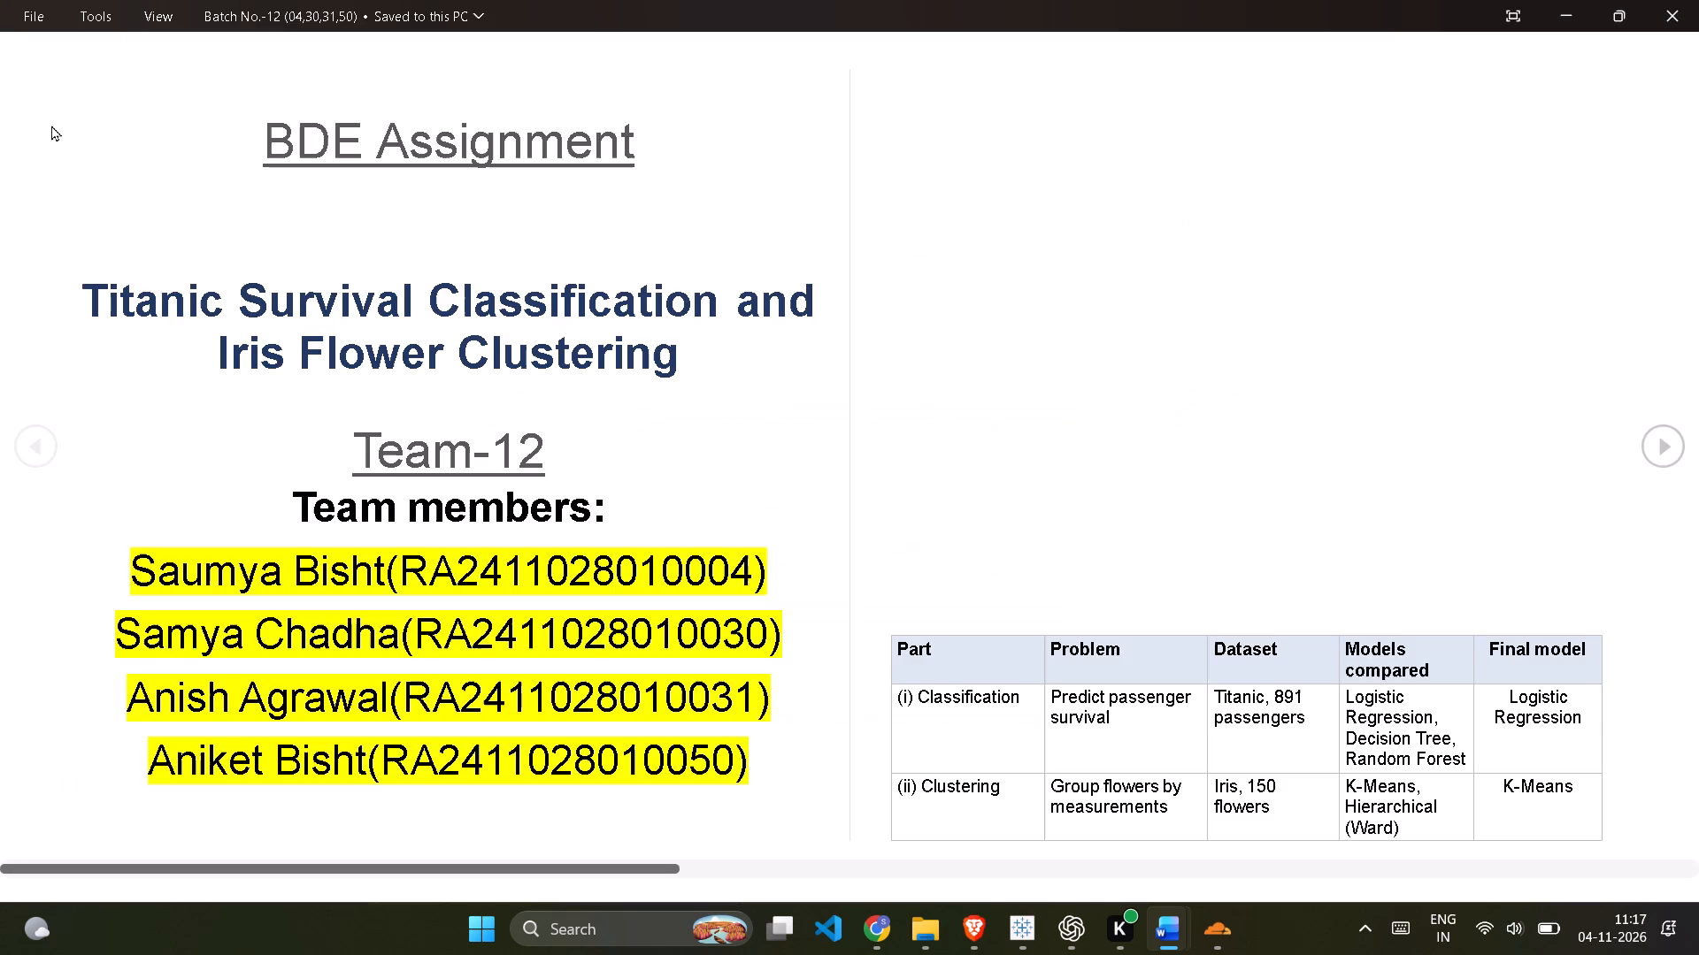
pyautogui.scroll(1, 468, 172)
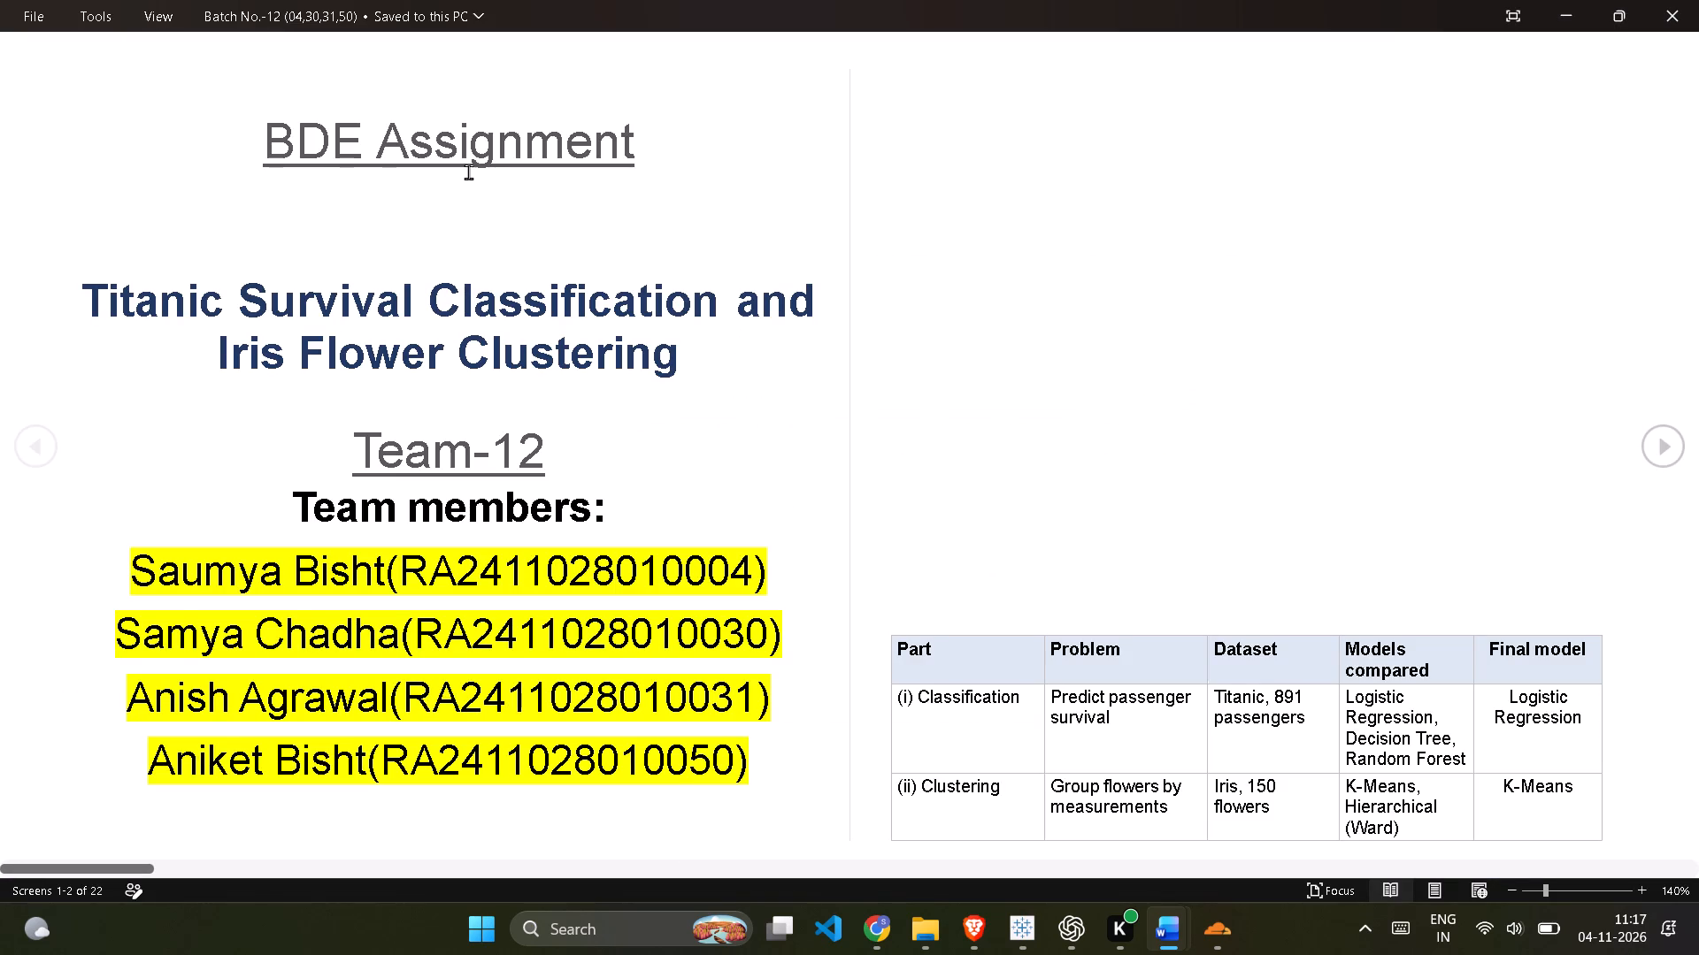
pyautogui.scroll(1, 468, 172)
pyautogui.press('Escape')
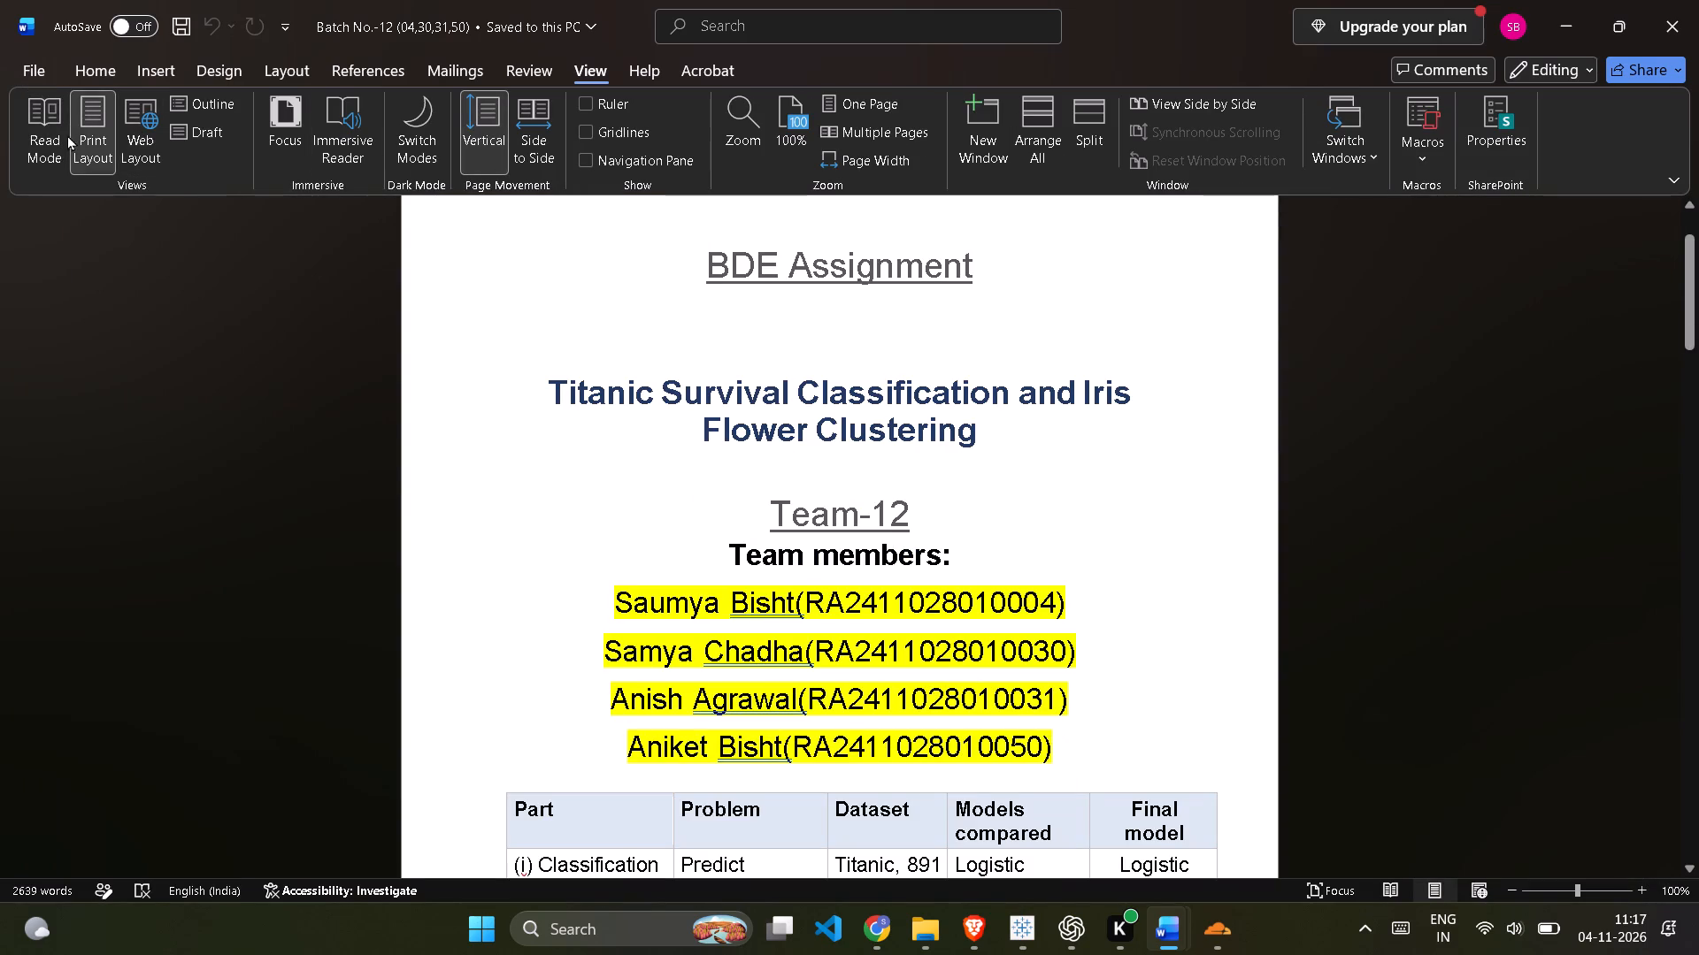
# Delete the Kaggle iris2 link under the last page's URL of Implementation heading, keeping an empty line above Overall conclusion.
pyautogui.scroll(-20, 547, 395)
pyautogui.scroll(-10, 547, 395)
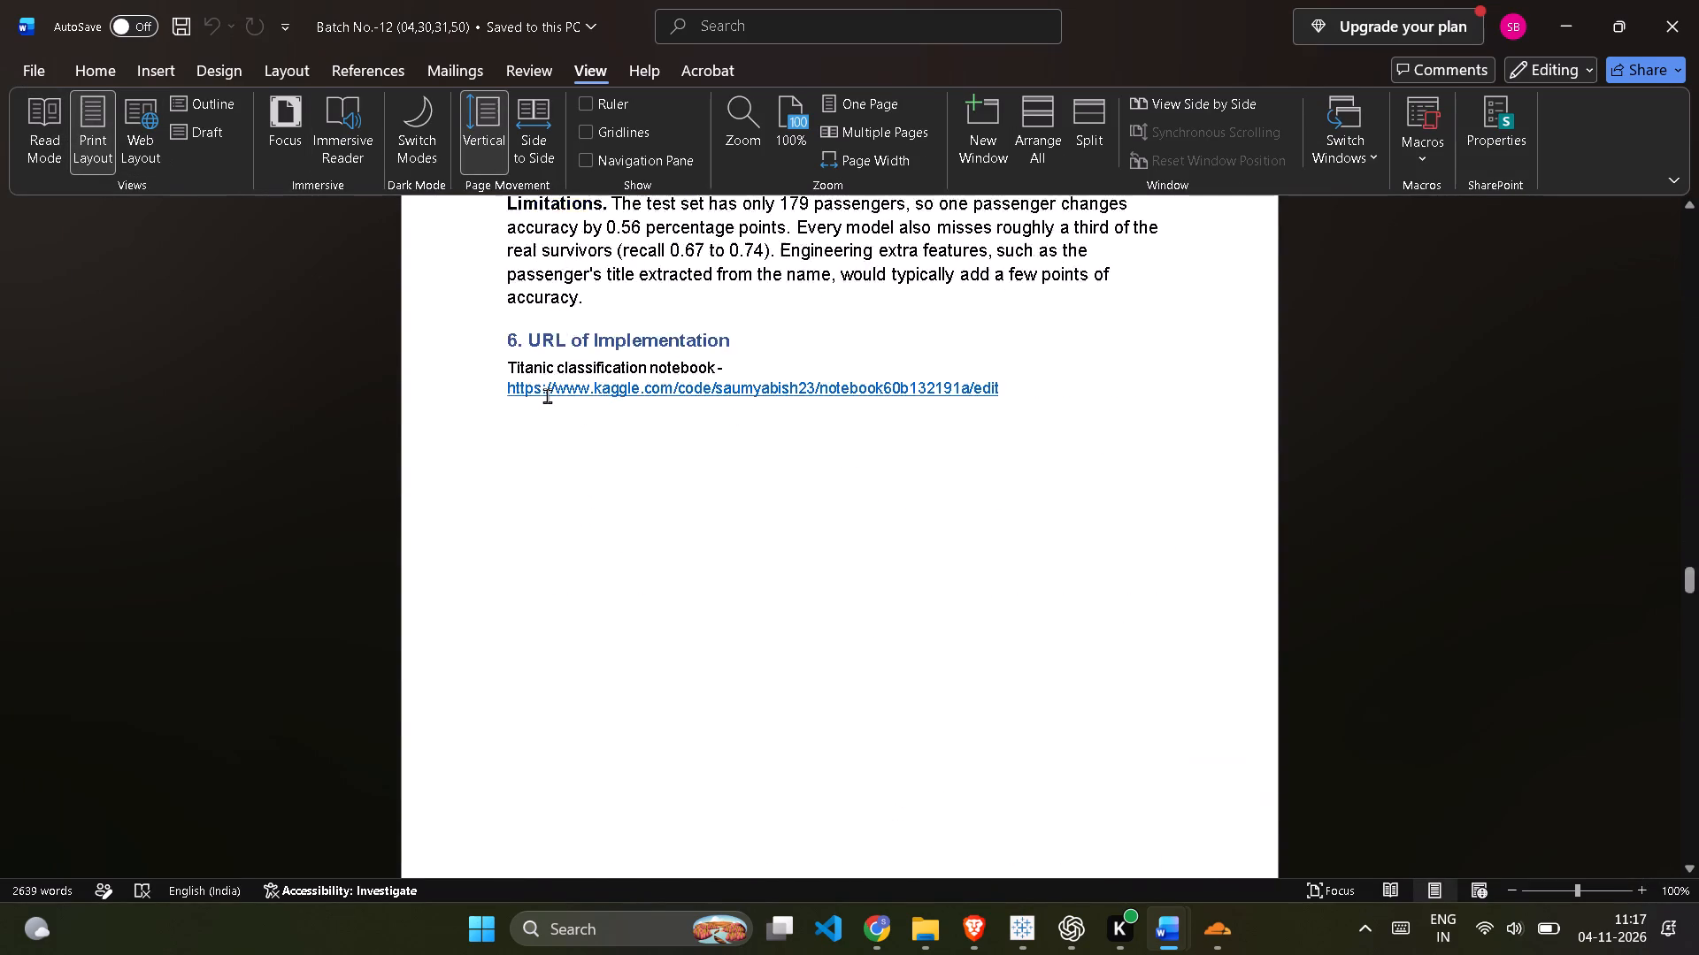
pyautogui.scroll(-20, 547, 395)
pyautogui.scroll(-3, 547, 395)
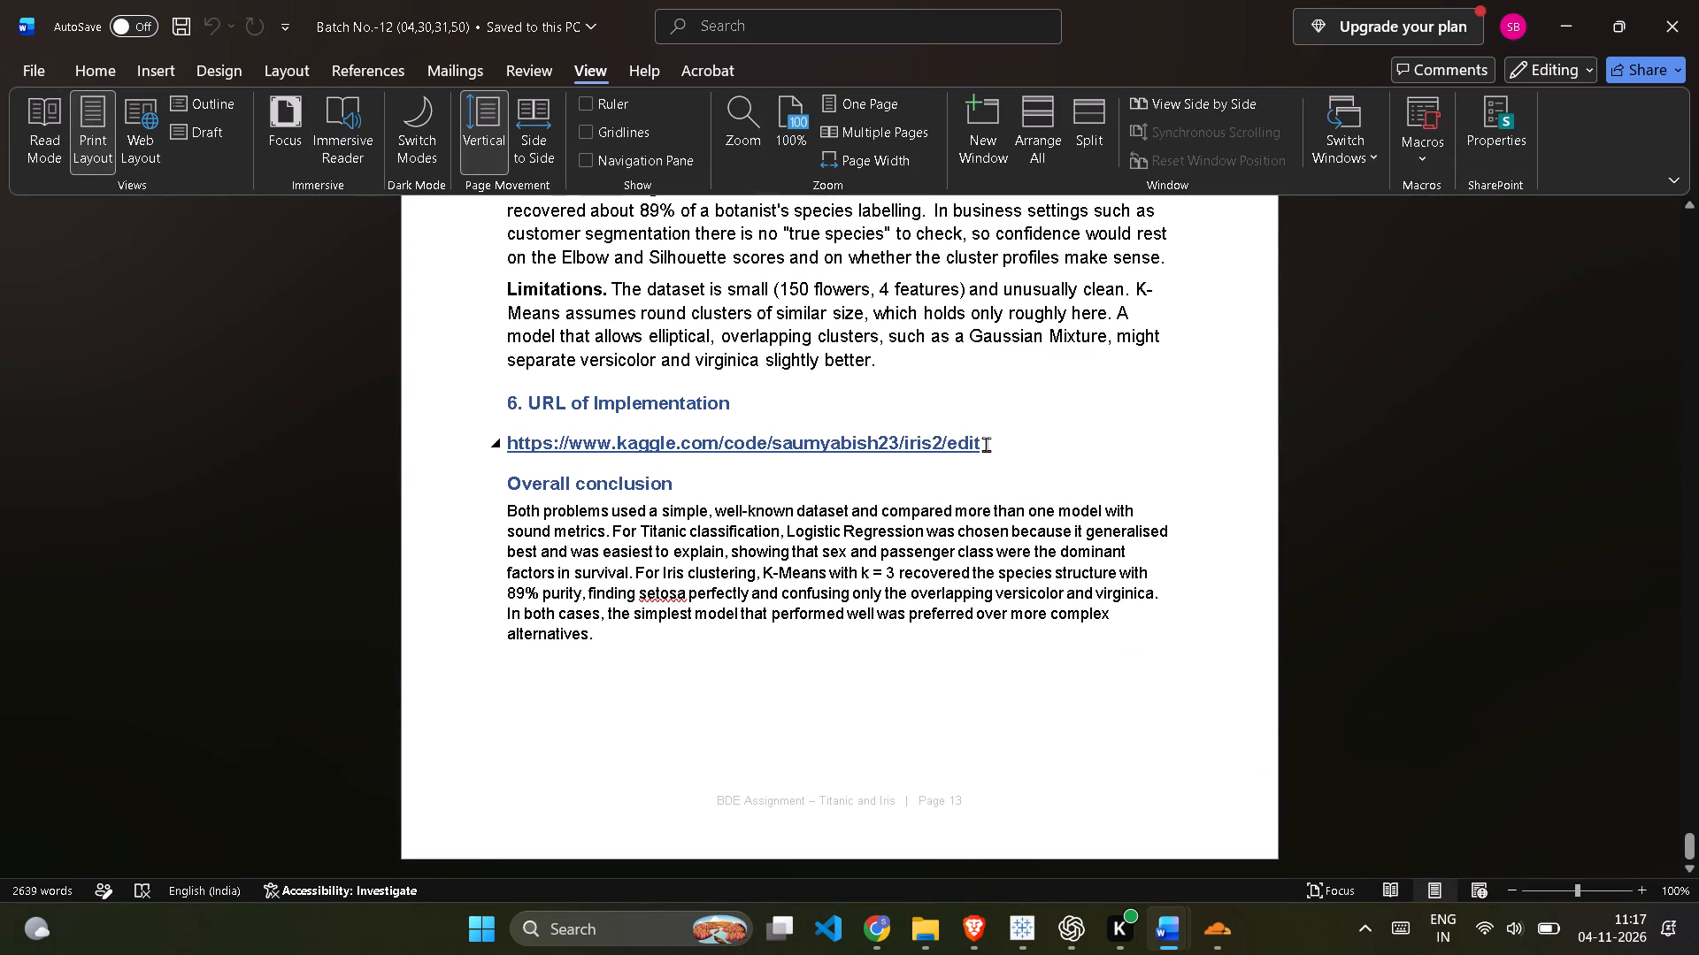
pyautogui.moveTo(986, 444); pyautogui.dragTo(531, 439)
pyautogui.press('BackSpace')
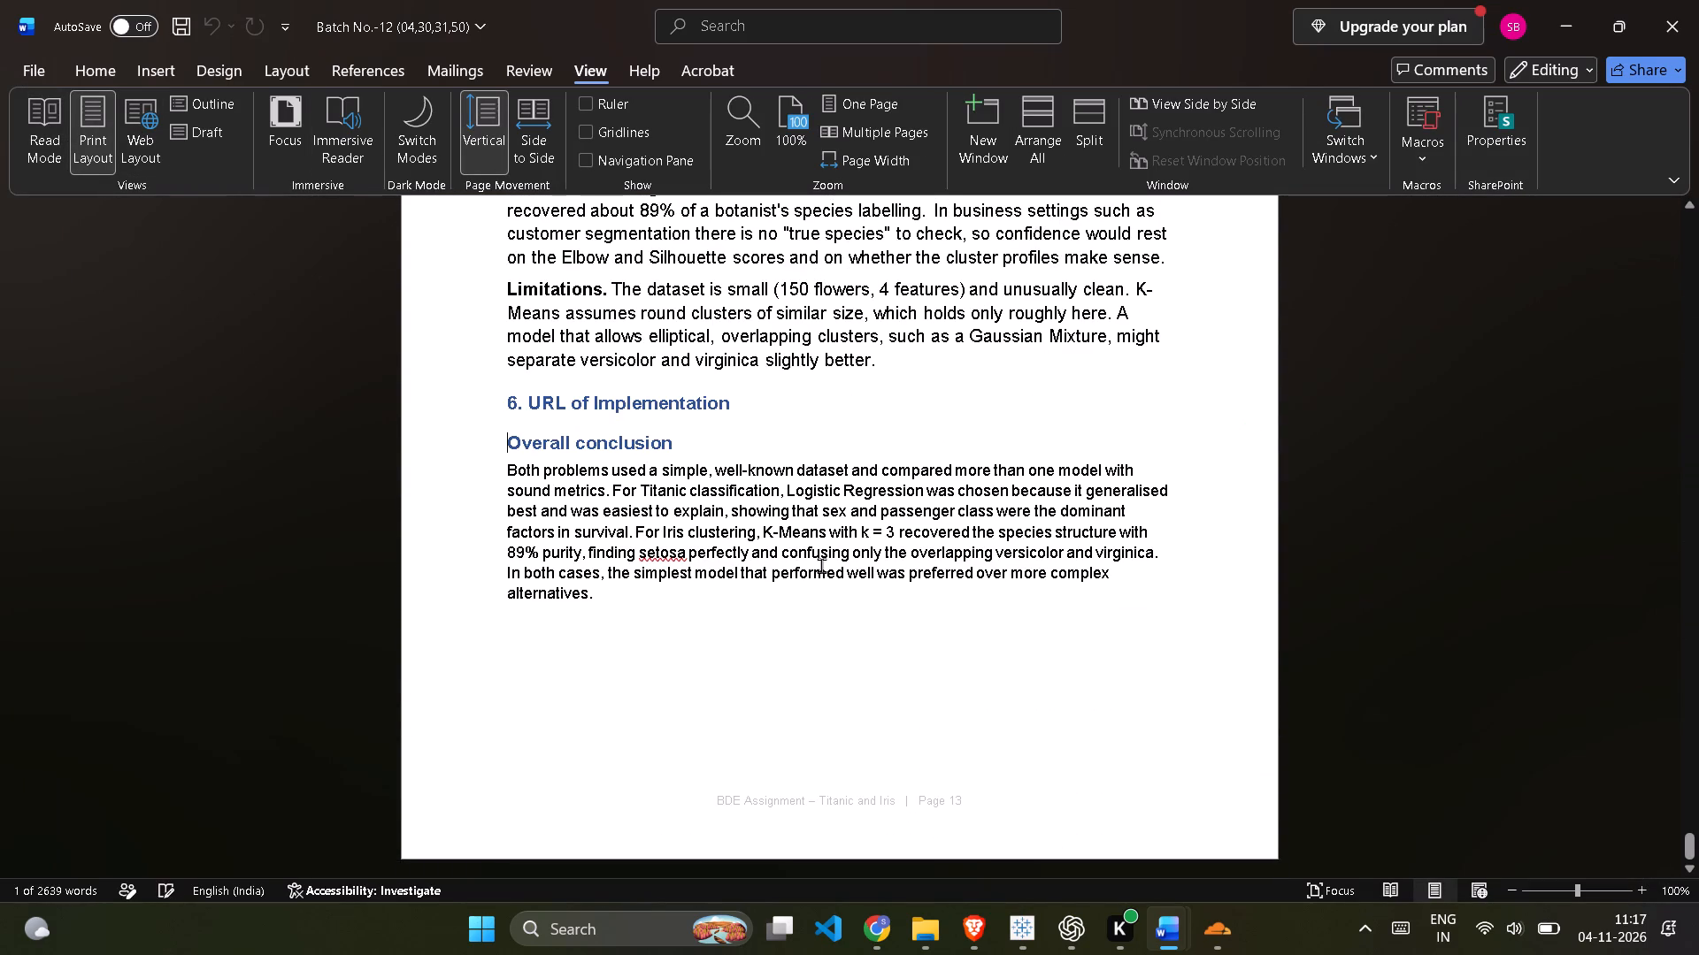
pyautogui.press('Return')
pyautogui.press('Up')
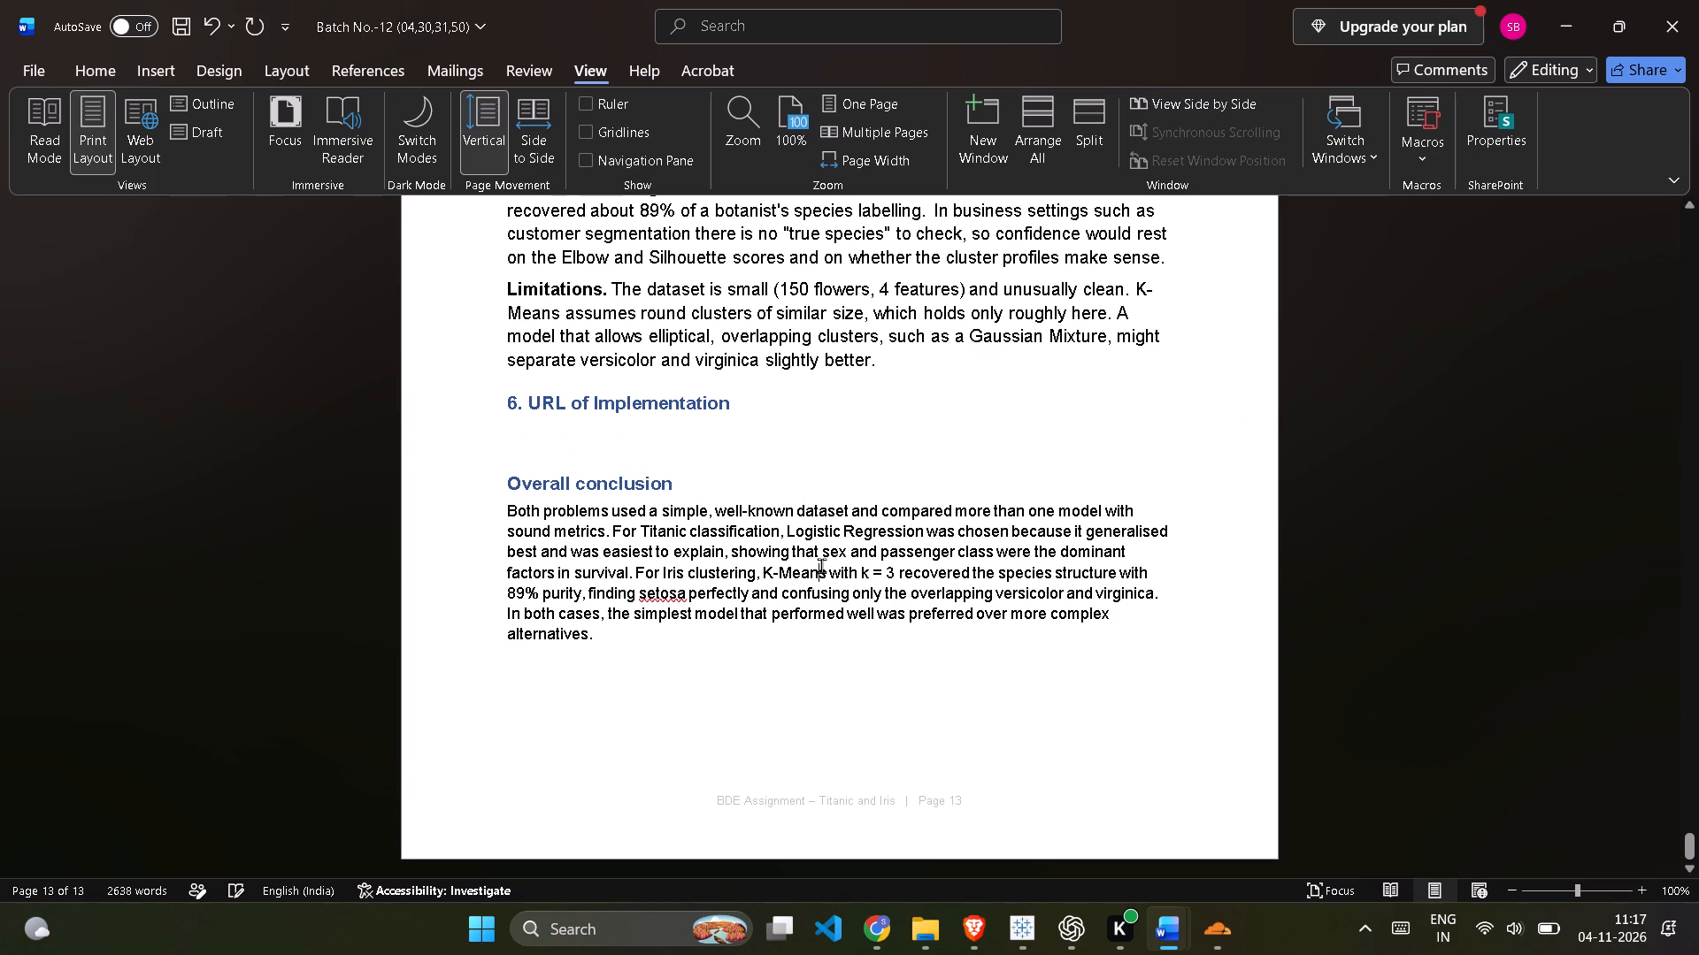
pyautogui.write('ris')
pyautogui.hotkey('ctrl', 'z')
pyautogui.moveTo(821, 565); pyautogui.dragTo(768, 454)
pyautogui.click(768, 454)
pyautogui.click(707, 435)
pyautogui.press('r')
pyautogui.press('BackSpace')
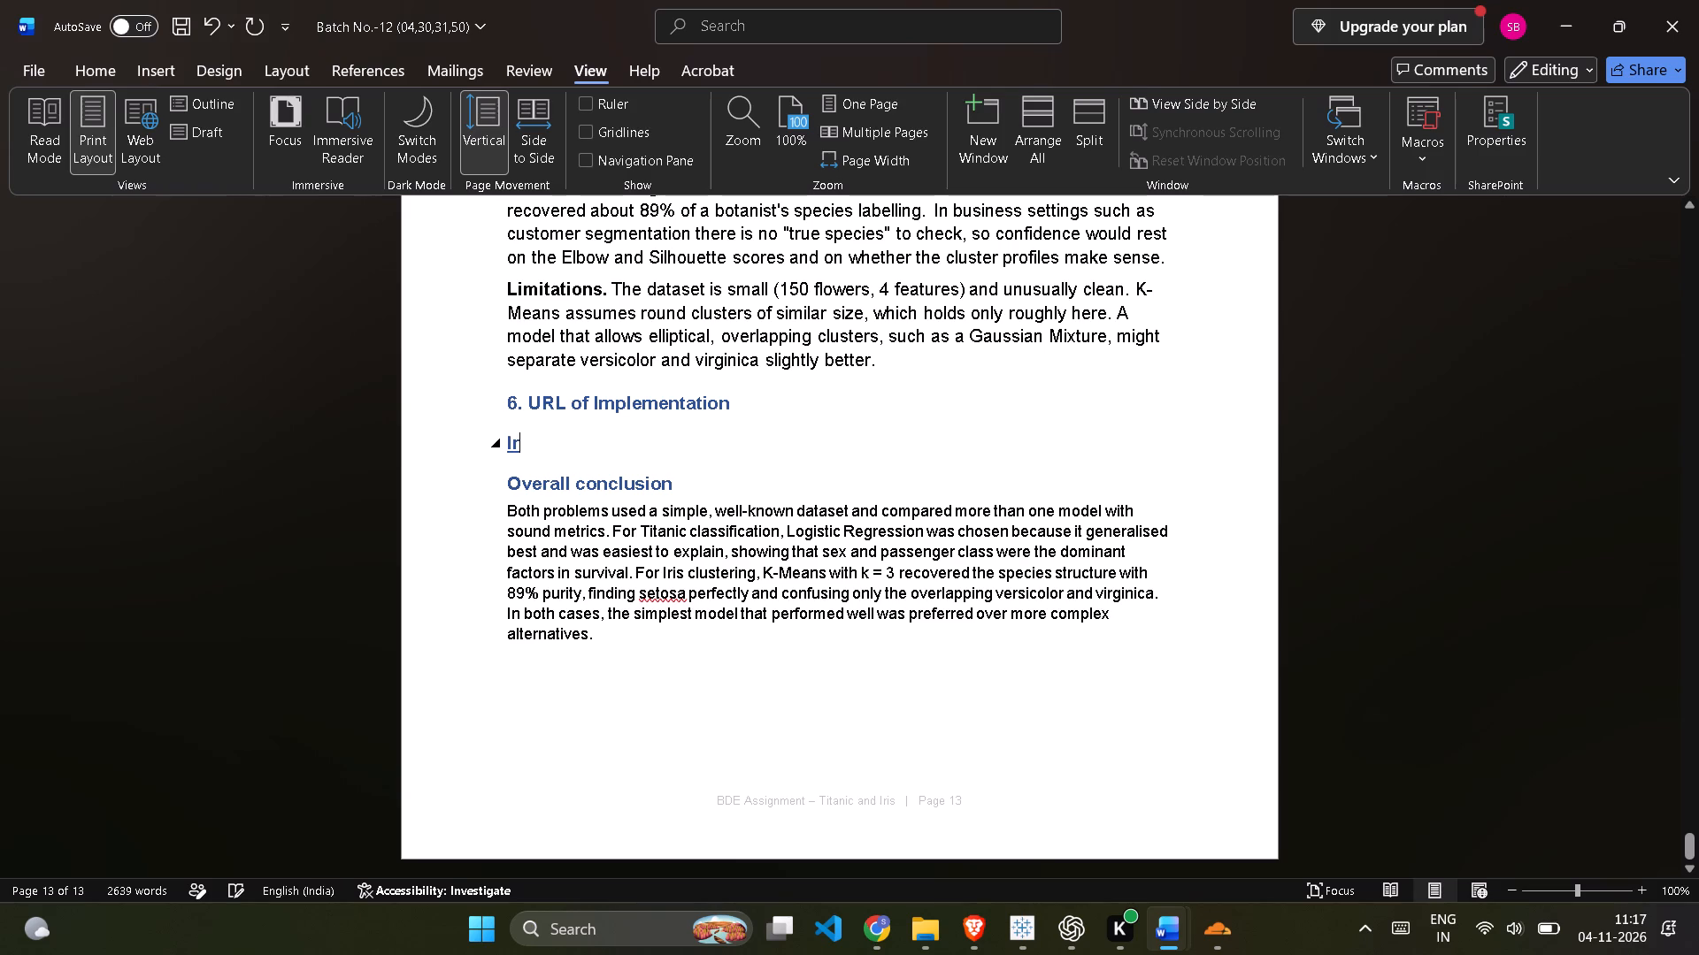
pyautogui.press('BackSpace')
# Enter the label "Iris implementation:-" on the empty line, with bold and underline turned off.
pyautogui.click(71, 71)
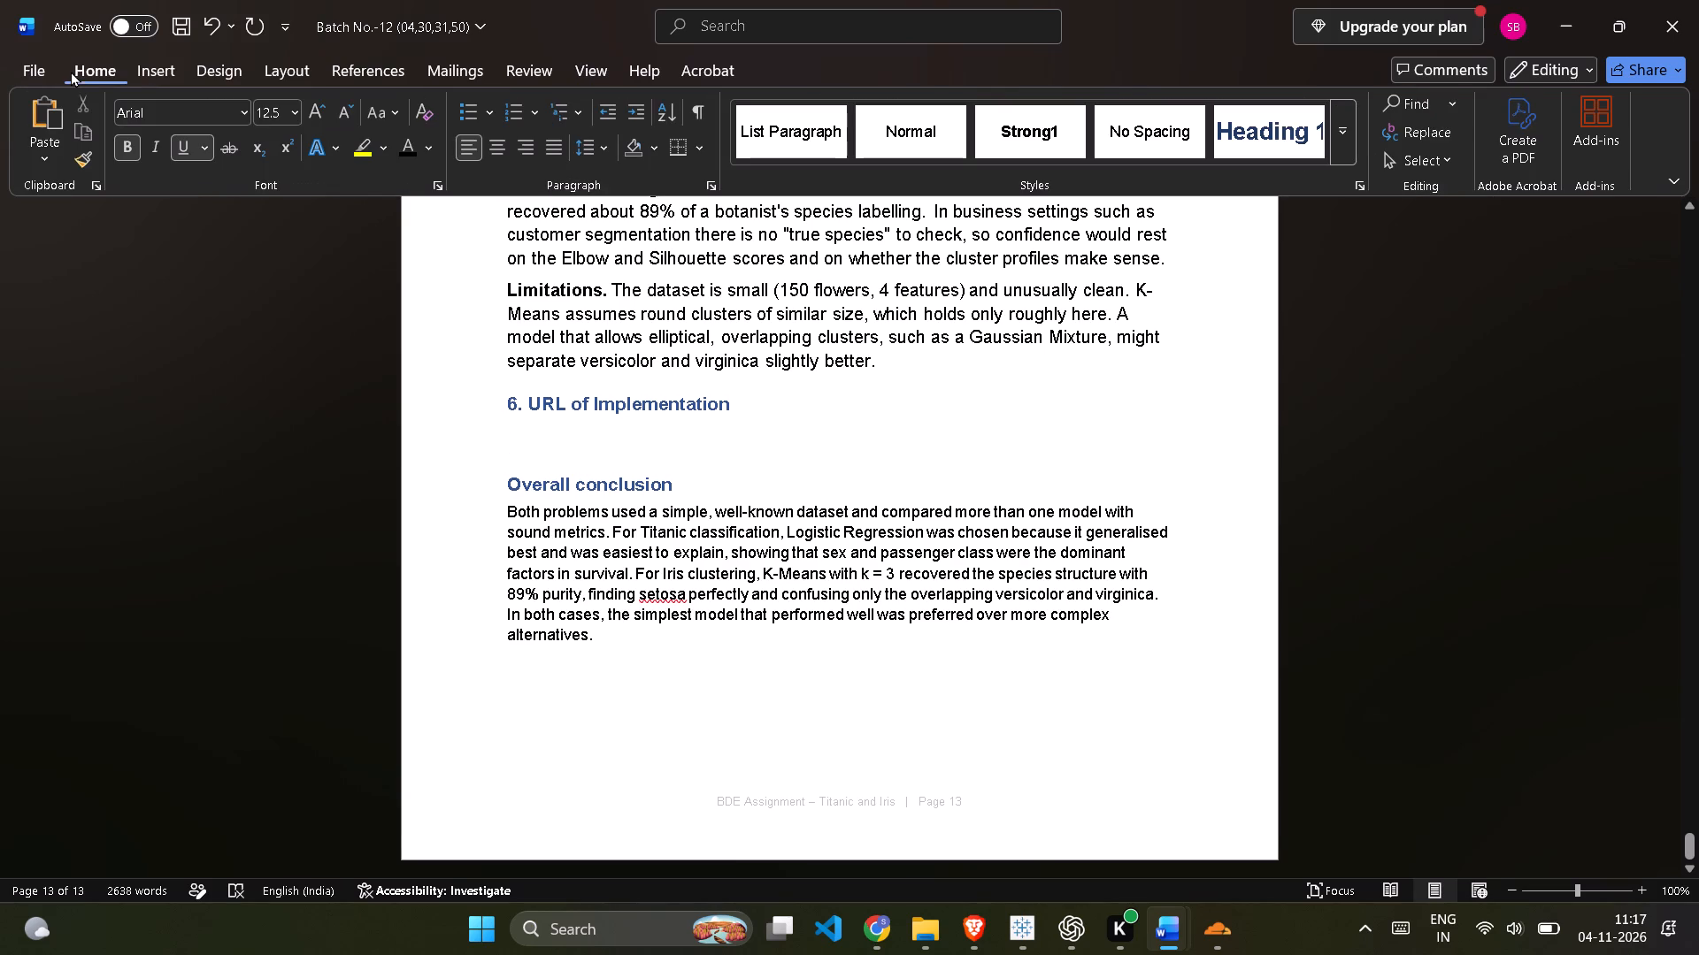
pyautogui.click(181, 150)
pyautogui.click(125, 149)
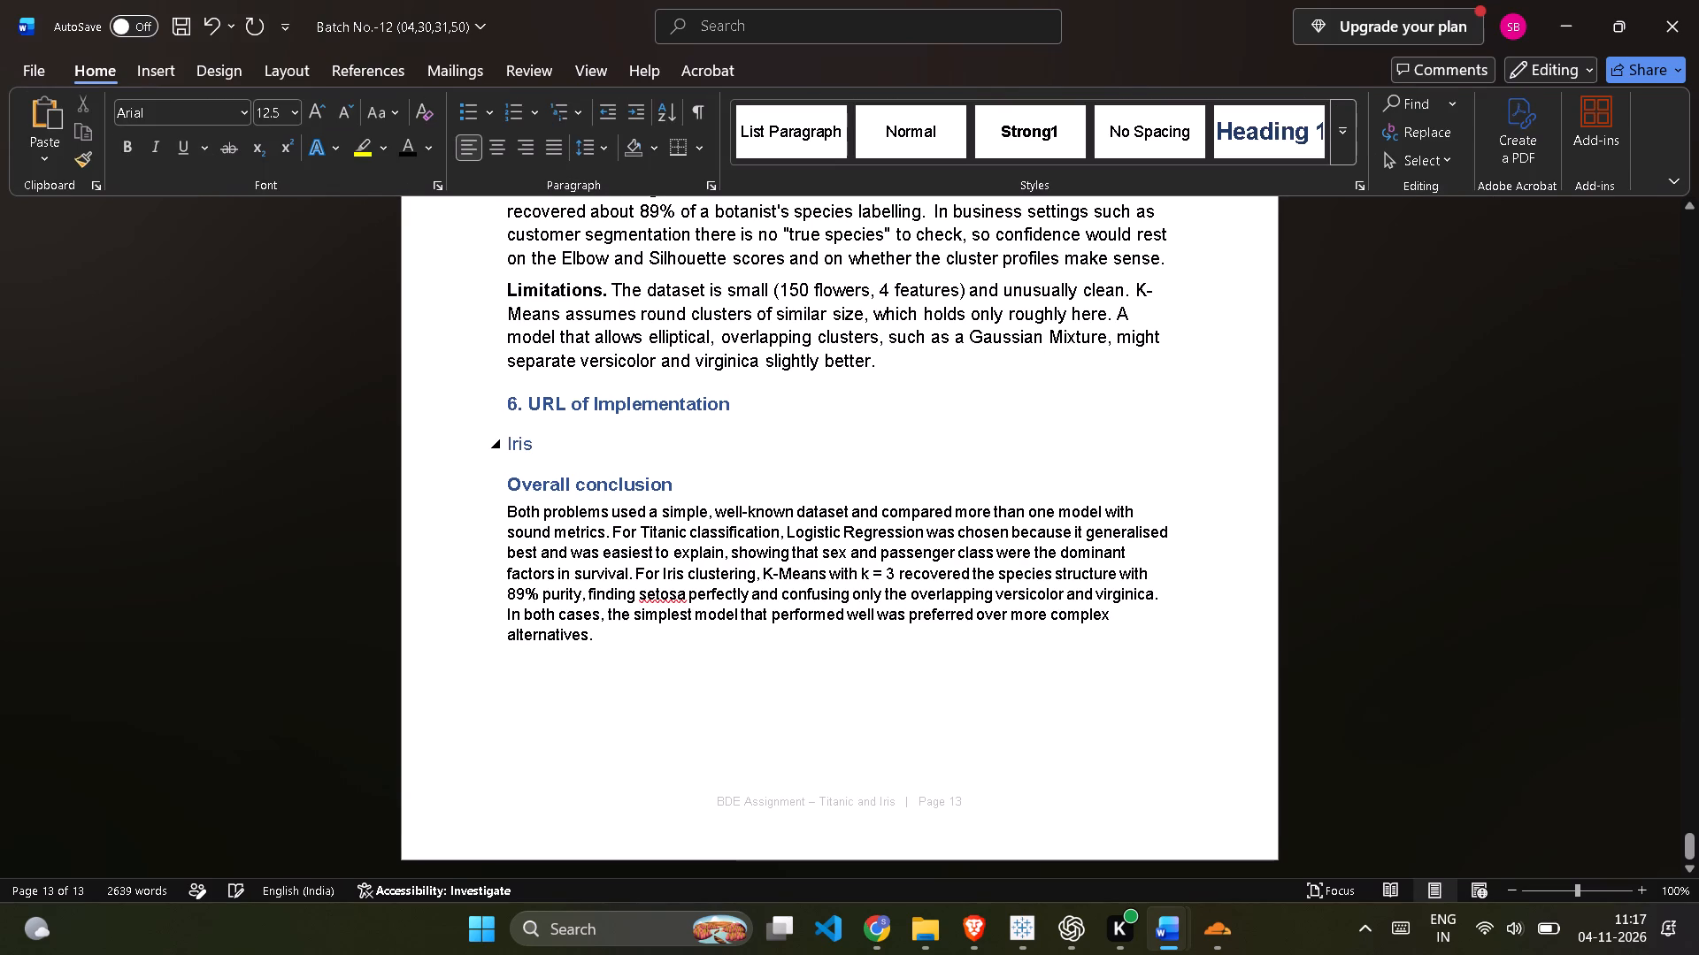
pyautogui.press('space')
pyautogui.write('implementation')
pyautogui.press('space')
pyautogui.press('BackSpace')
pyautogui.write(':-')
pyautogui.press('space')
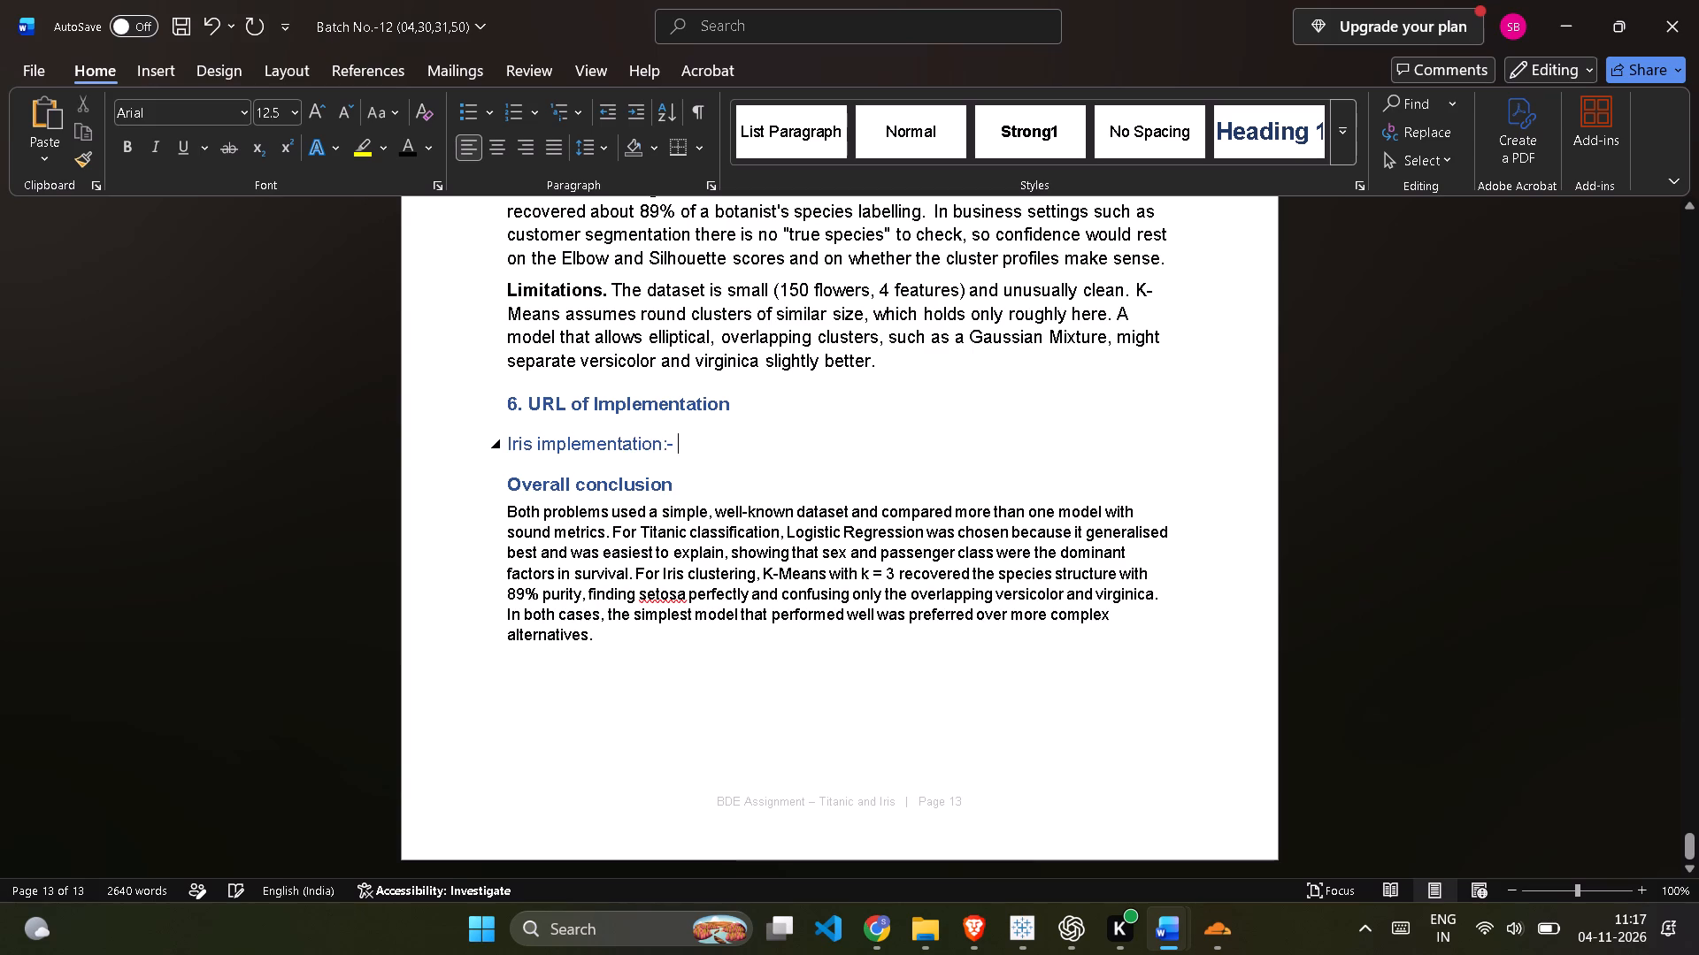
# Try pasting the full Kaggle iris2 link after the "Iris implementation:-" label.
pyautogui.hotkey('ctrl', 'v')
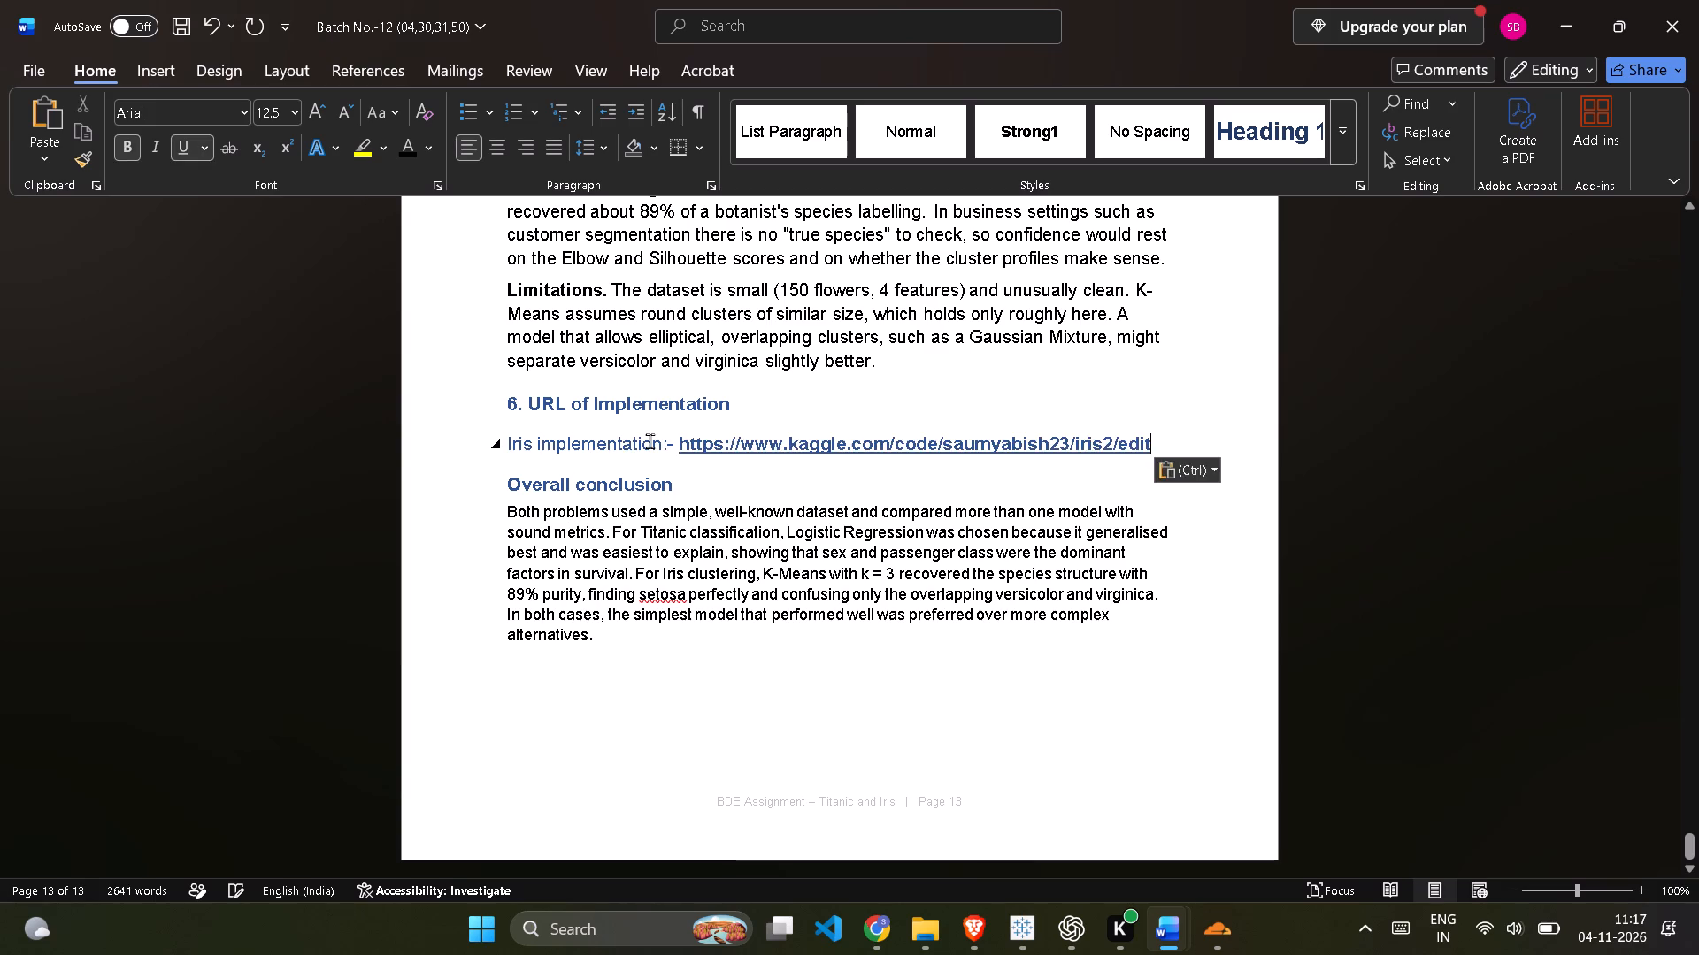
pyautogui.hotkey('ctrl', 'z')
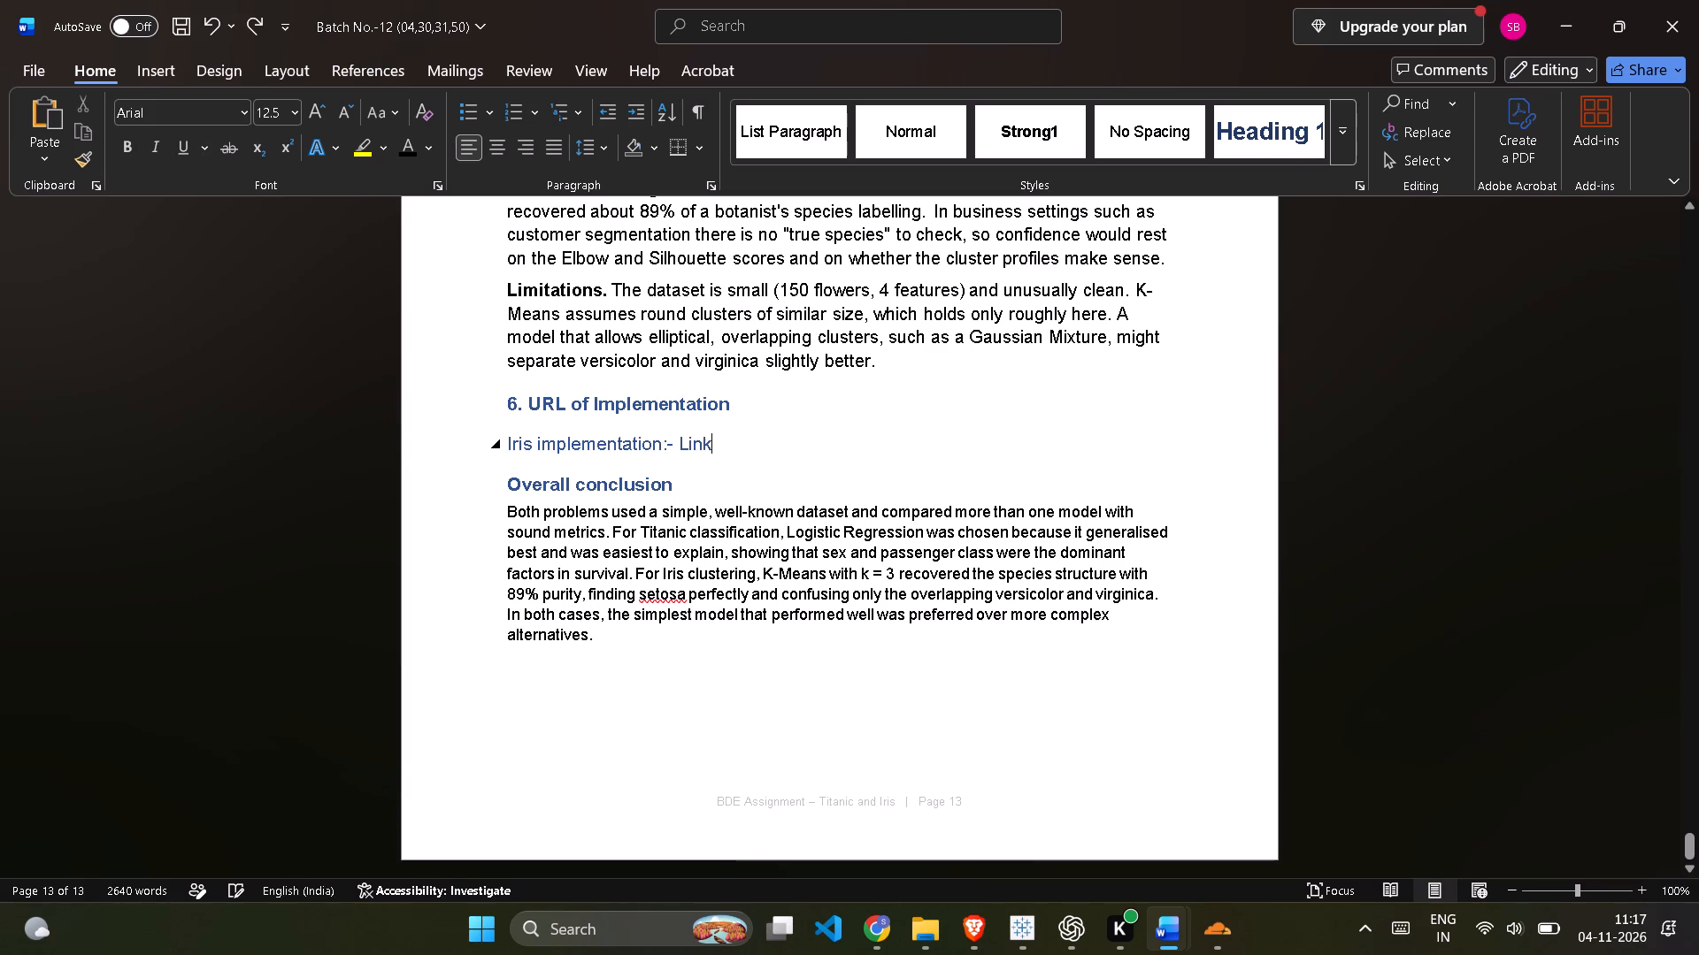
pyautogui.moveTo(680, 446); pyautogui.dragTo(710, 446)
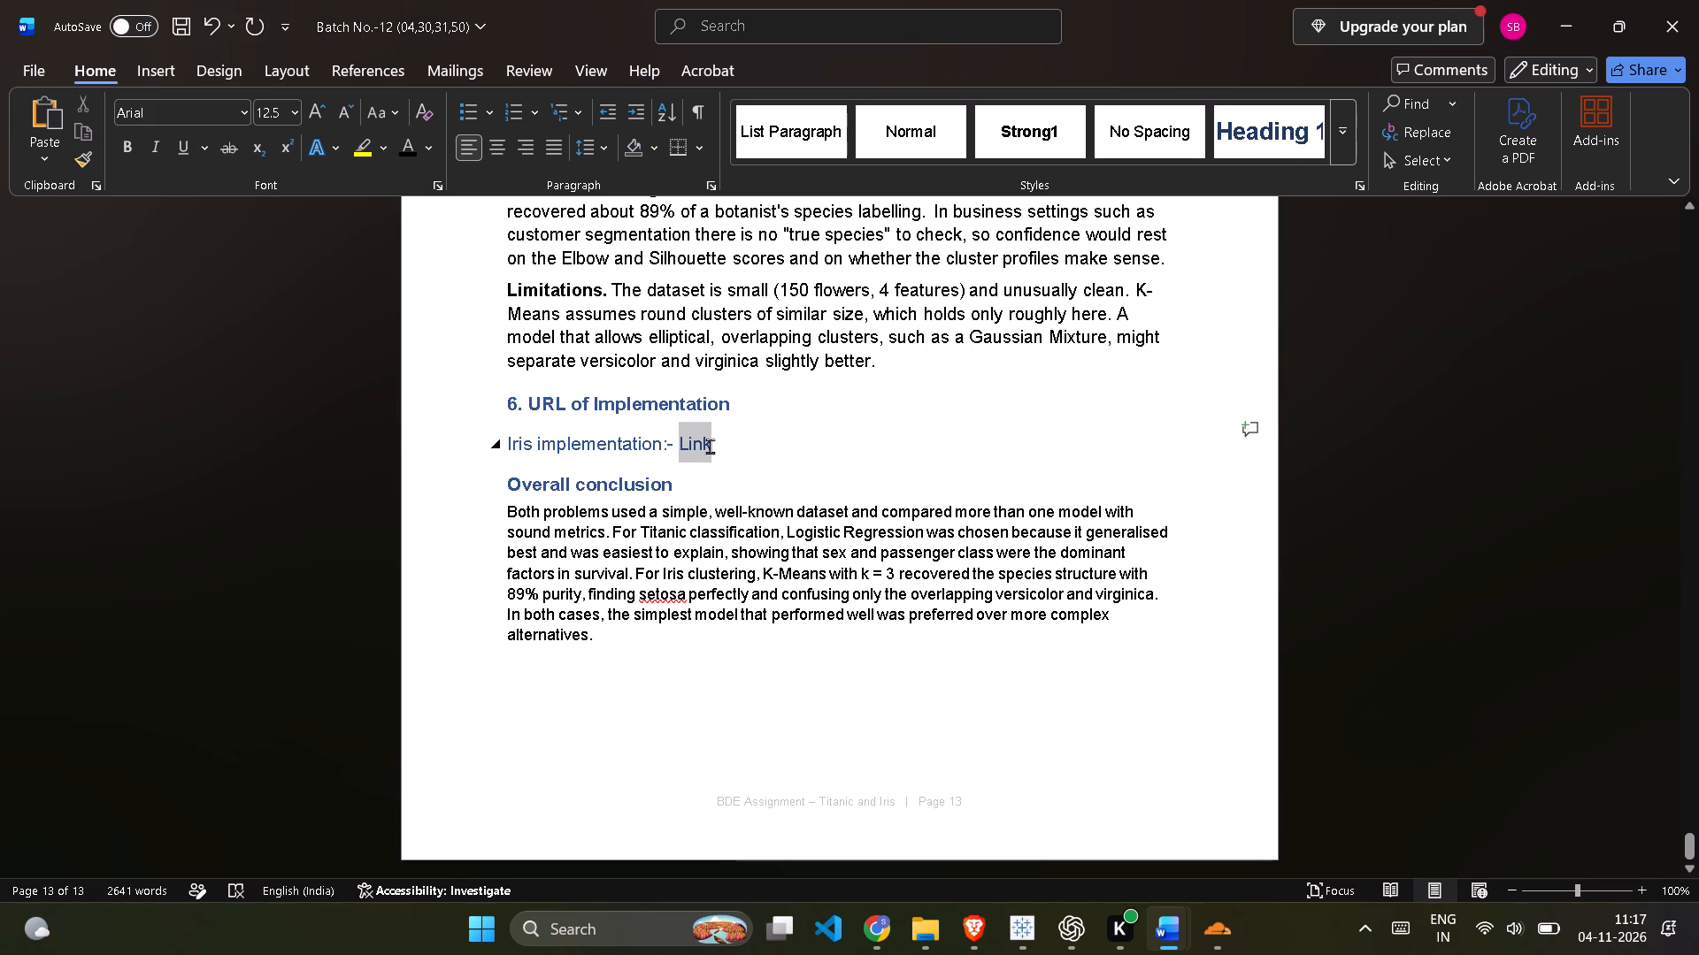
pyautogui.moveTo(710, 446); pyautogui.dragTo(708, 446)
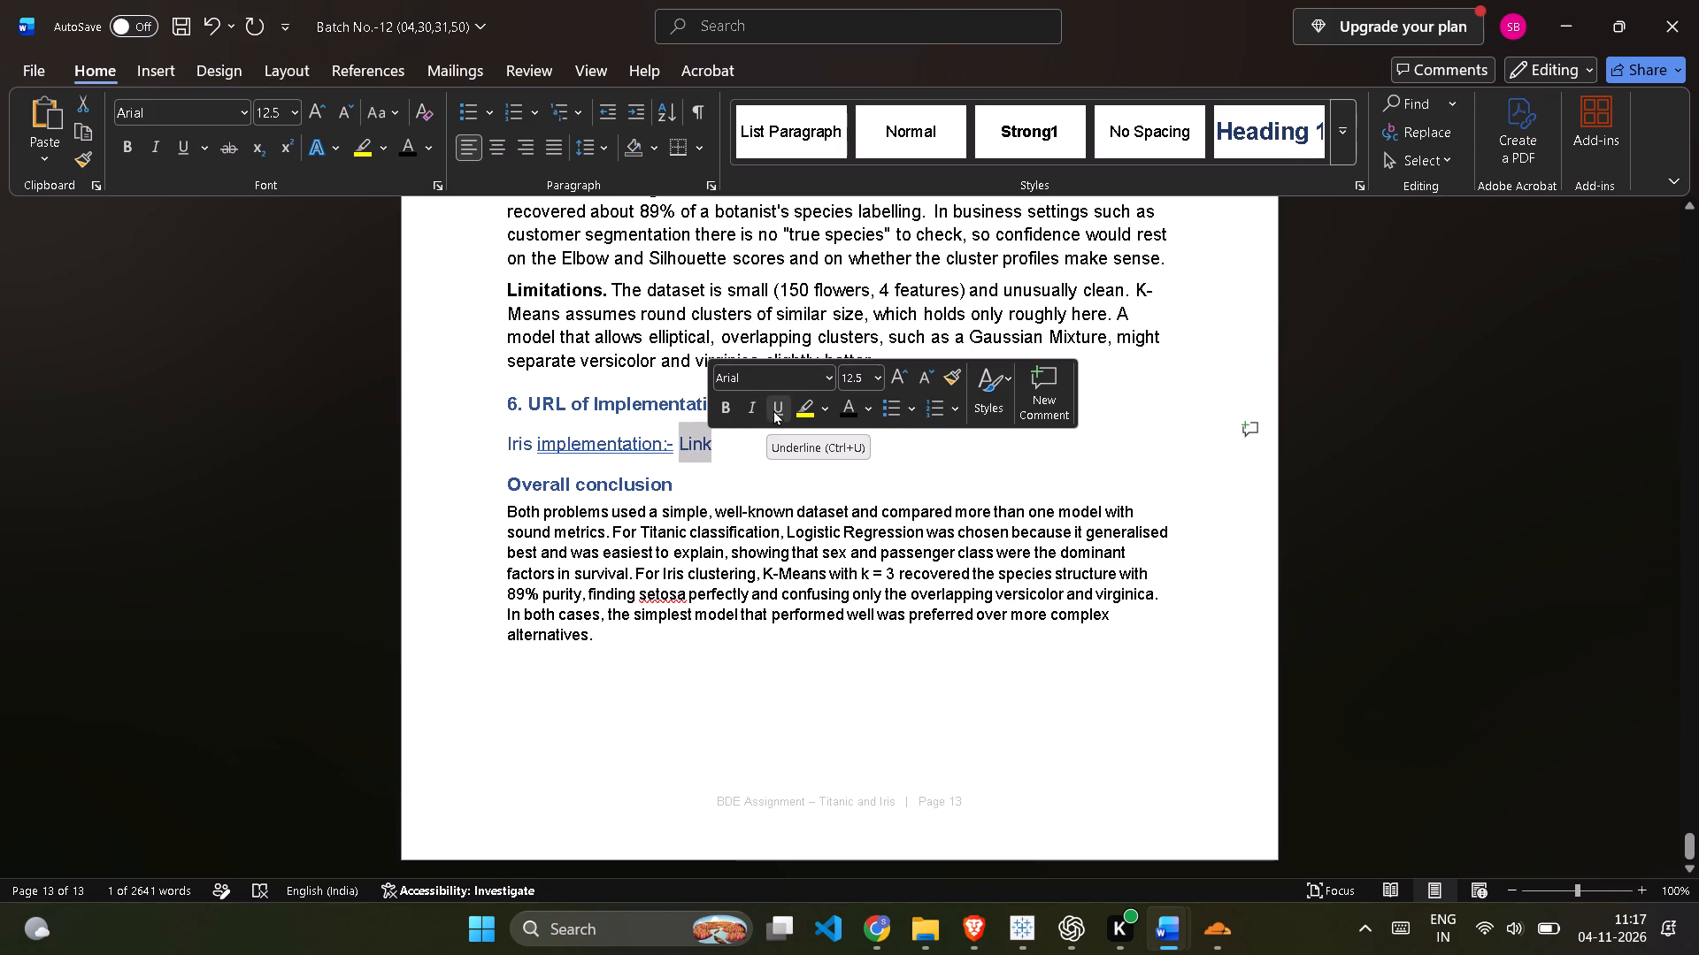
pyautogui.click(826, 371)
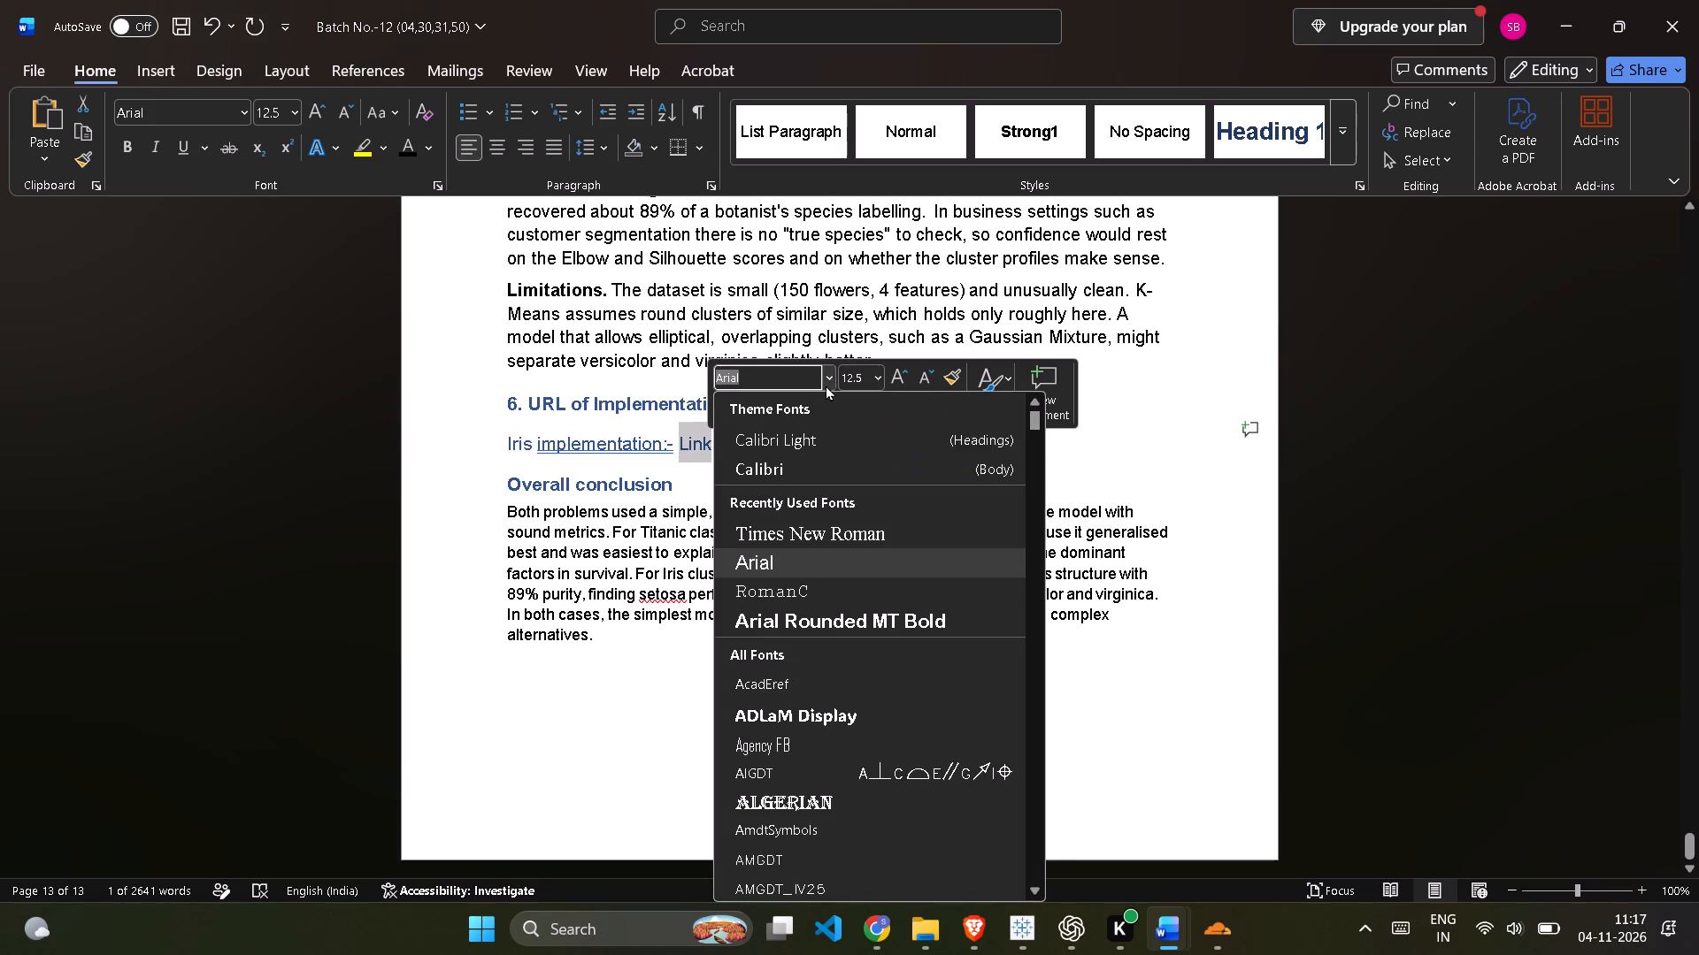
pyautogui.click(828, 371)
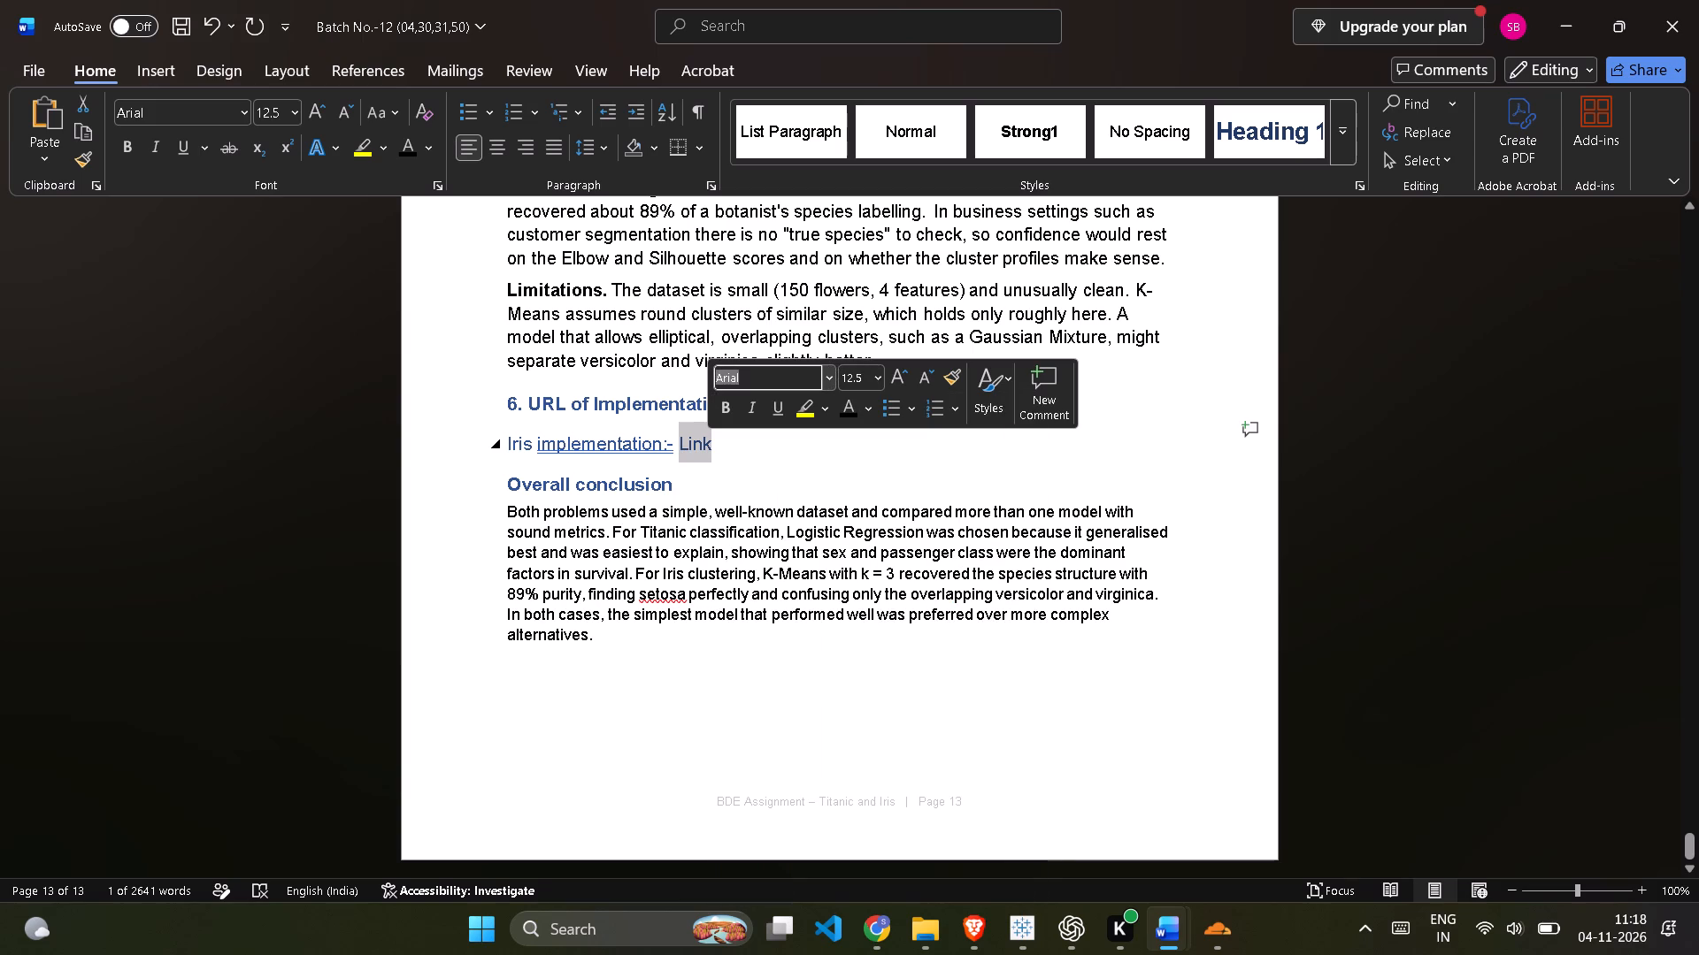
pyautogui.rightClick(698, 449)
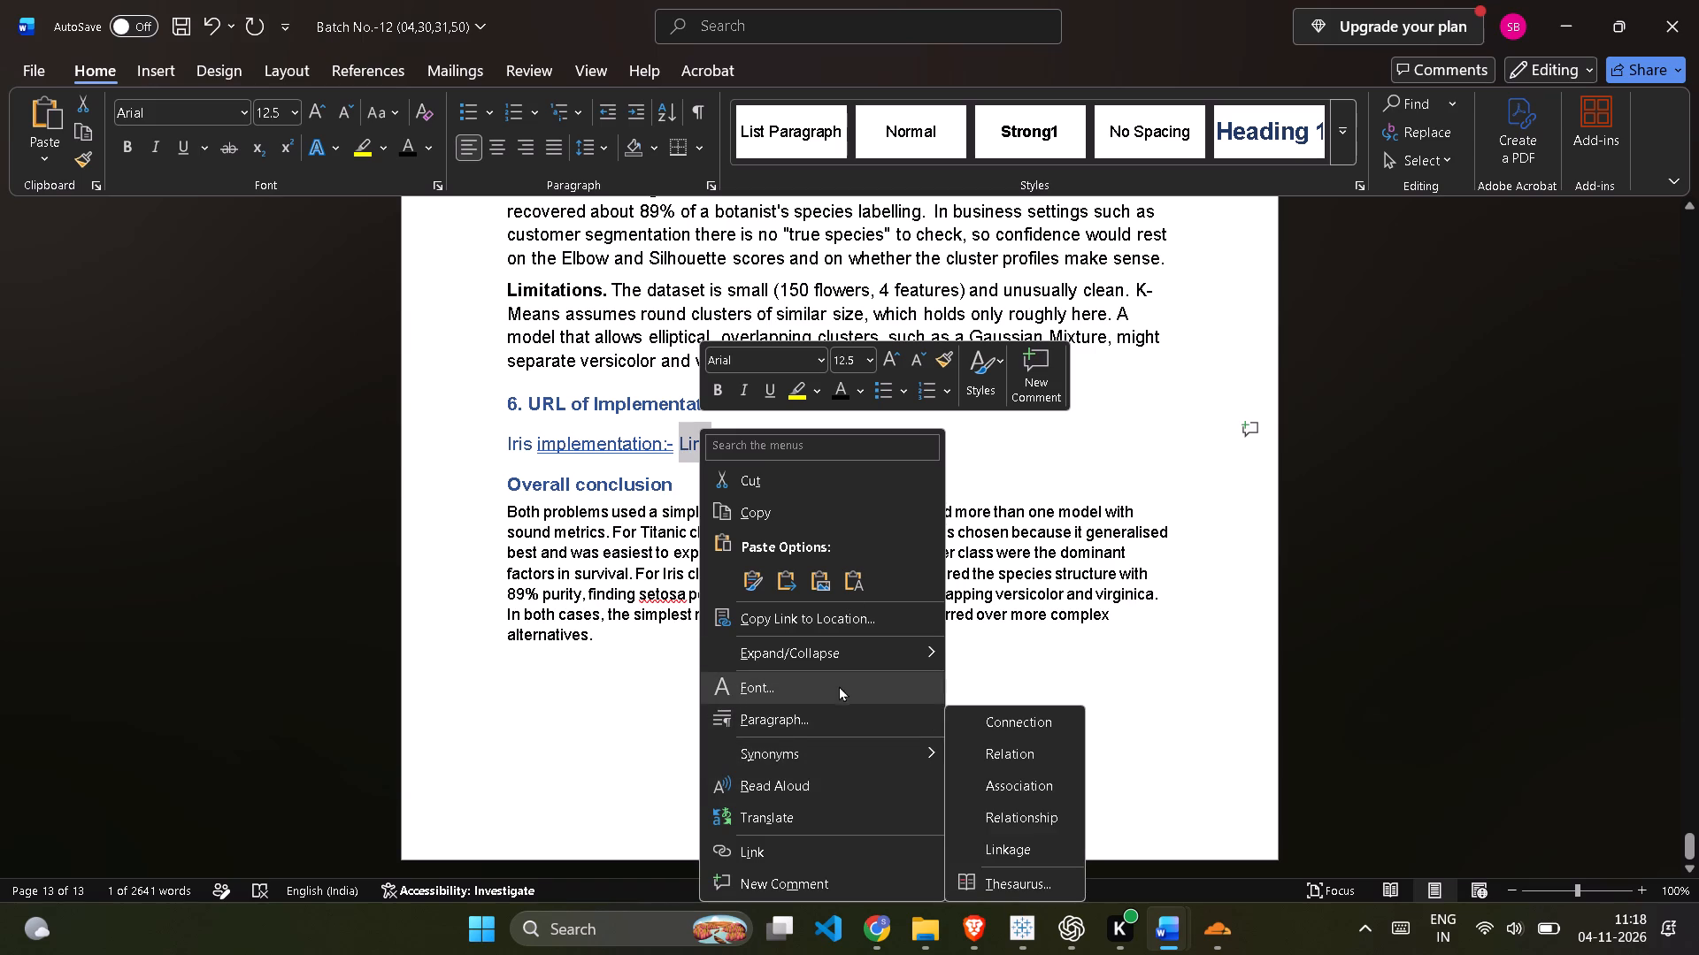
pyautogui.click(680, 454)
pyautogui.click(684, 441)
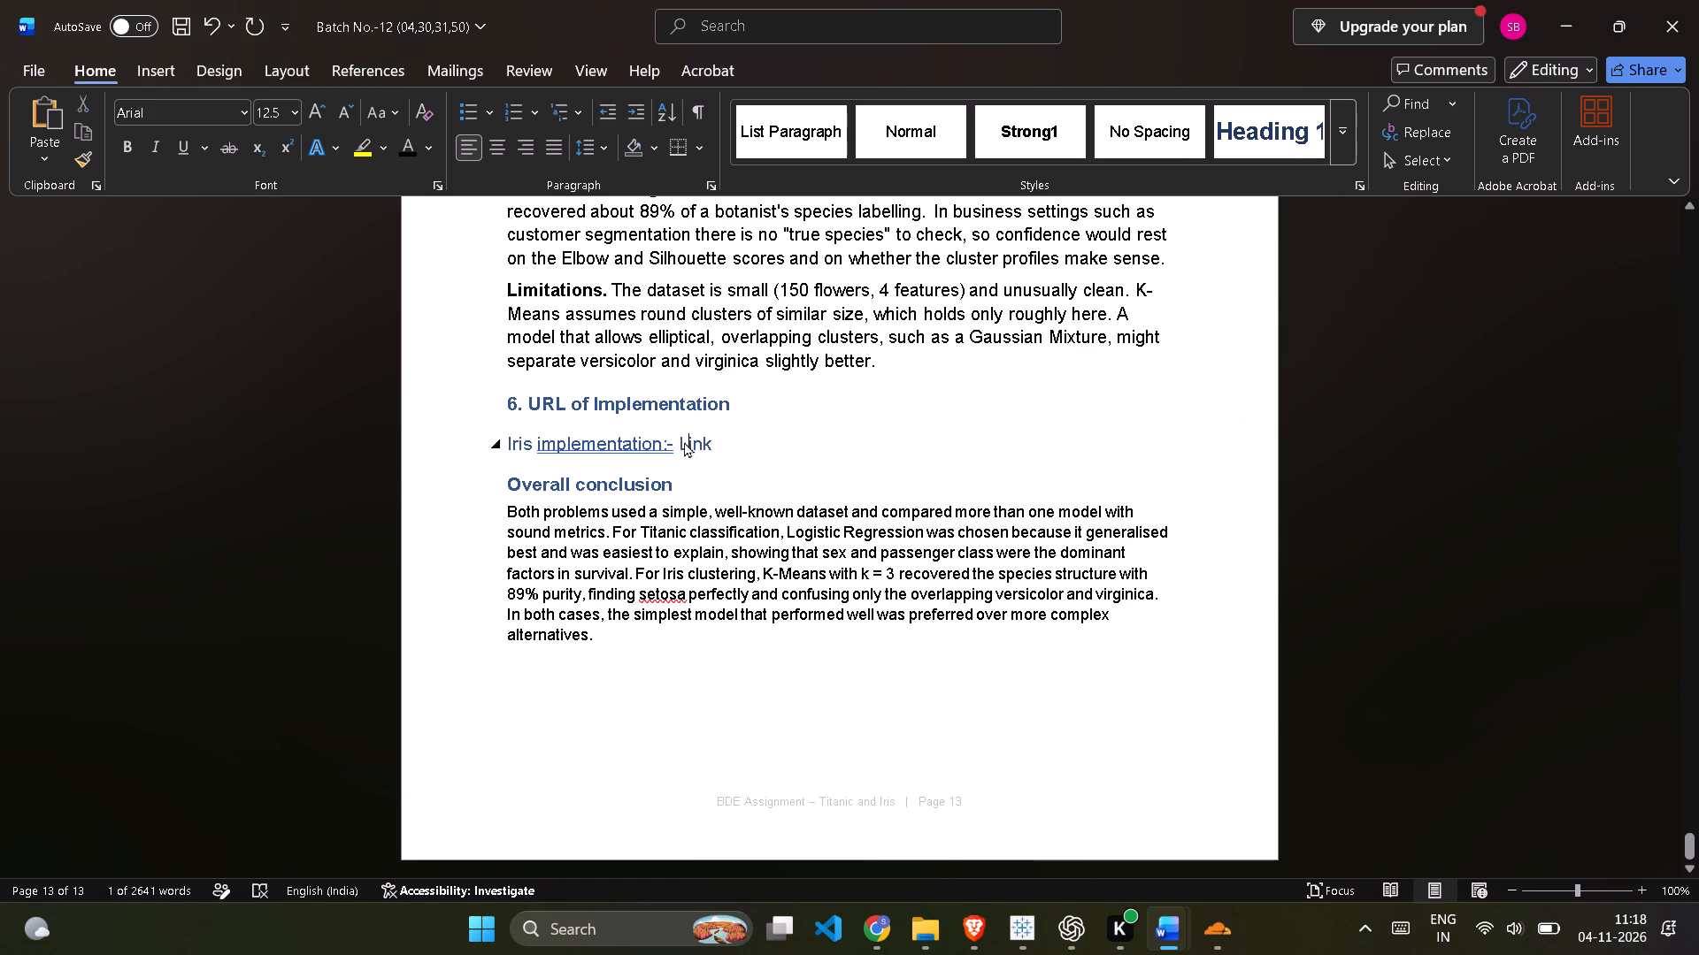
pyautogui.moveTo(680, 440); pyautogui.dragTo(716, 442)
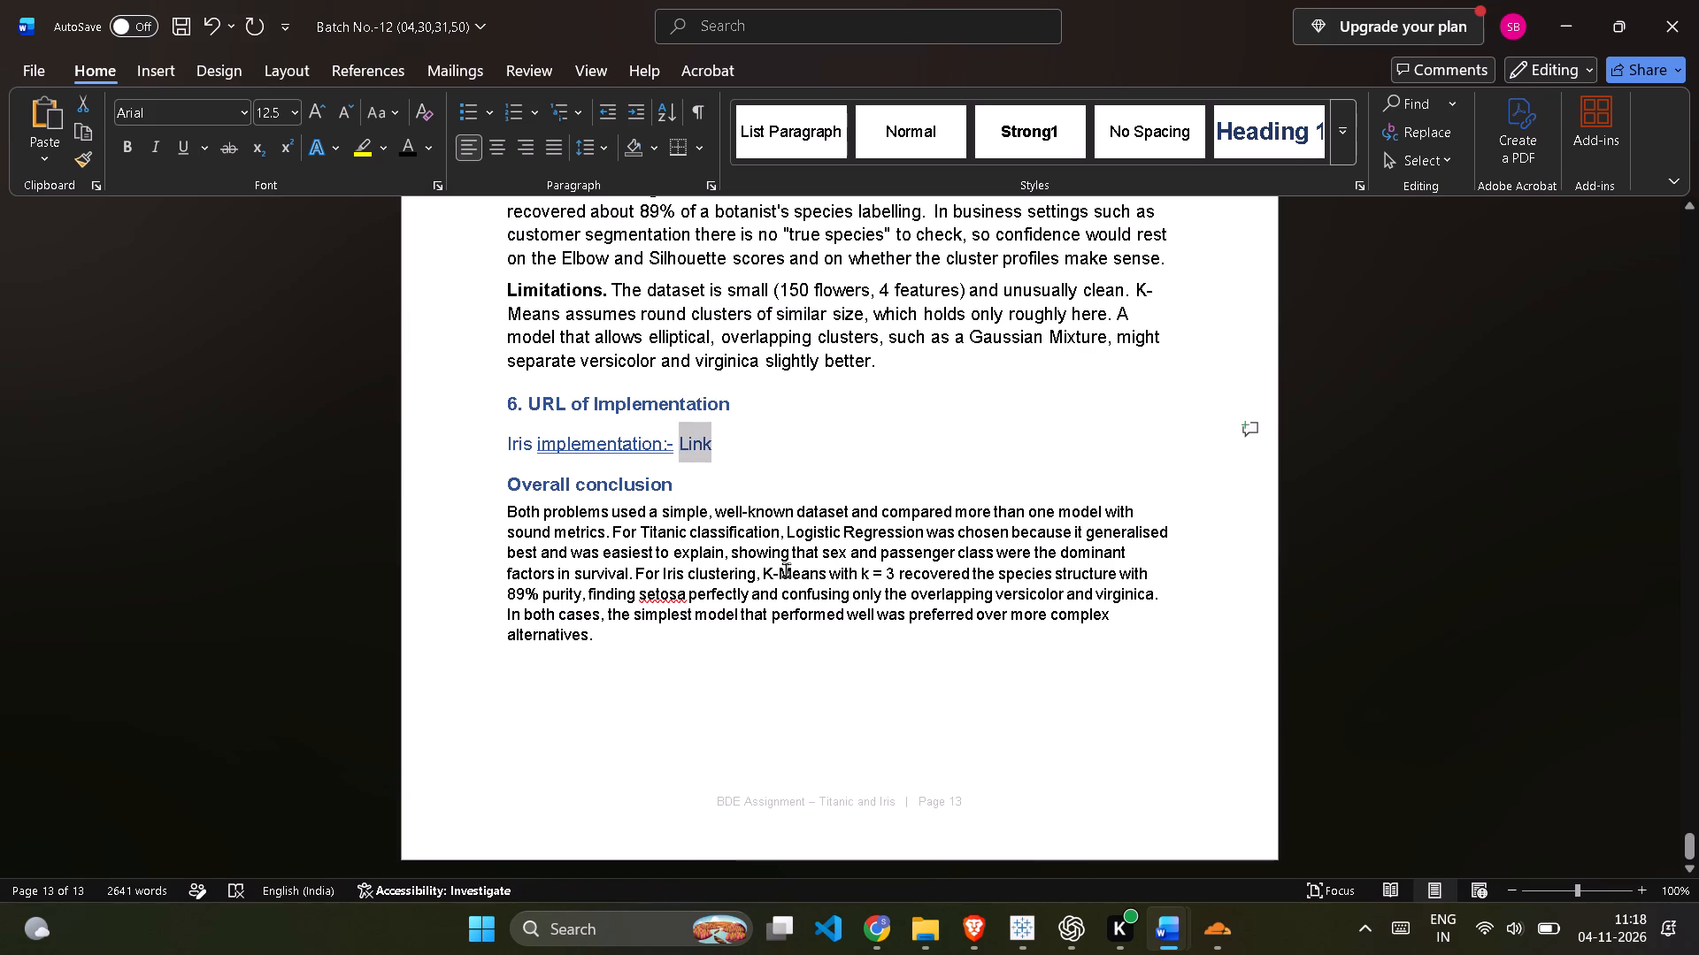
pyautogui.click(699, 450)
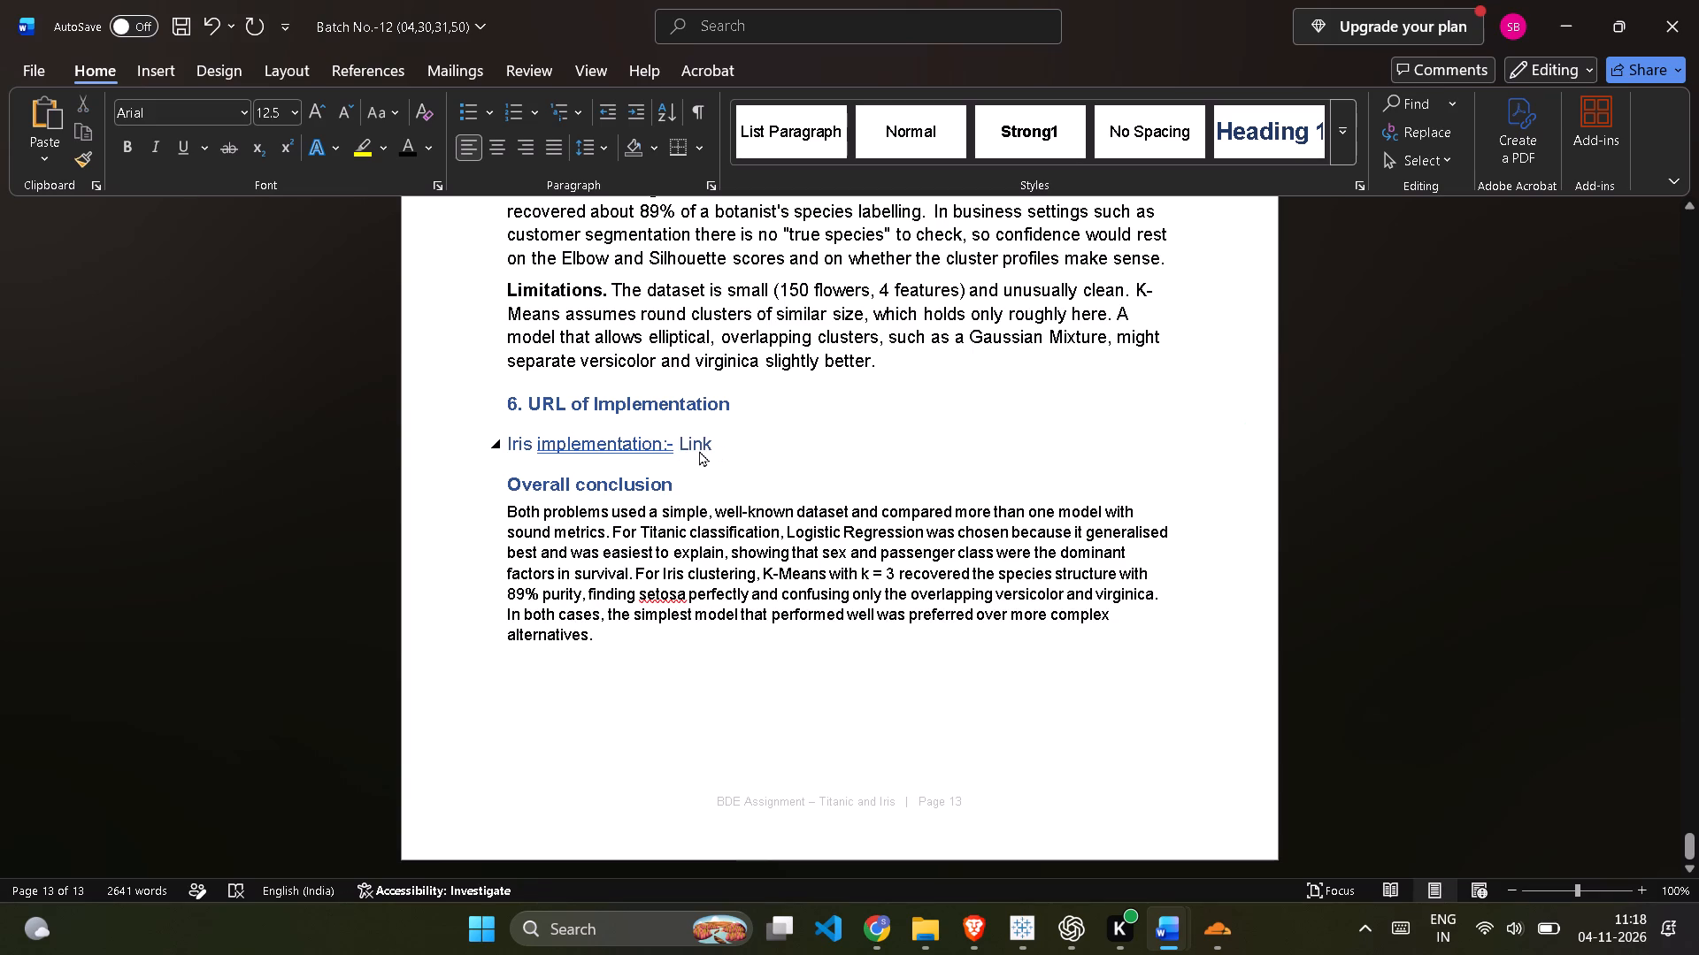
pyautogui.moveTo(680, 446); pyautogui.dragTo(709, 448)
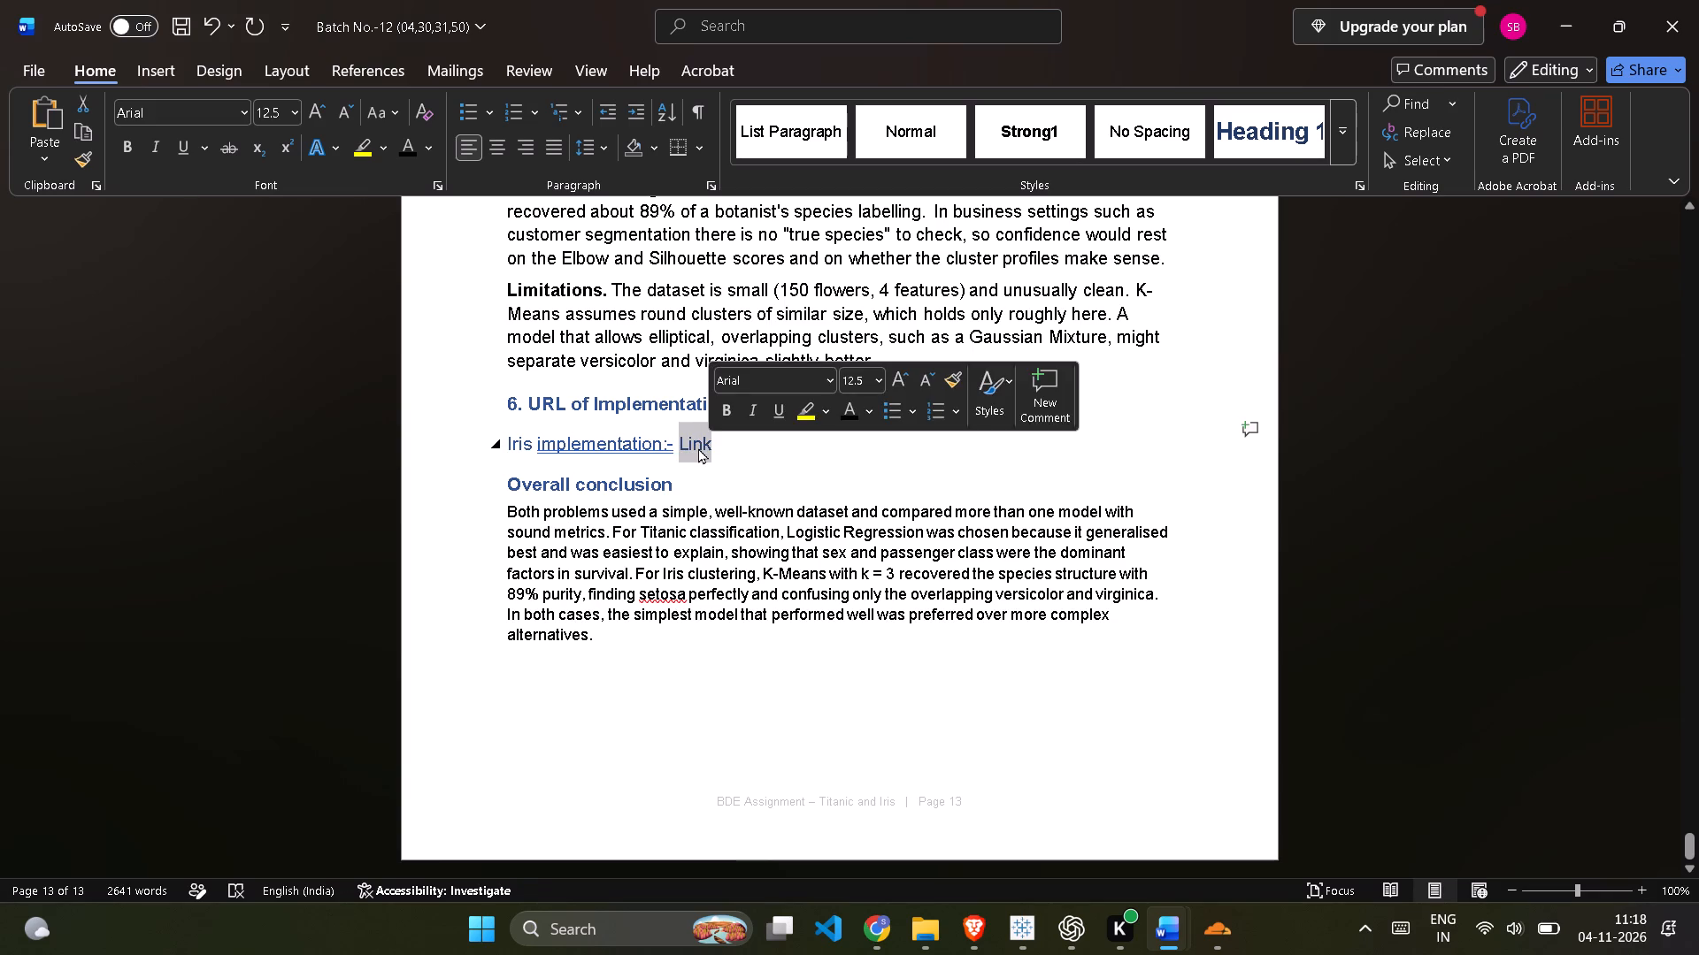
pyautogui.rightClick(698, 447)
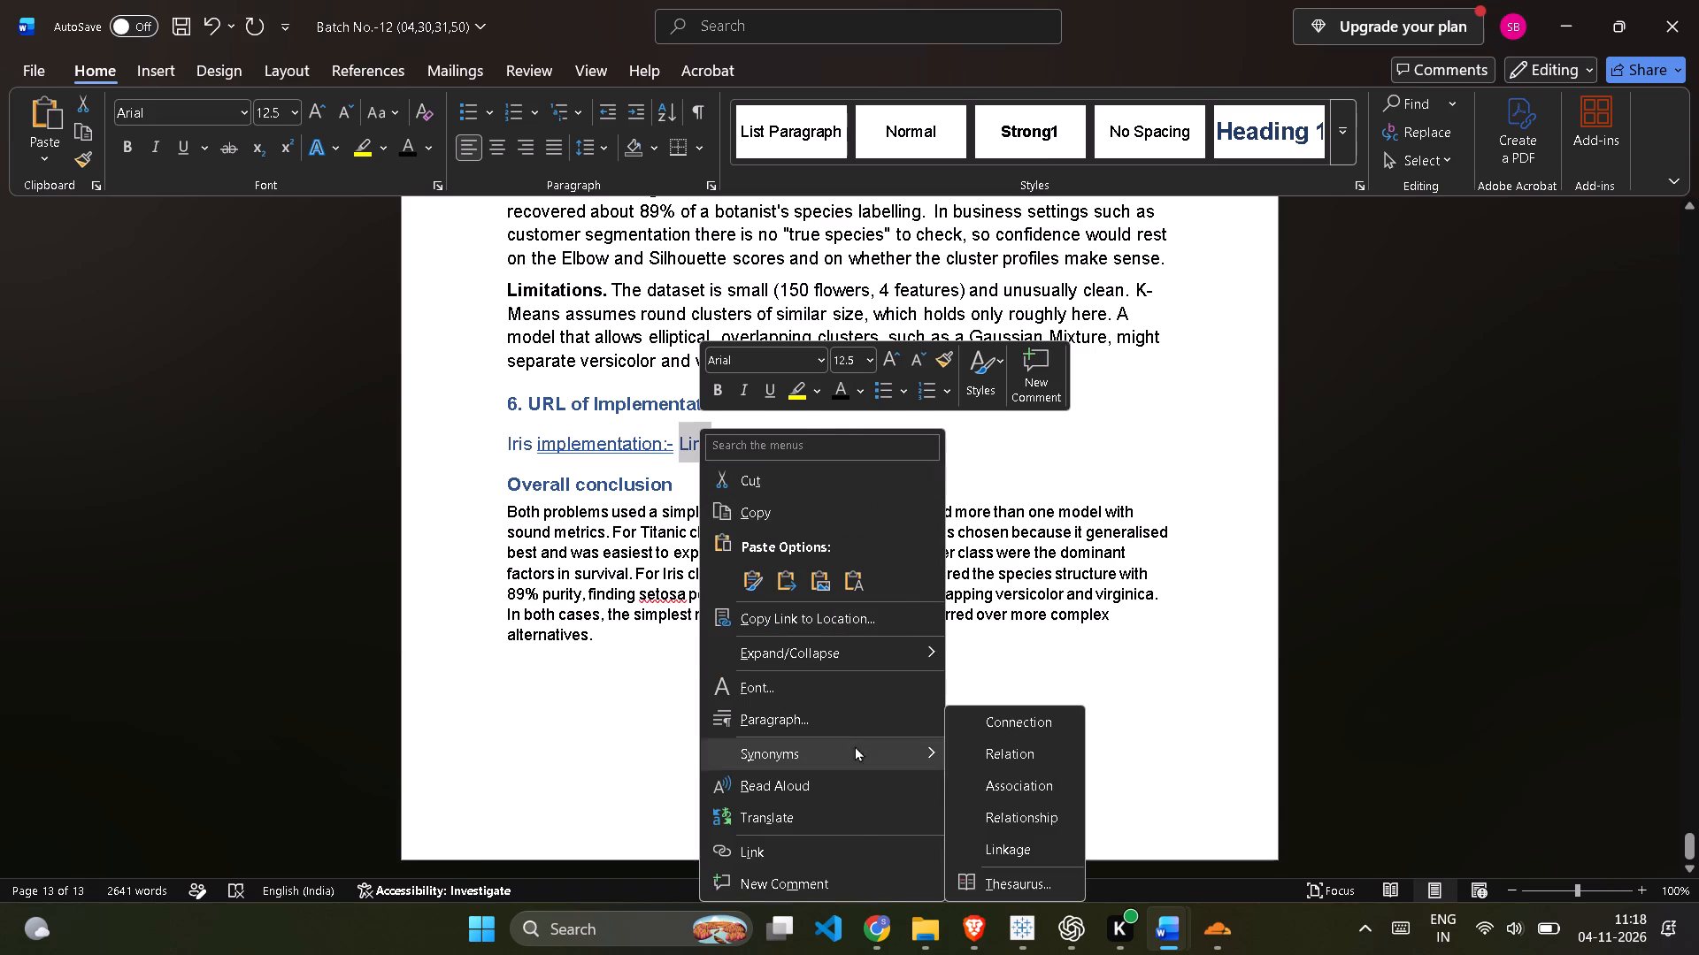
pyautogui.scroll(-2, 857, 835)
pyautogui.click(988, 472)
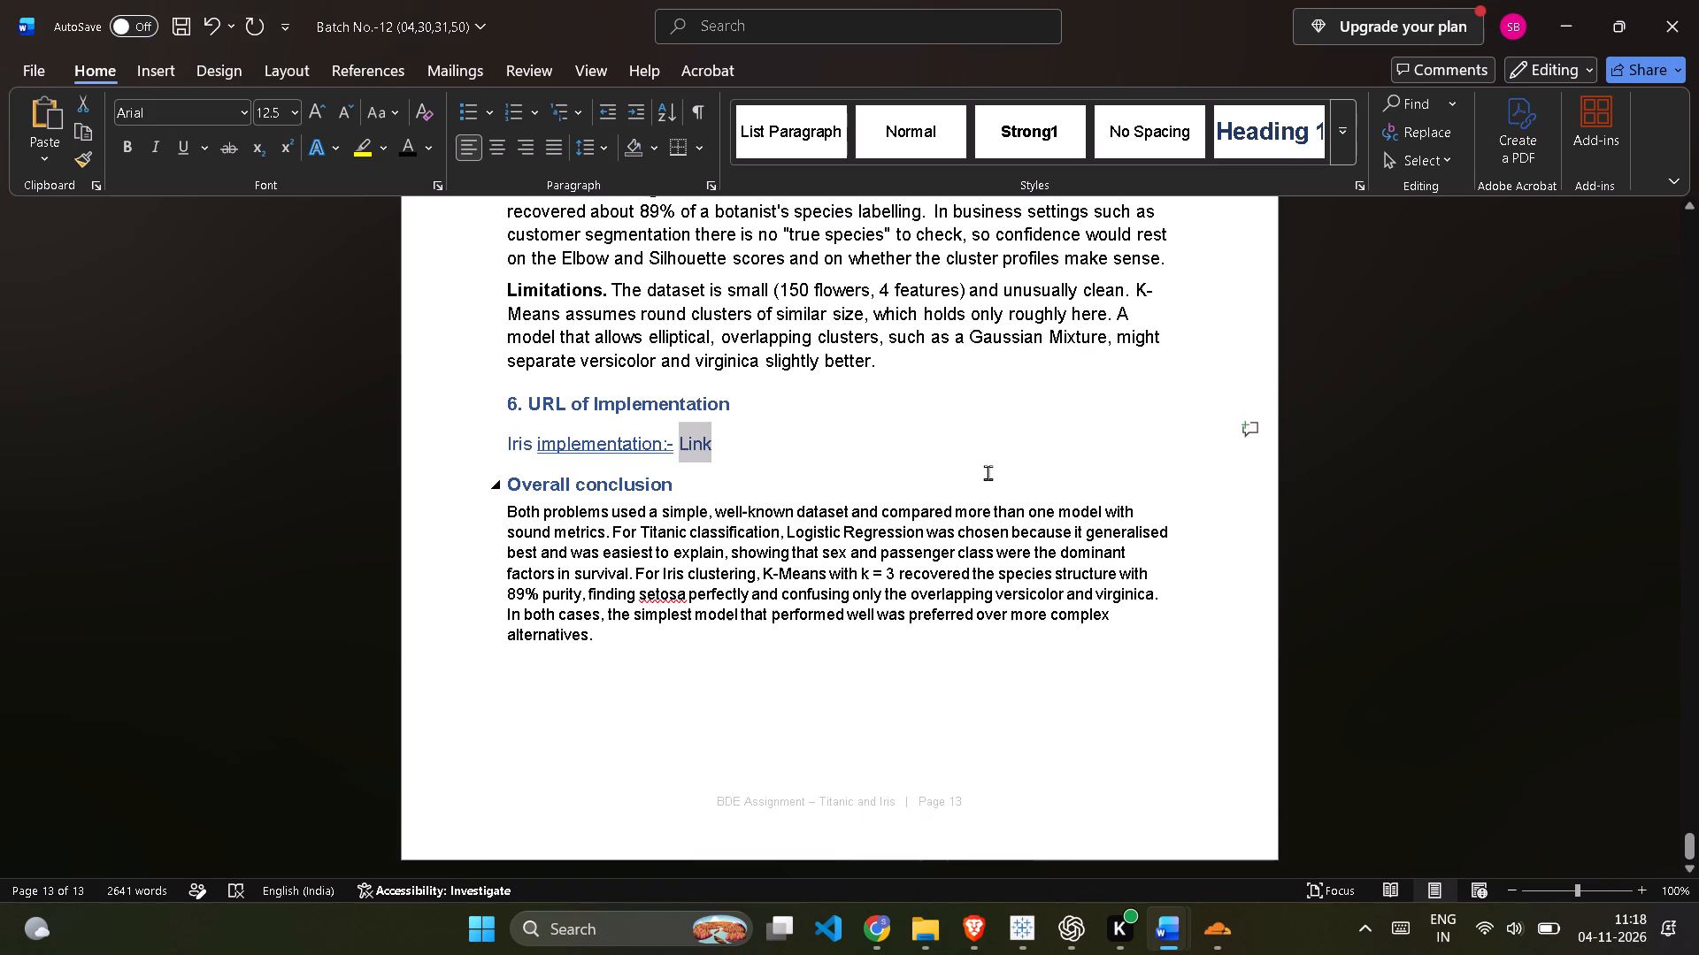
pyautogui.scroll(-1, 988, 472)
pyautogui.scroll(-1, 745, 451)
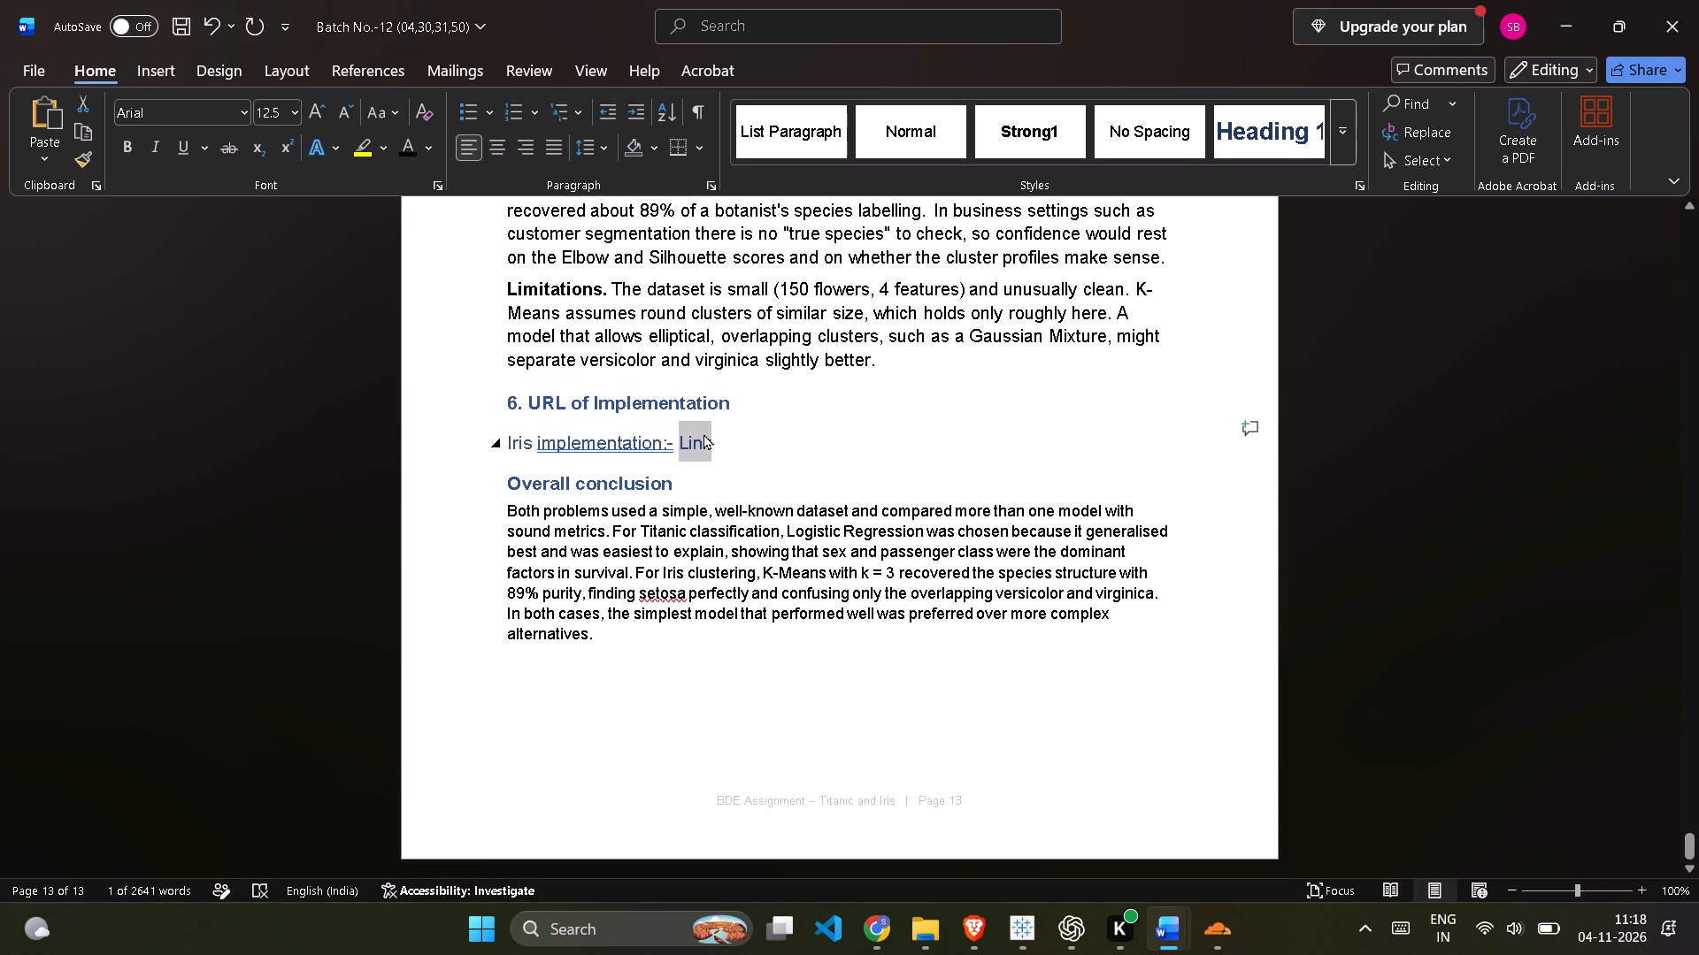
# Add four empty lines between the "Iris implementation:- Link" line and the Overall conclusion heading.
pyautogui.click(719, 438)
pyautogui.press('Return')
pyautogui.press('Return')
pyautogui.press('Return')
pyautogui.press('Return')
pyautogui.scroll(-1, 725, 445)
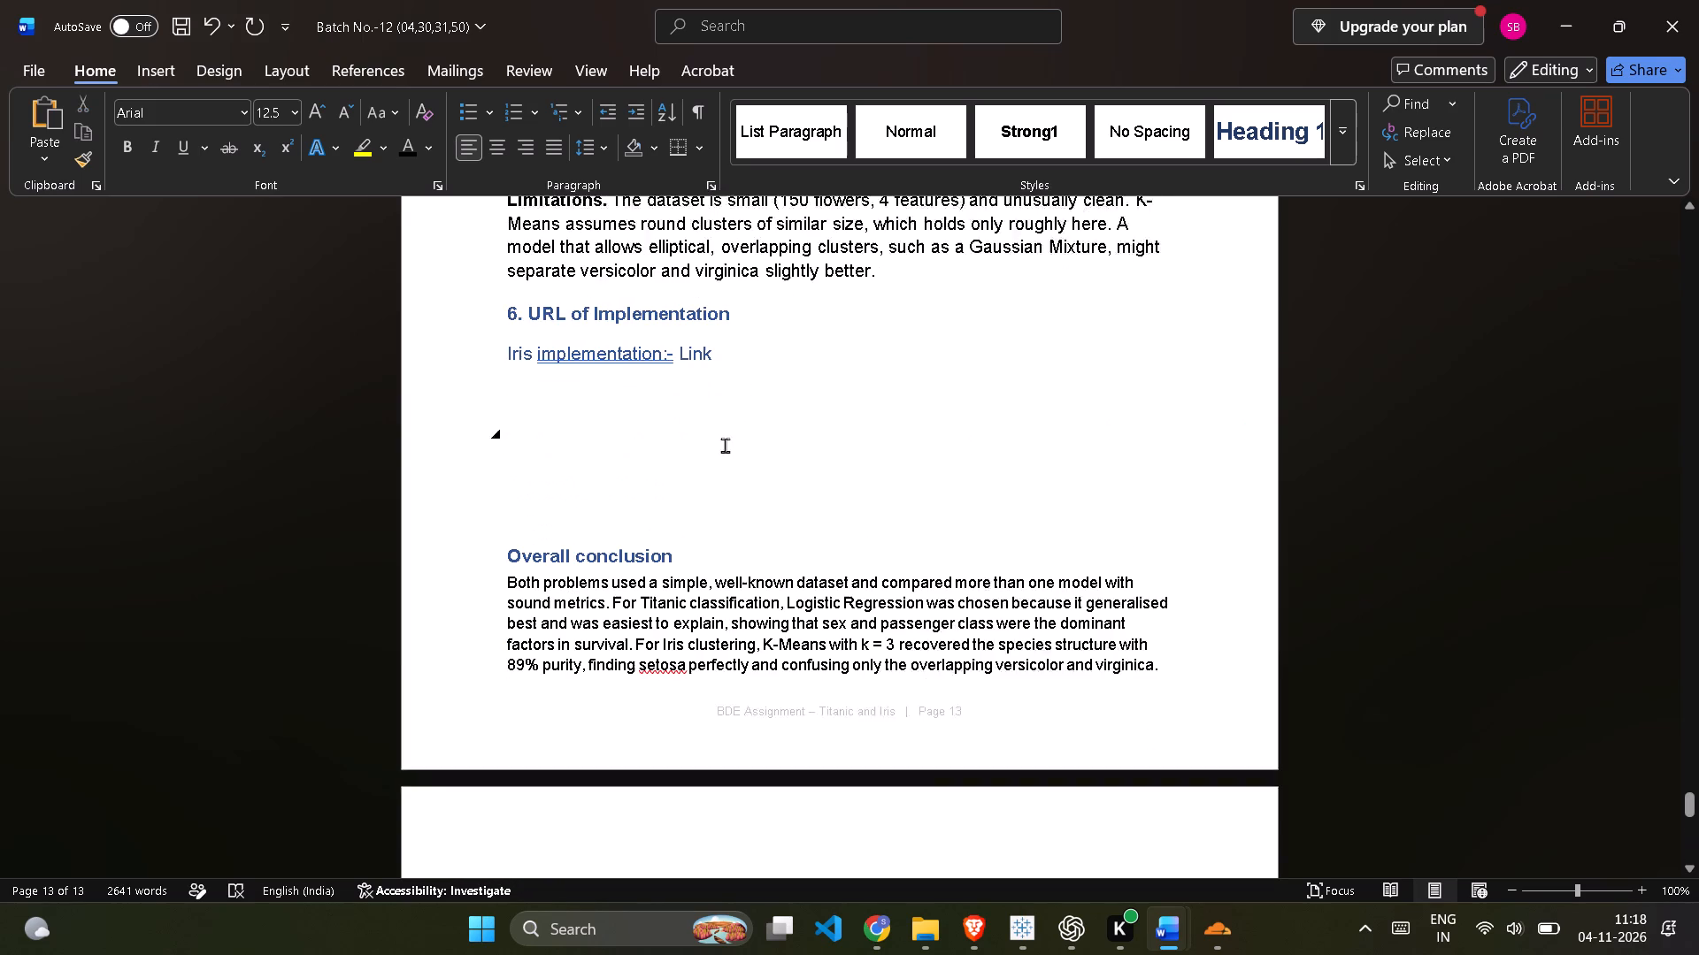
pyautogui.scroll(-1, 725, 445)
# Hyperlink the word "Link" after "Iris implementation:-" to the copied web address of the Kaggle iris2 notebook.
pyautogui.moveTo(681, 296); pyautogui.dragTo(710, 300)
pyautogui.click(701, 300)
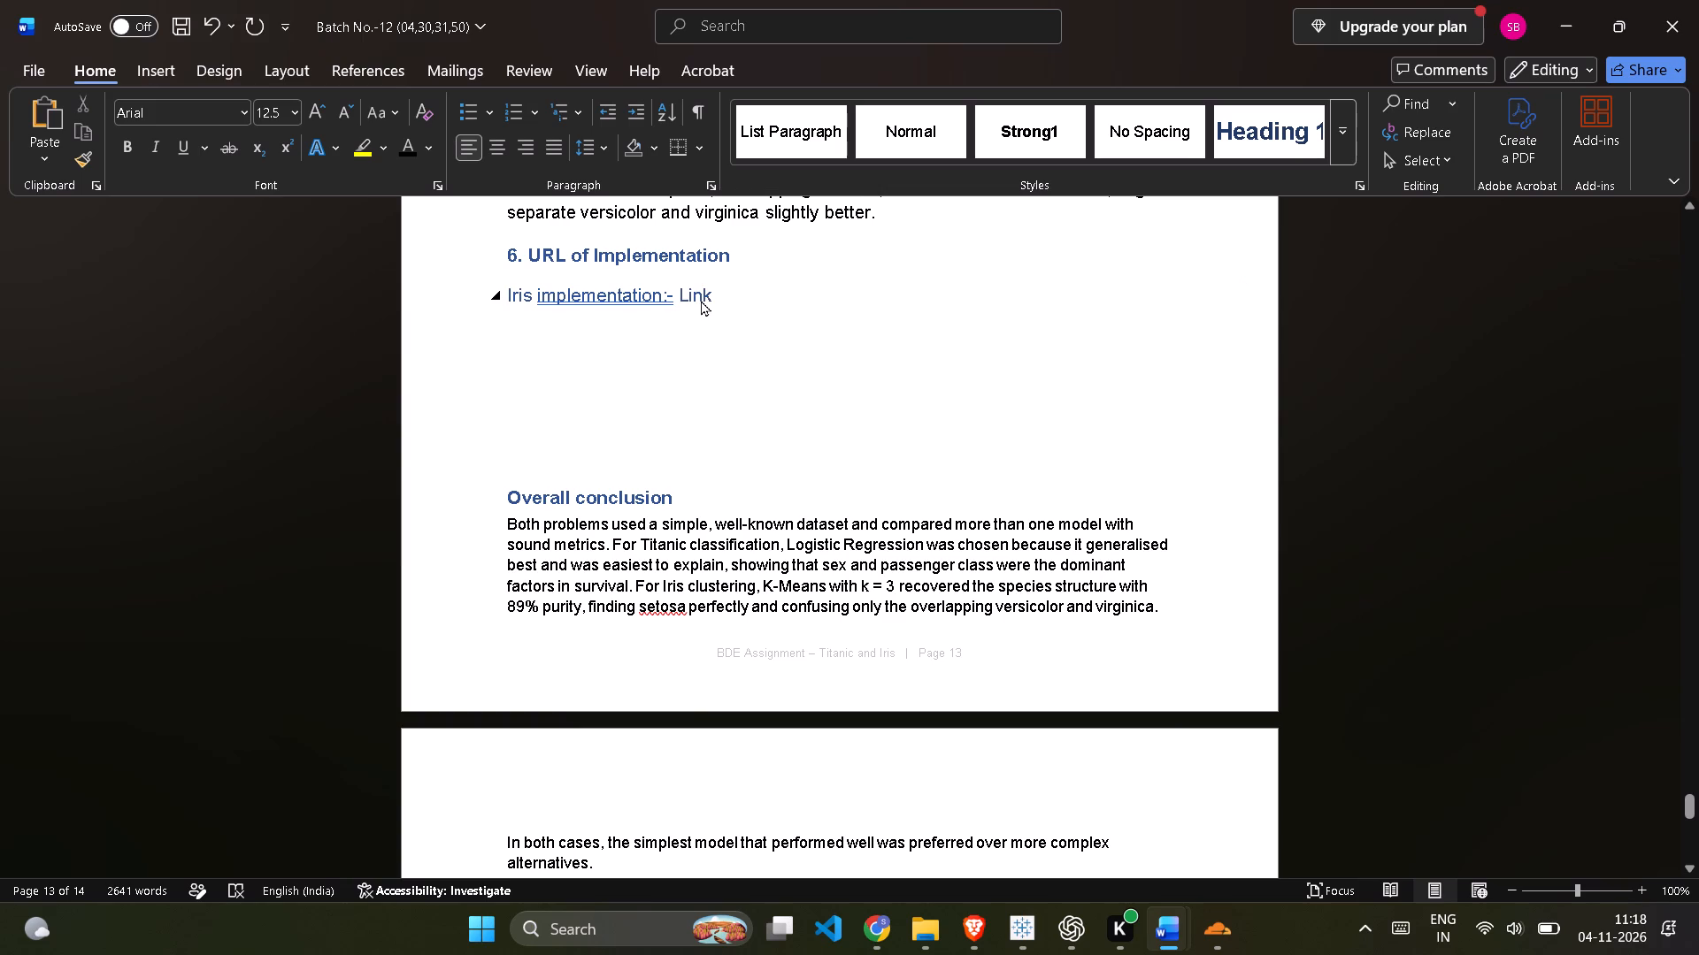
pyautogui.moveTo(680, 292); pyautogui.dragTo(710, 293)
pyautogui.rightClick(696, 293)
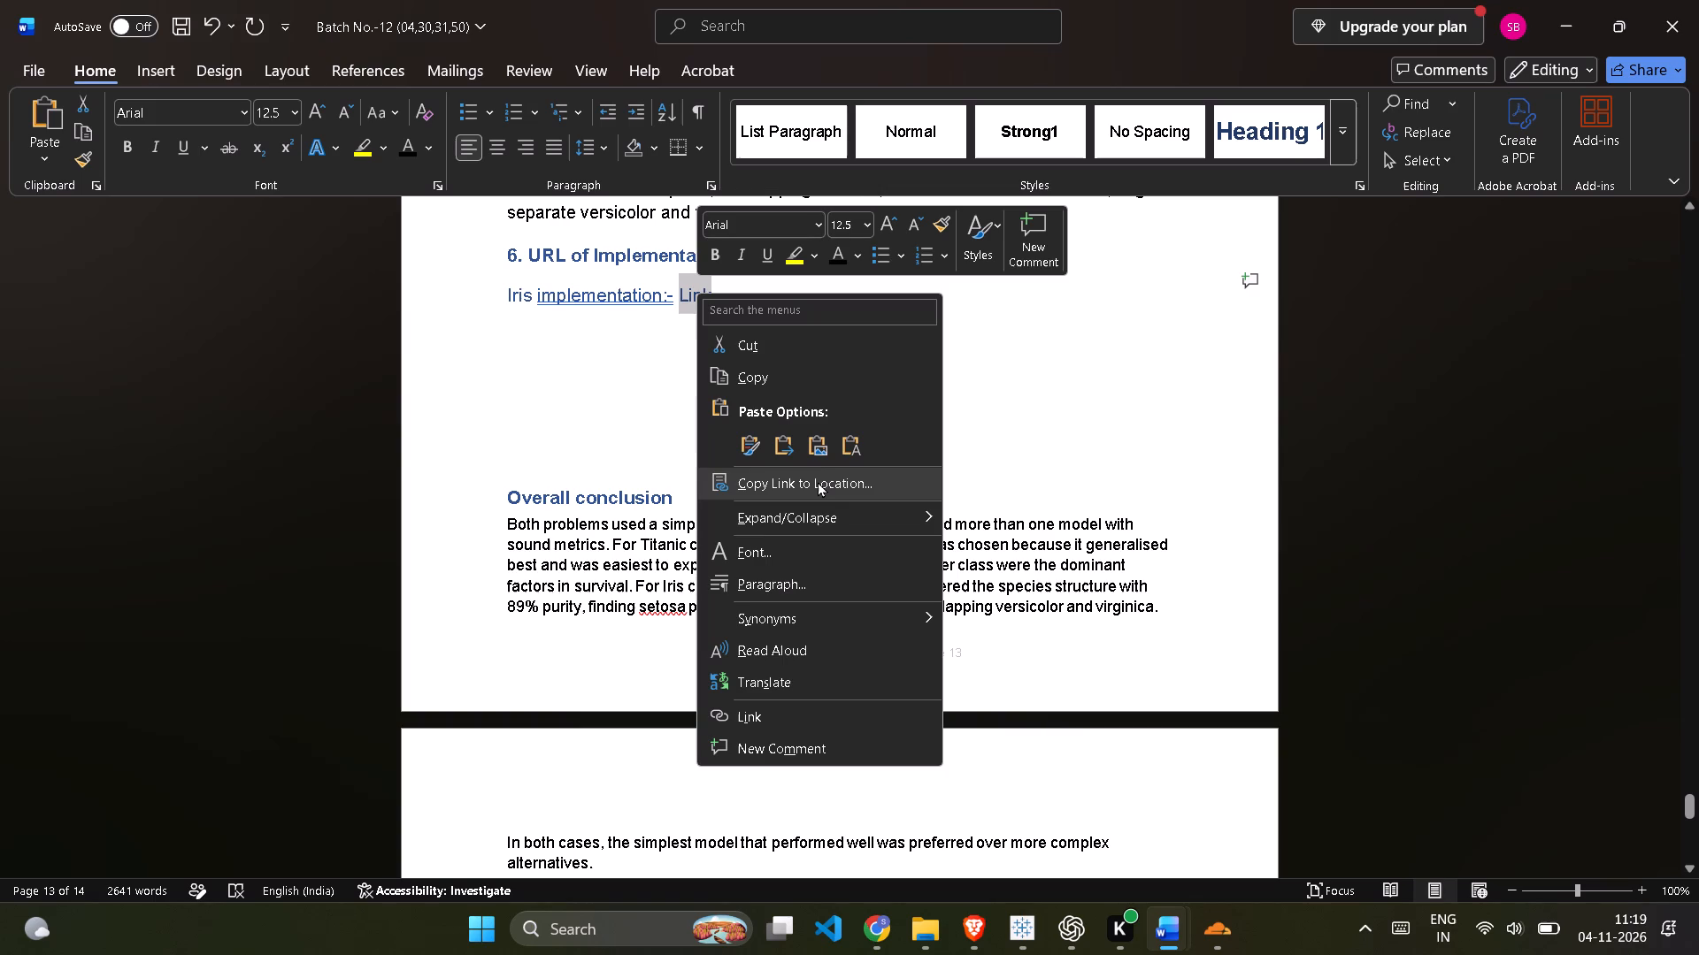
pyautogui.click(793, 714)
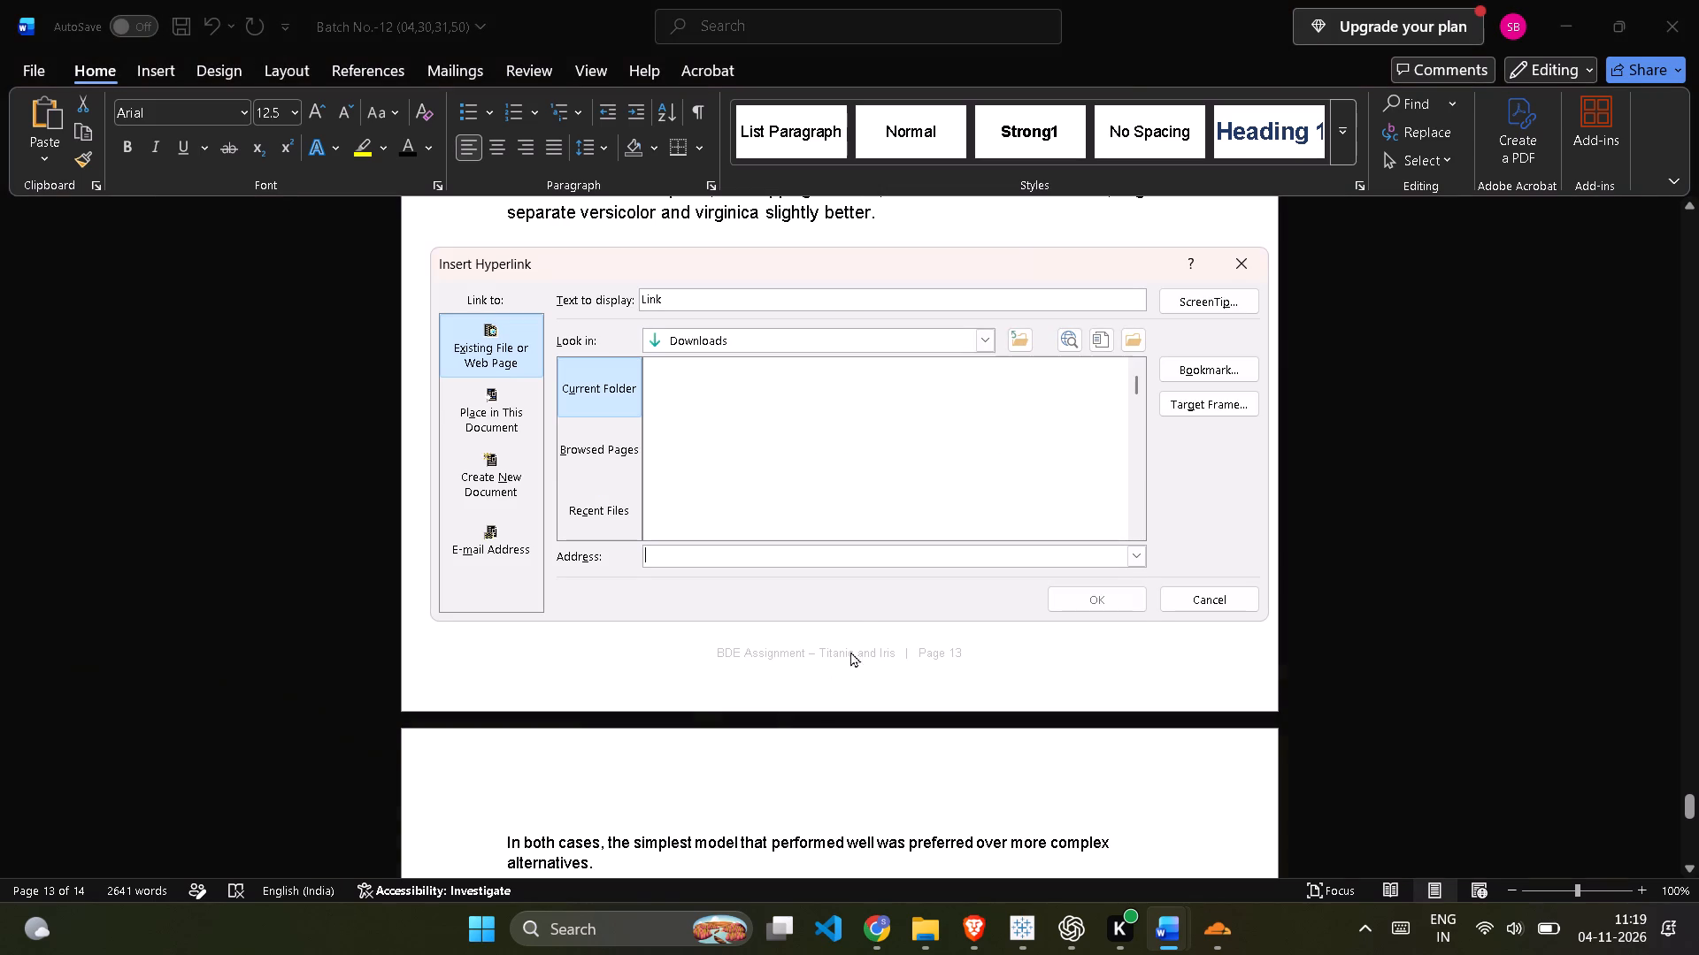
pyautogui.click(826, 545)
pyautogui.hotkey('ctrl', 'v')
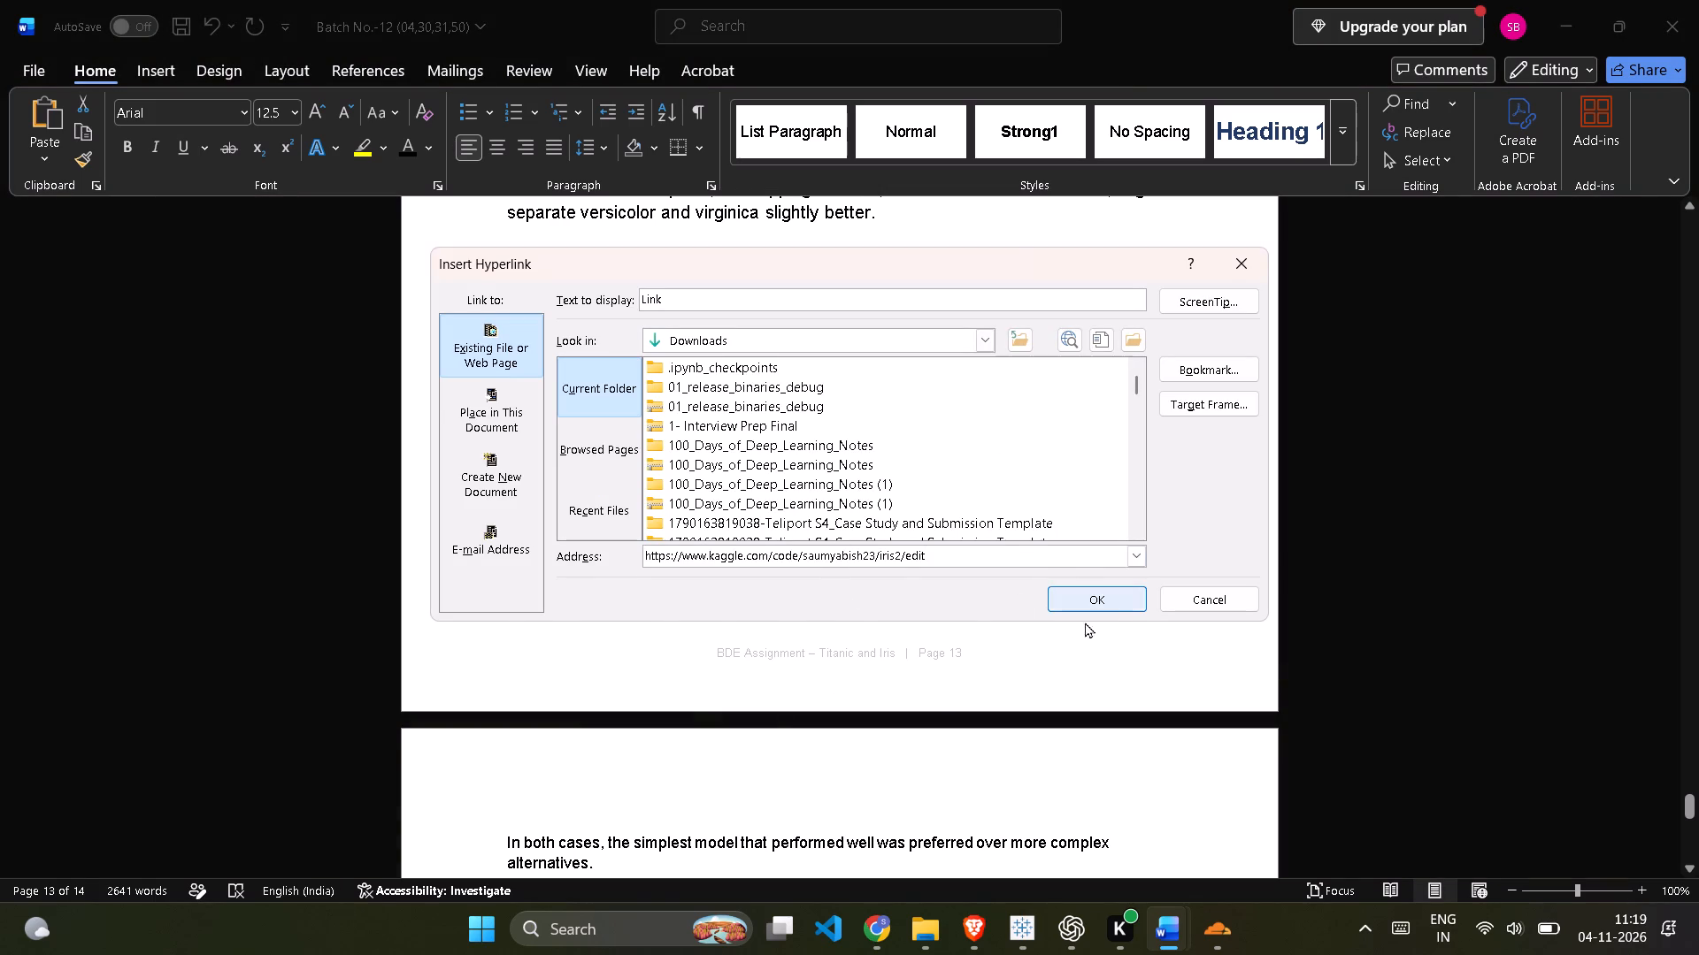
pyautogui.click(1118, 604)
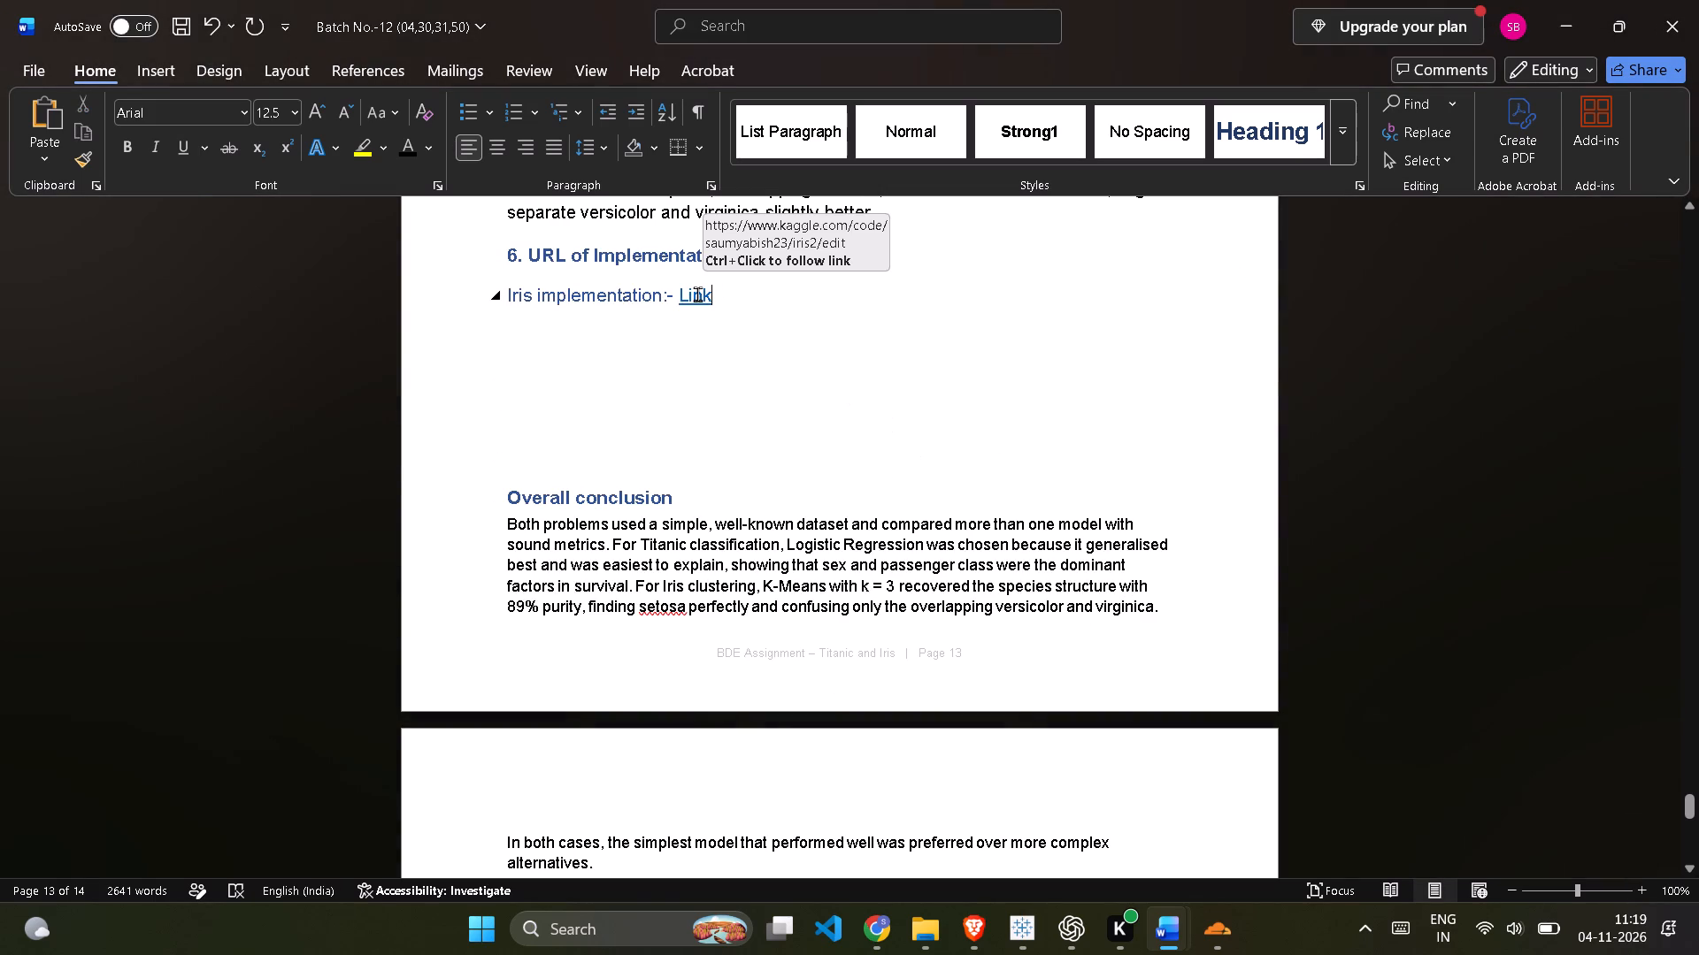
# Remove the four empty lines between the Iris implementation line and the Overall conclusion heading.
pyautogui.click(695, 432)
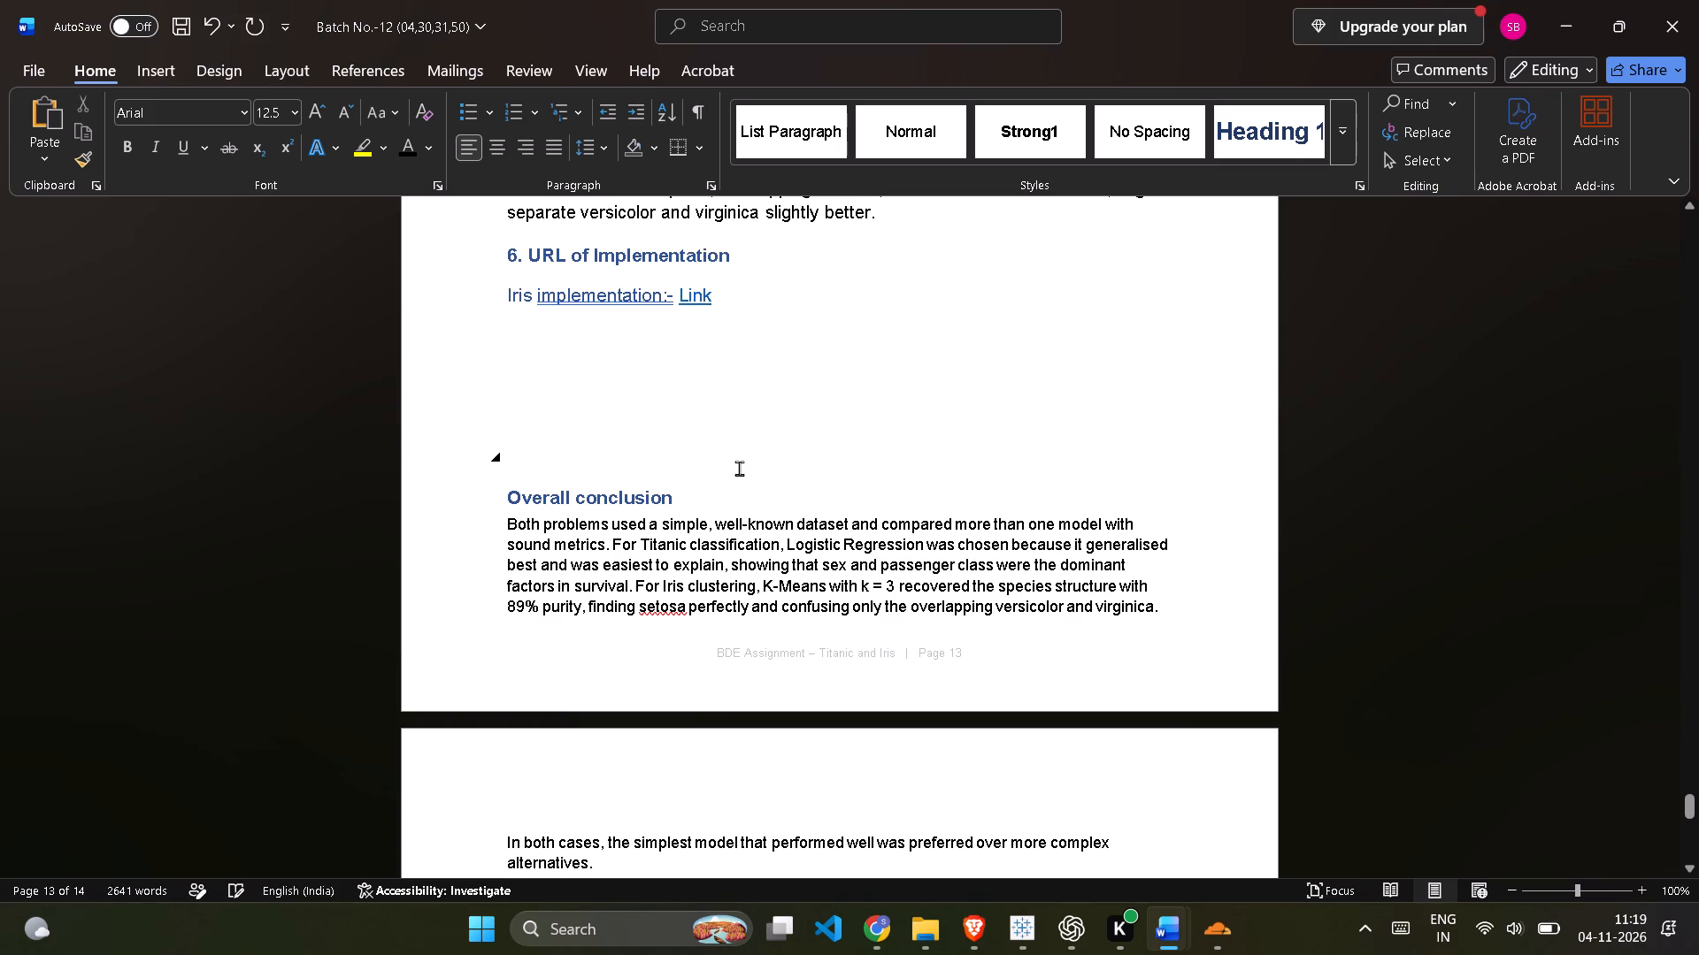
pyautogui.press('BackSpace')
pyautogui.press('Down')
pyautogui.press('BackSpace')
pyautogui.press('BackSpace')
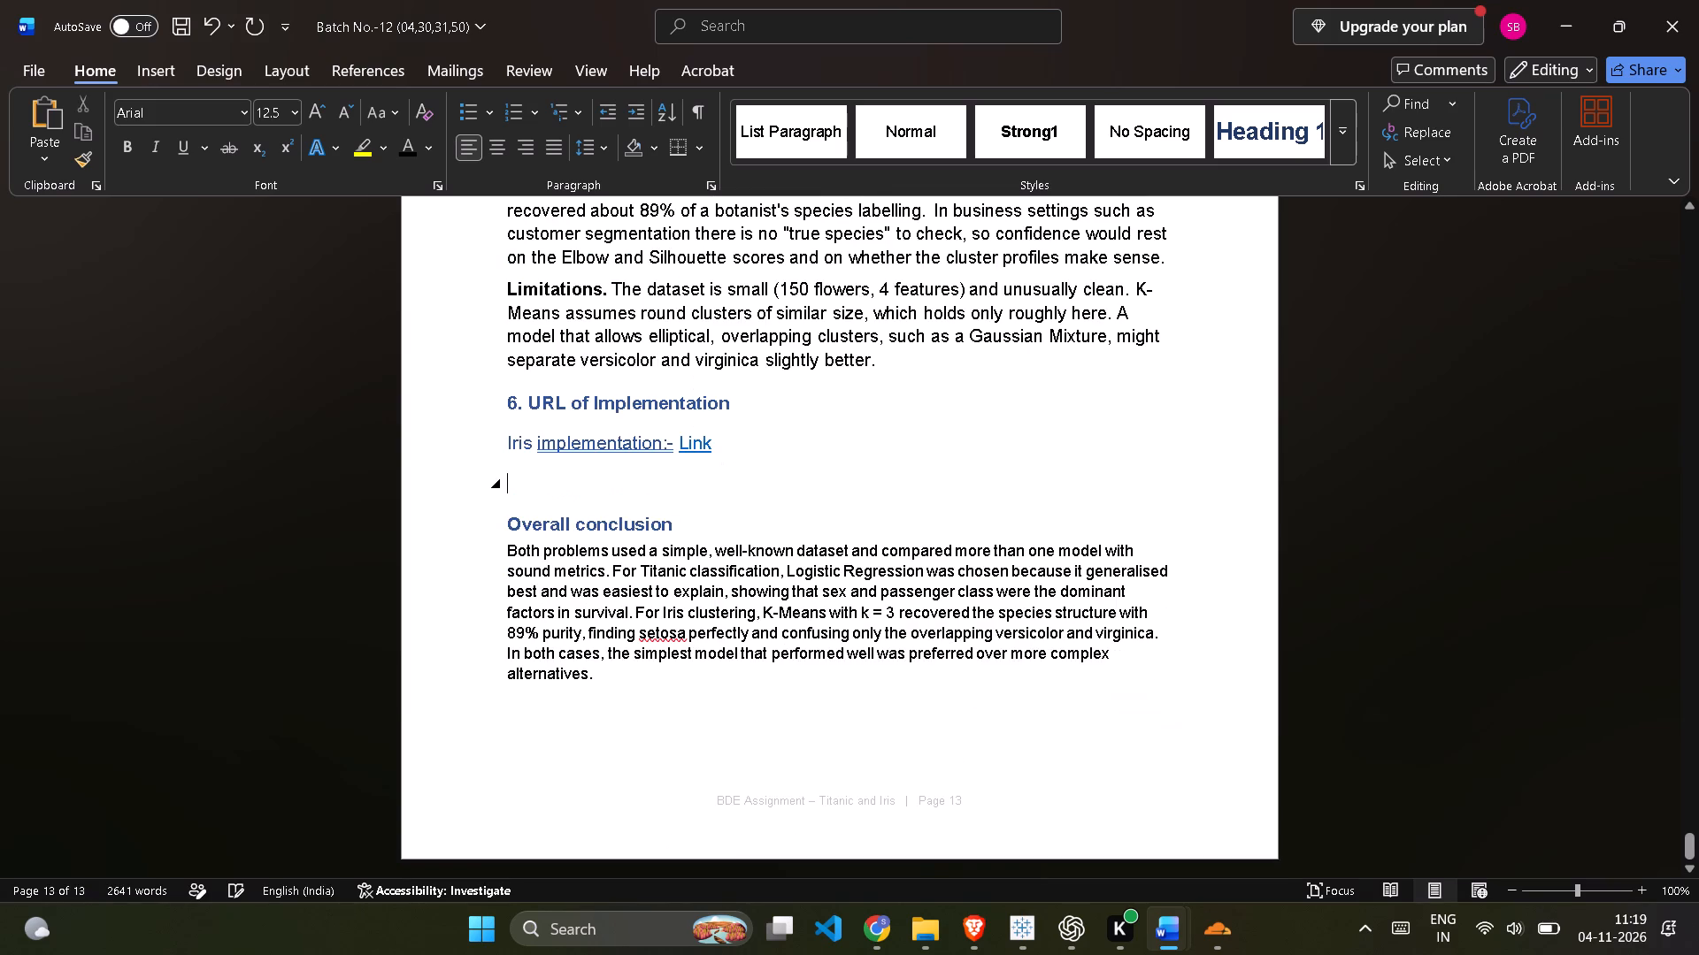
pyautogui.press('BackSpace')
# Save the Batch No.-12 report and close its document.
pyautogui.hotkey('ctrl', 's')
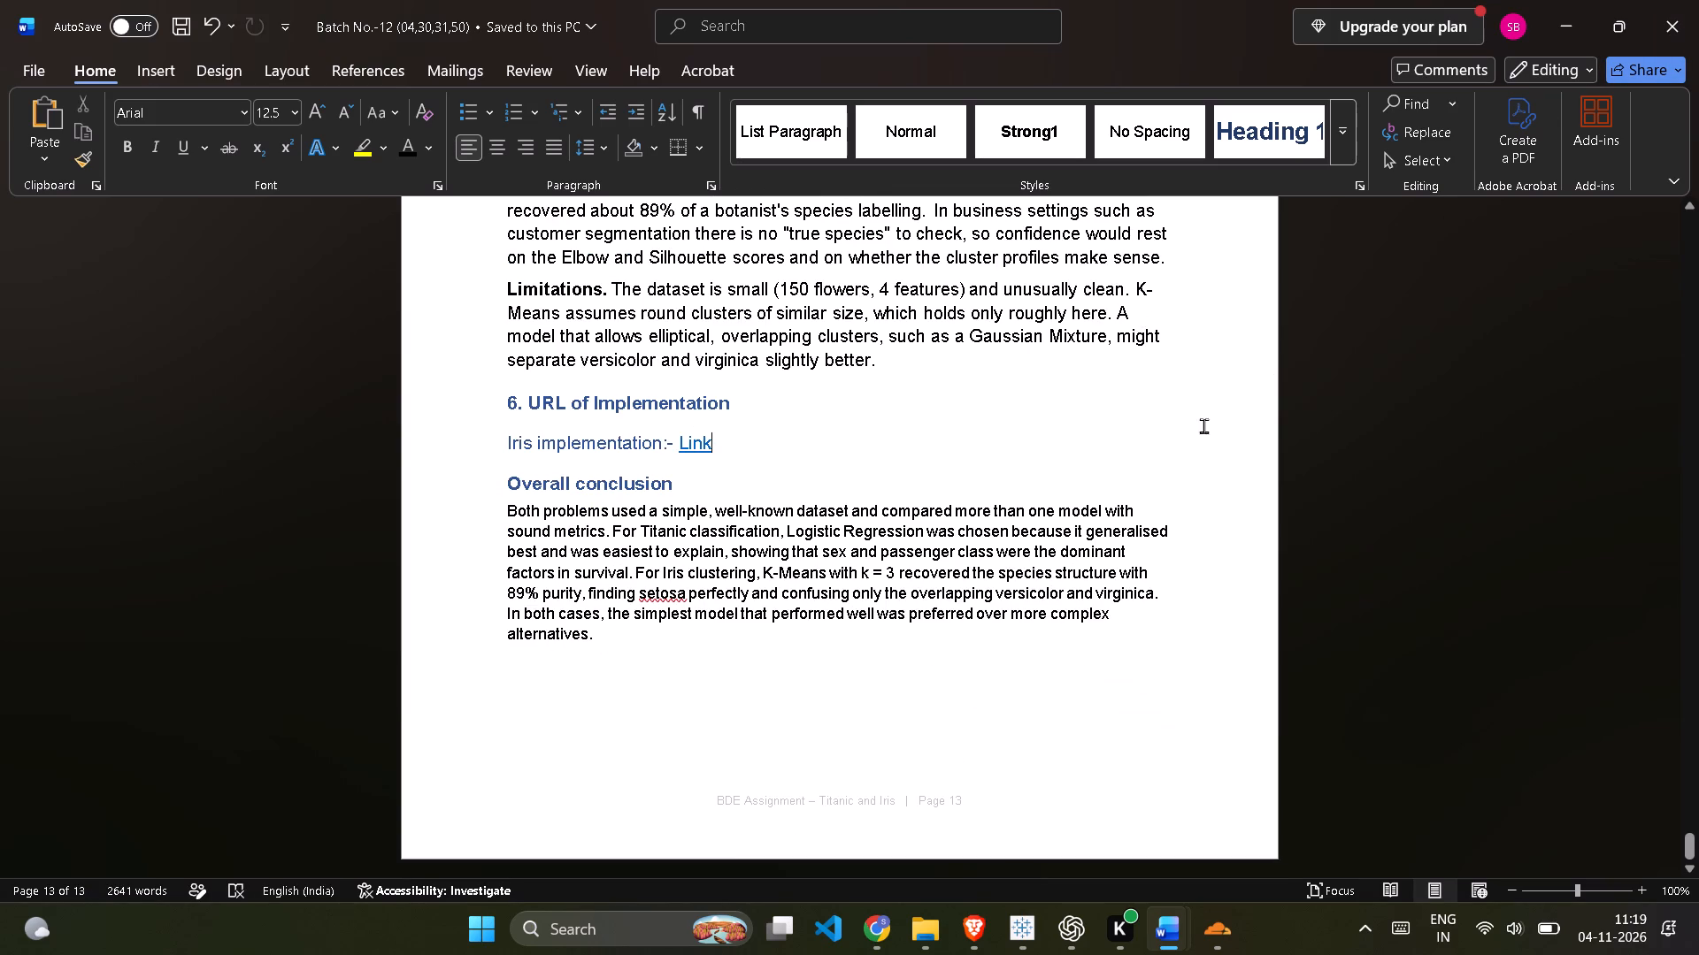
pyautogui.scroll(-5, 1195, 432)
pyautogui.scroll(10, 1195, 432)
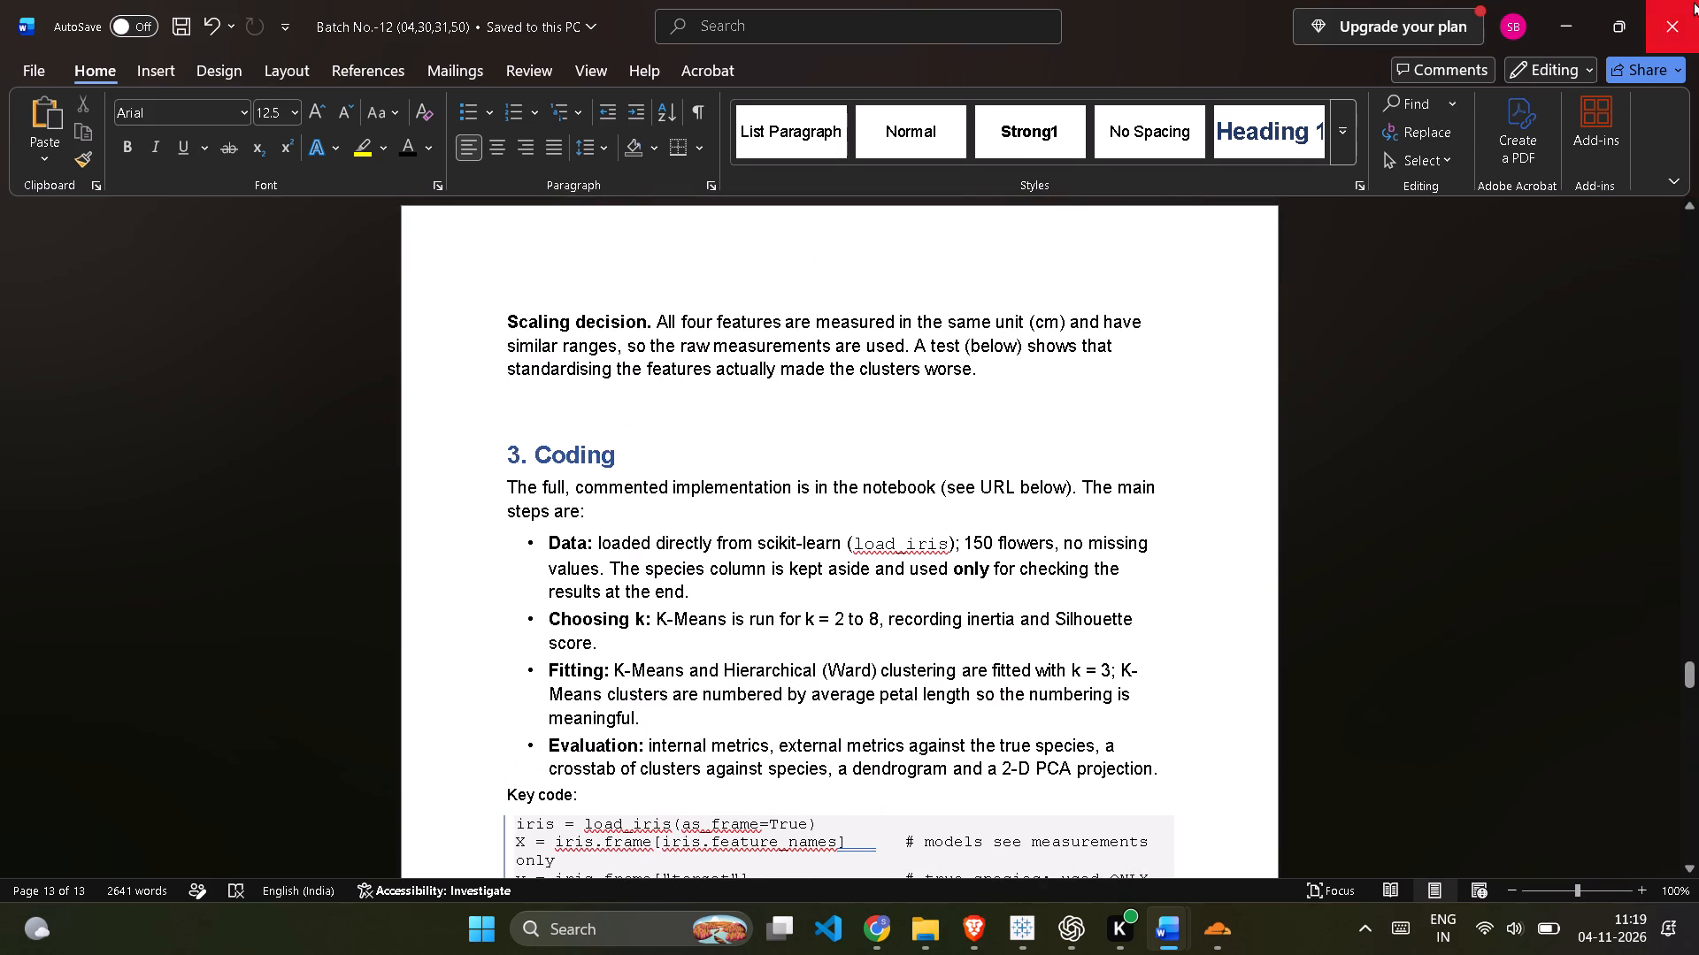
pyautogui.click(1693, 3)
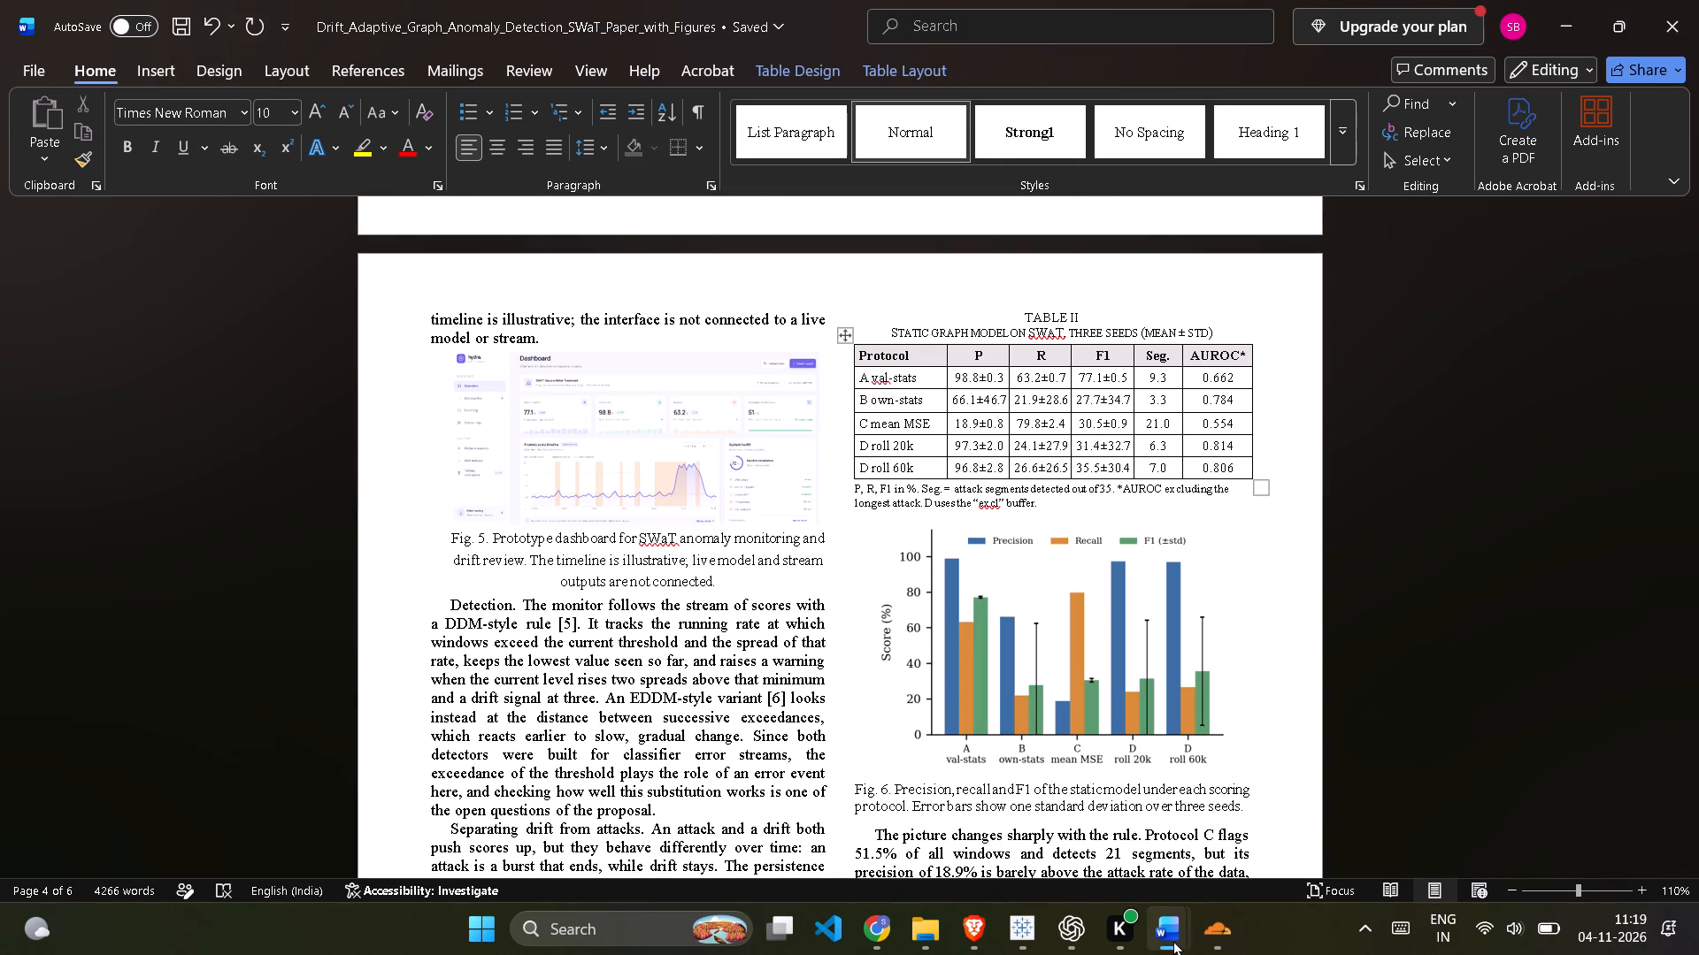
# Switch to Brave and delete "Batch No.-12 (04,30,31,50).docx" from OneDrive's shared F2 Assignment Documents folder.
pyautogui.click(966, 928)
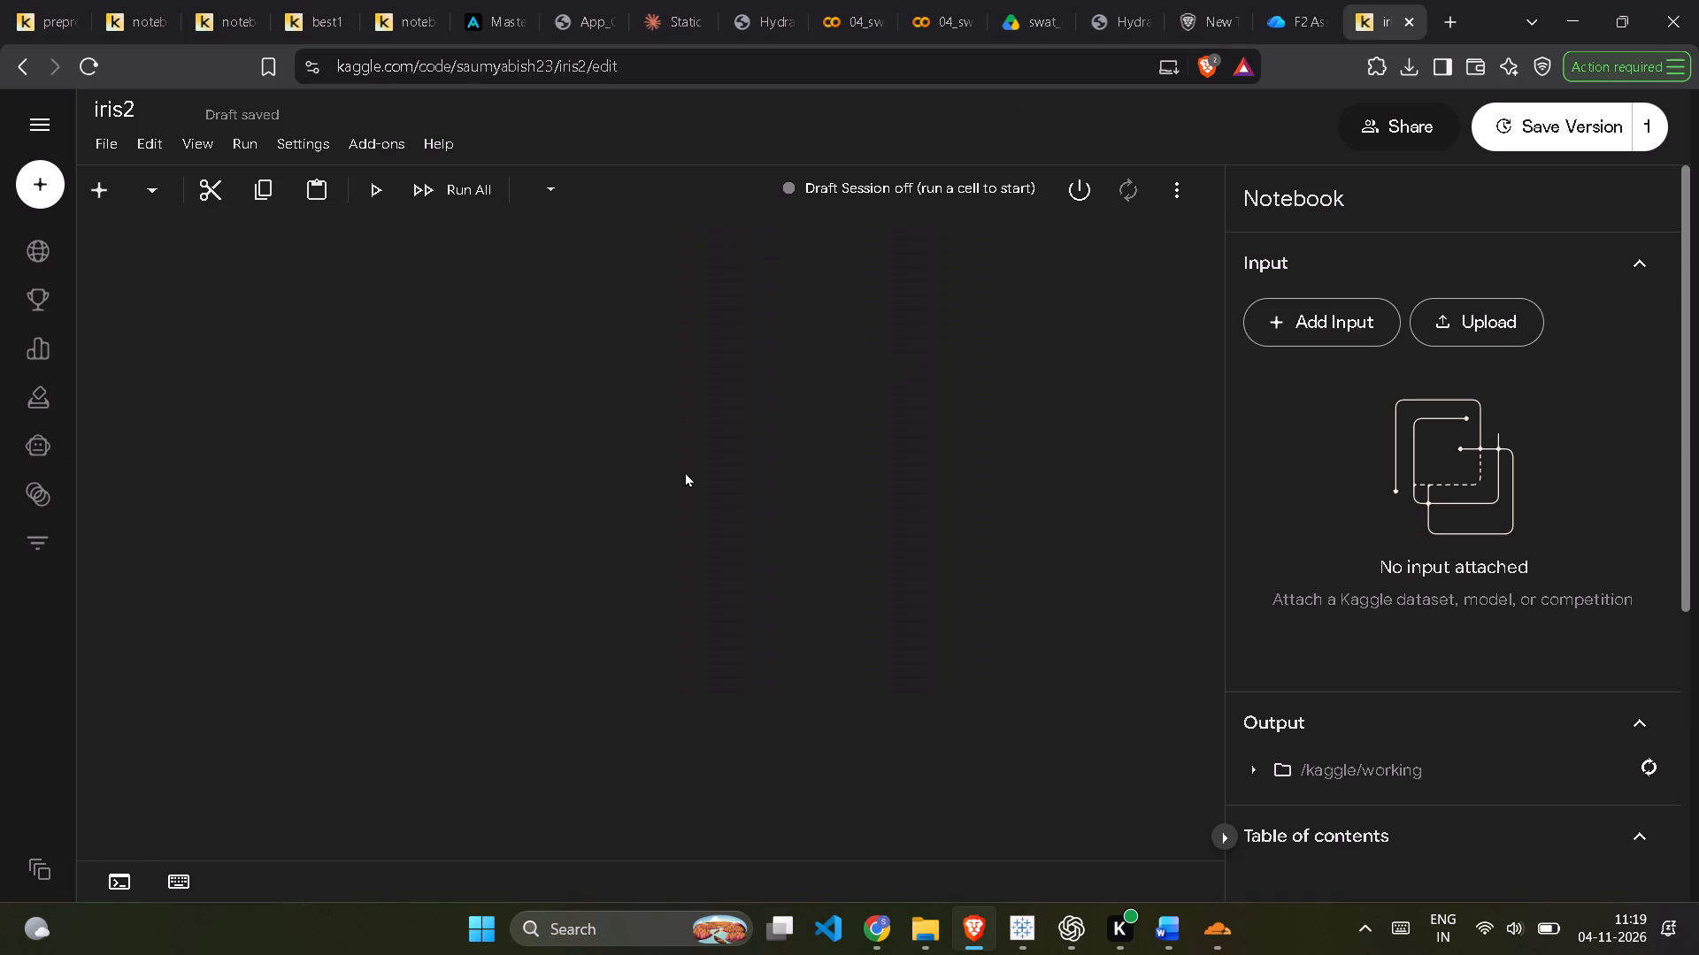
pyautogui.click(1284, 0)
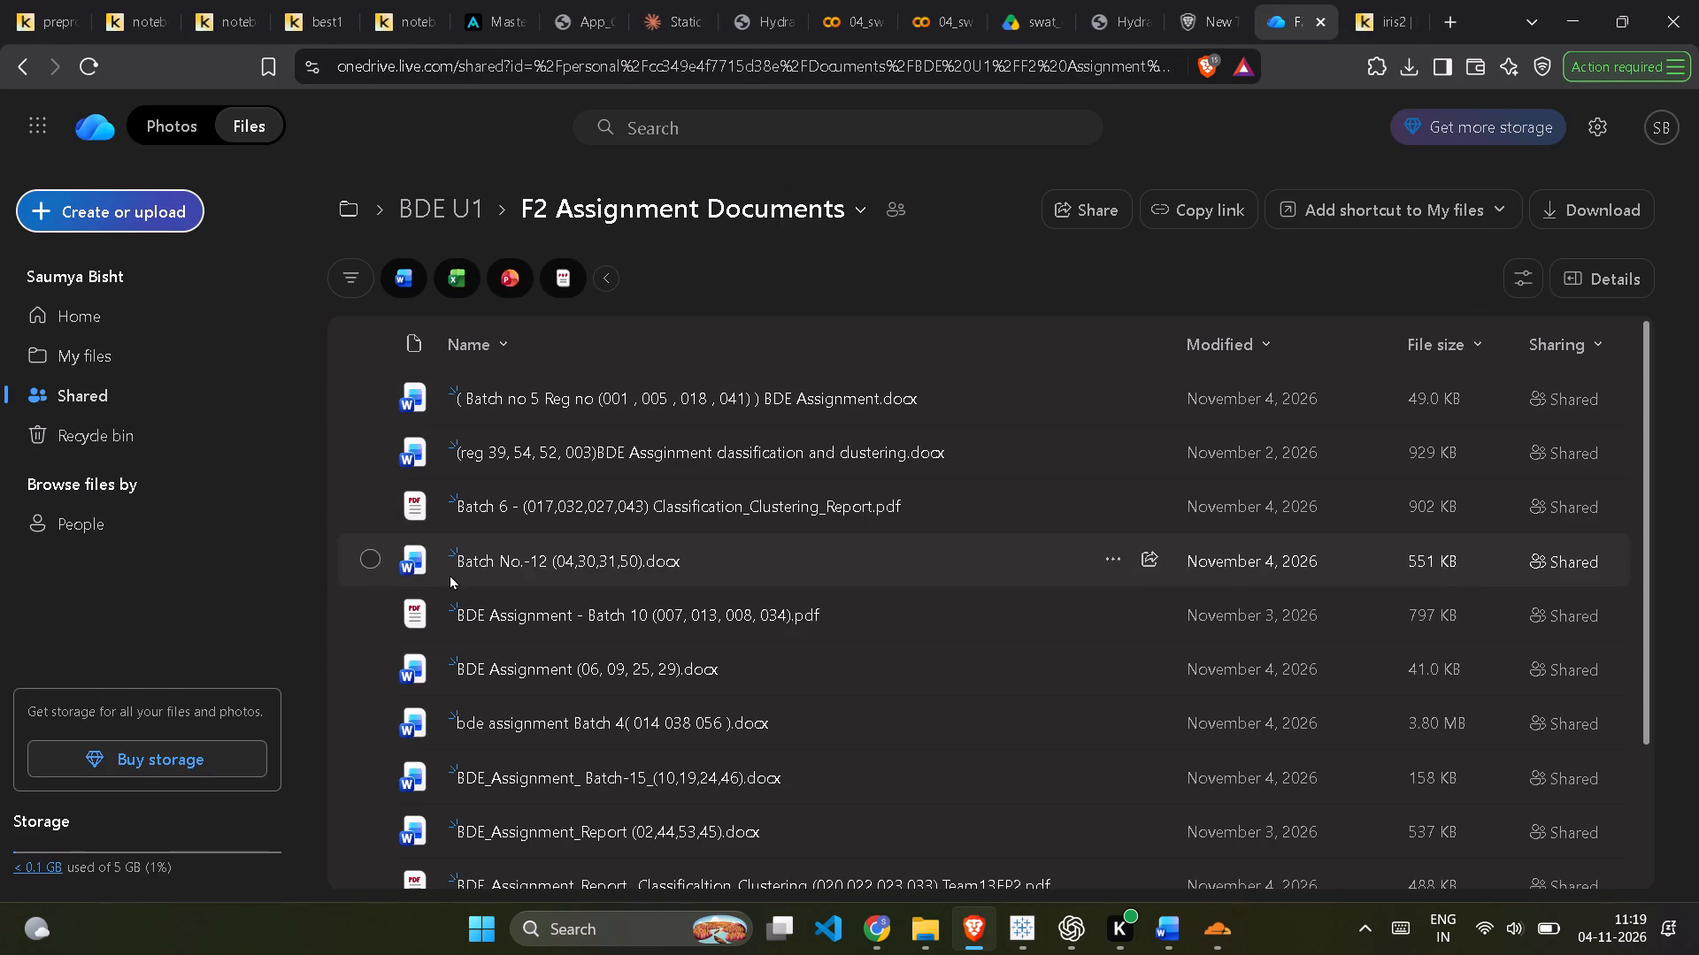
pyautogui.scroll(-1, 674, 533)
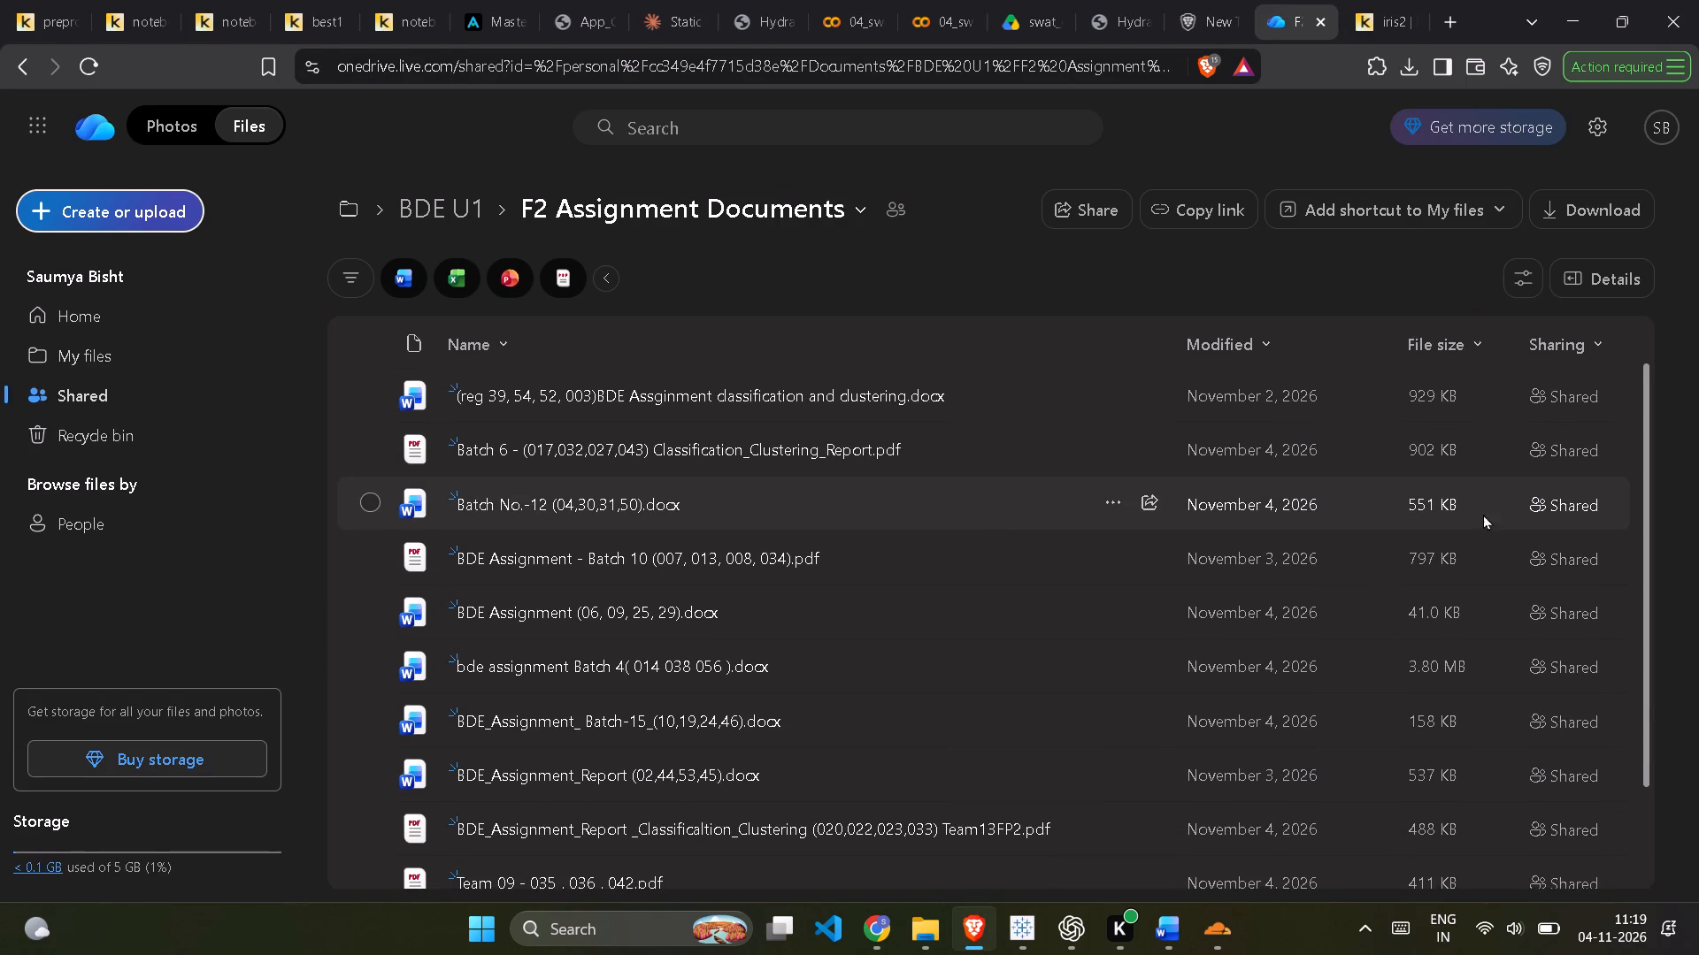
pyautogui.click(363, 502)
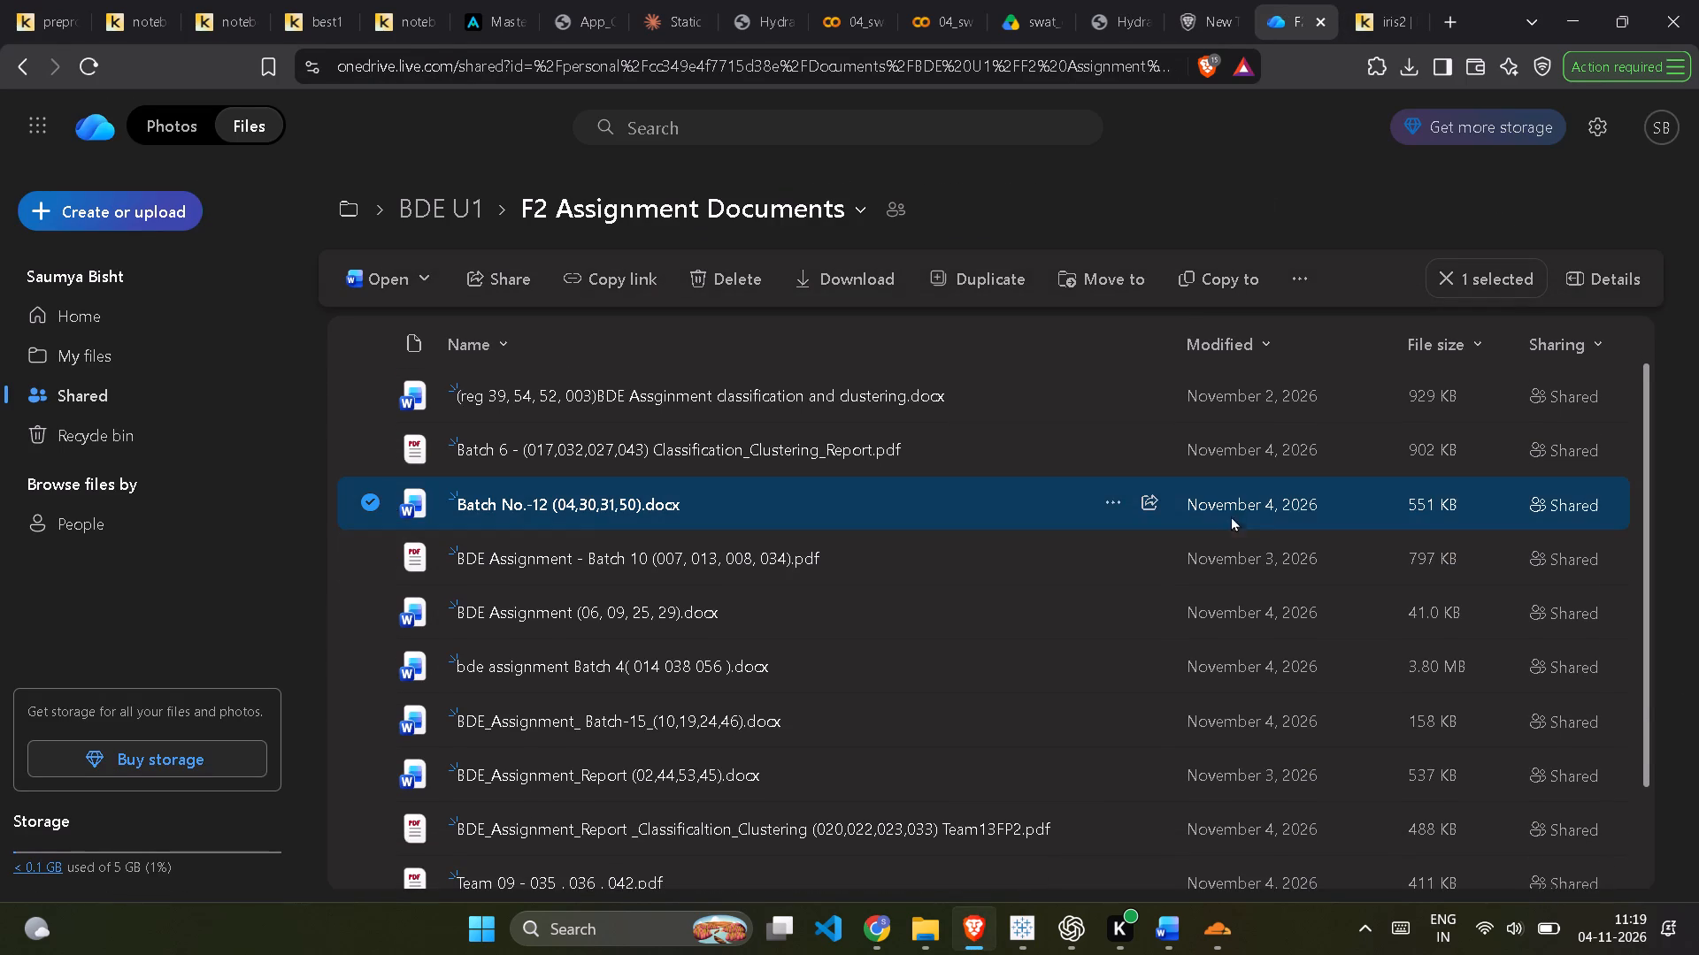
pyautogui.click(1123, 498)
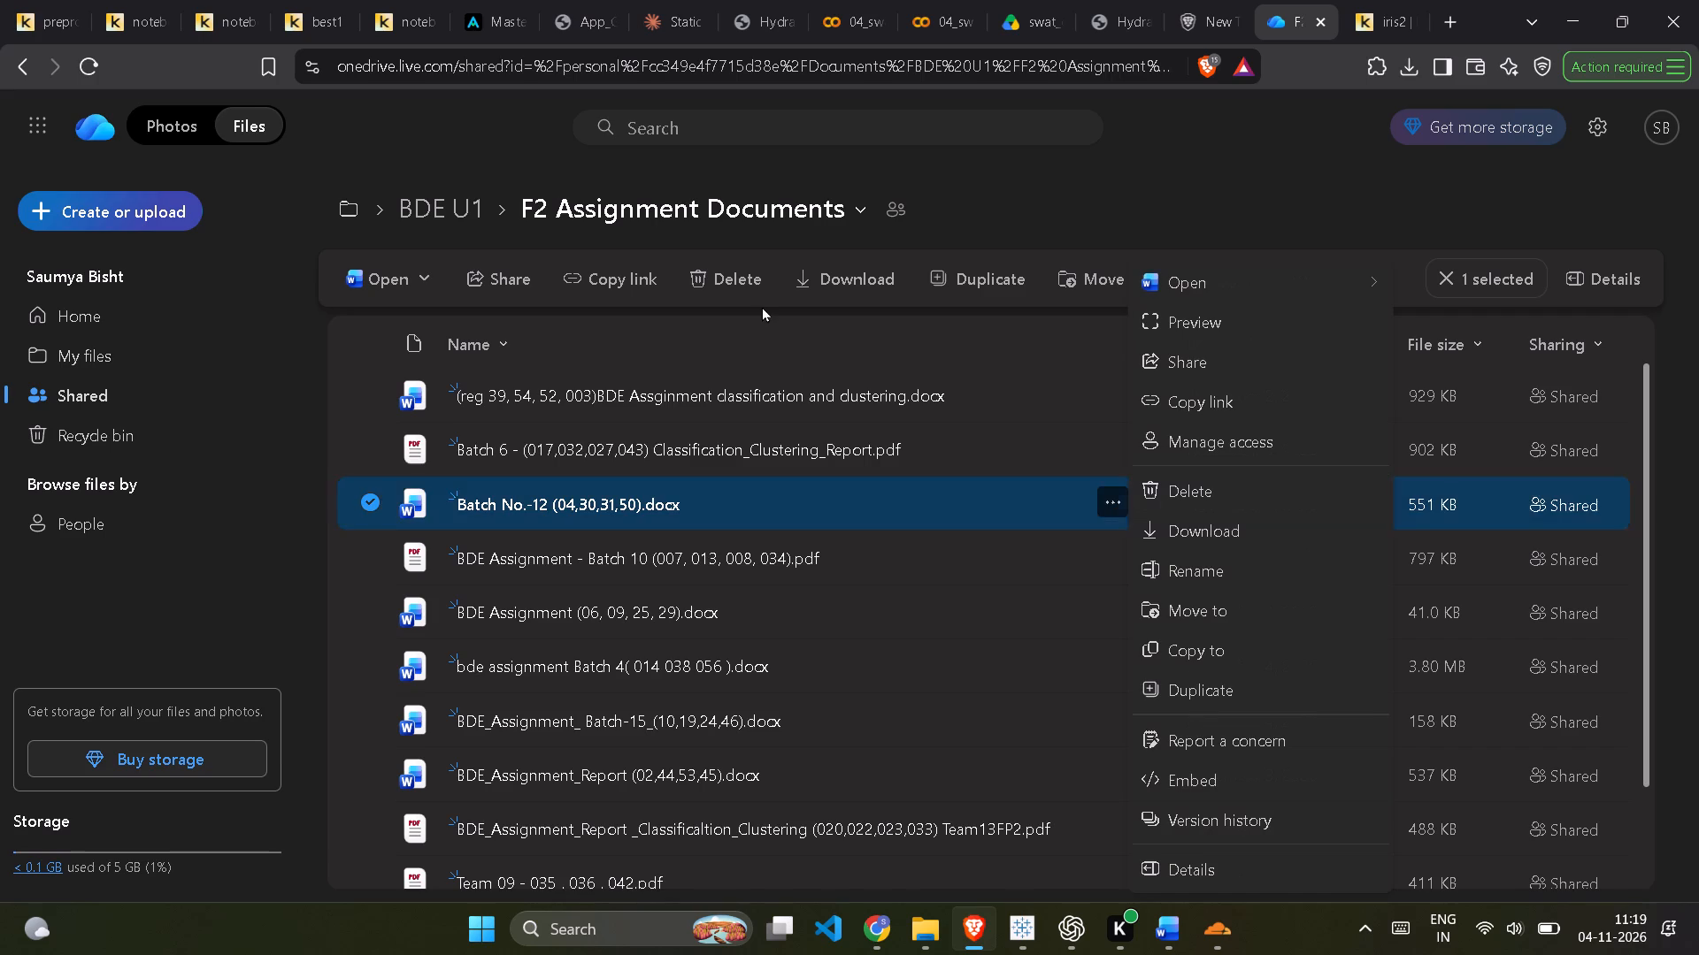
pyautogui.click(730, 268)
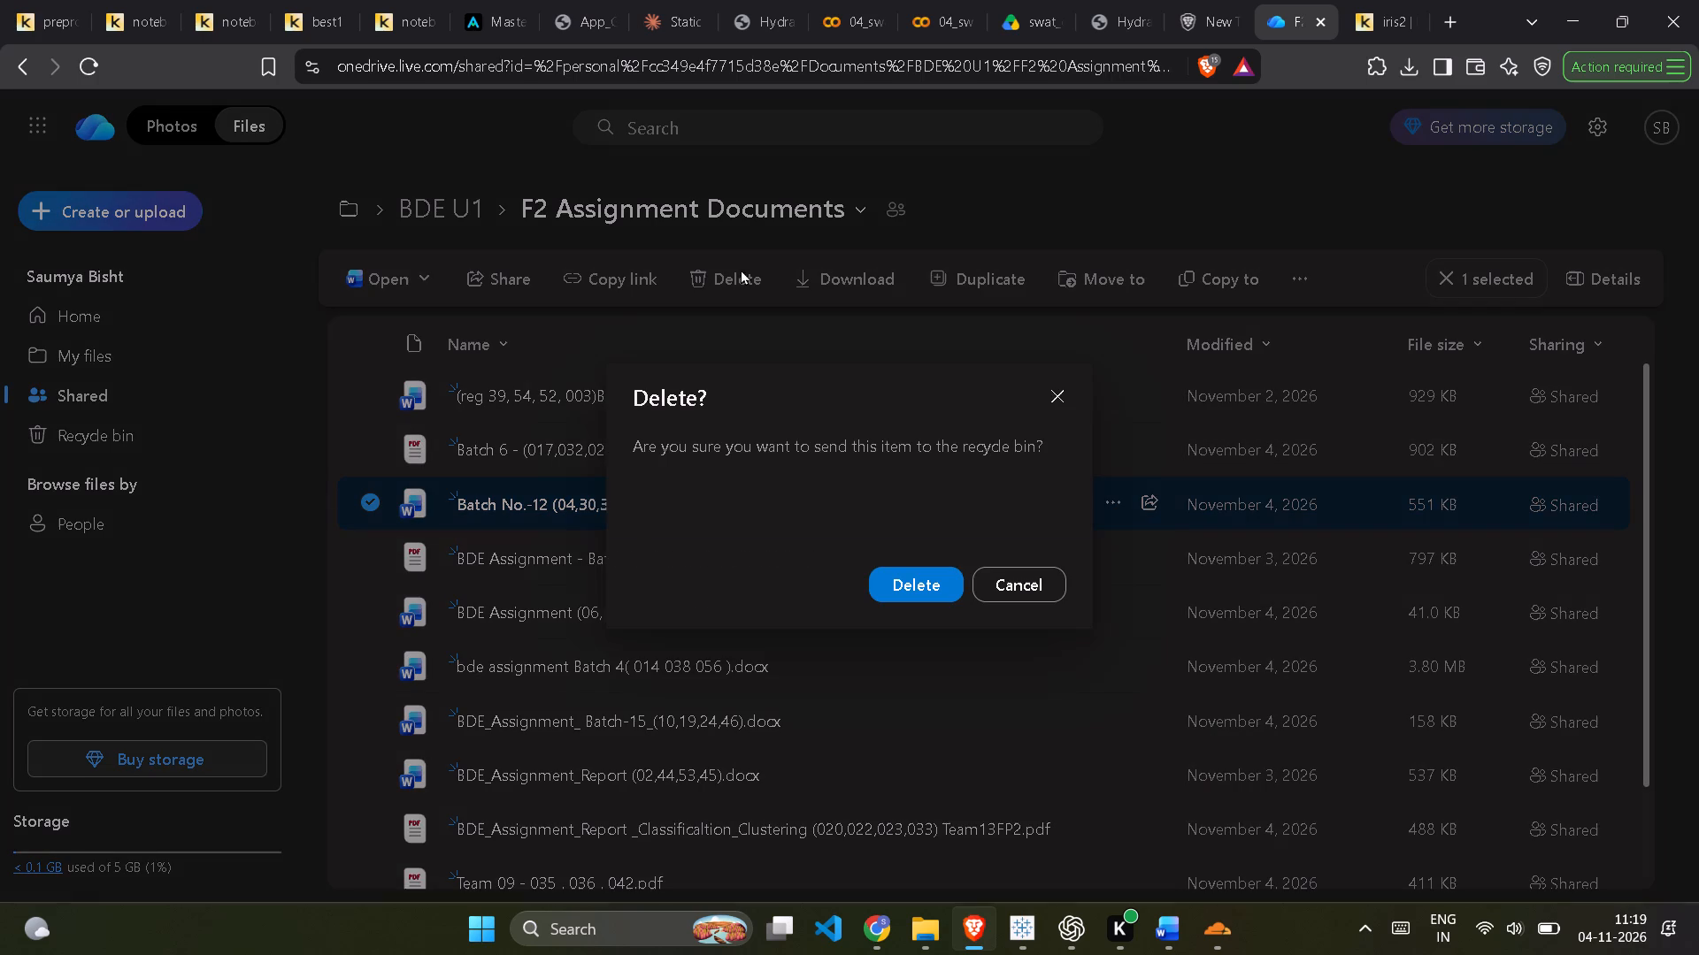
pyautogui.click(912, 581)
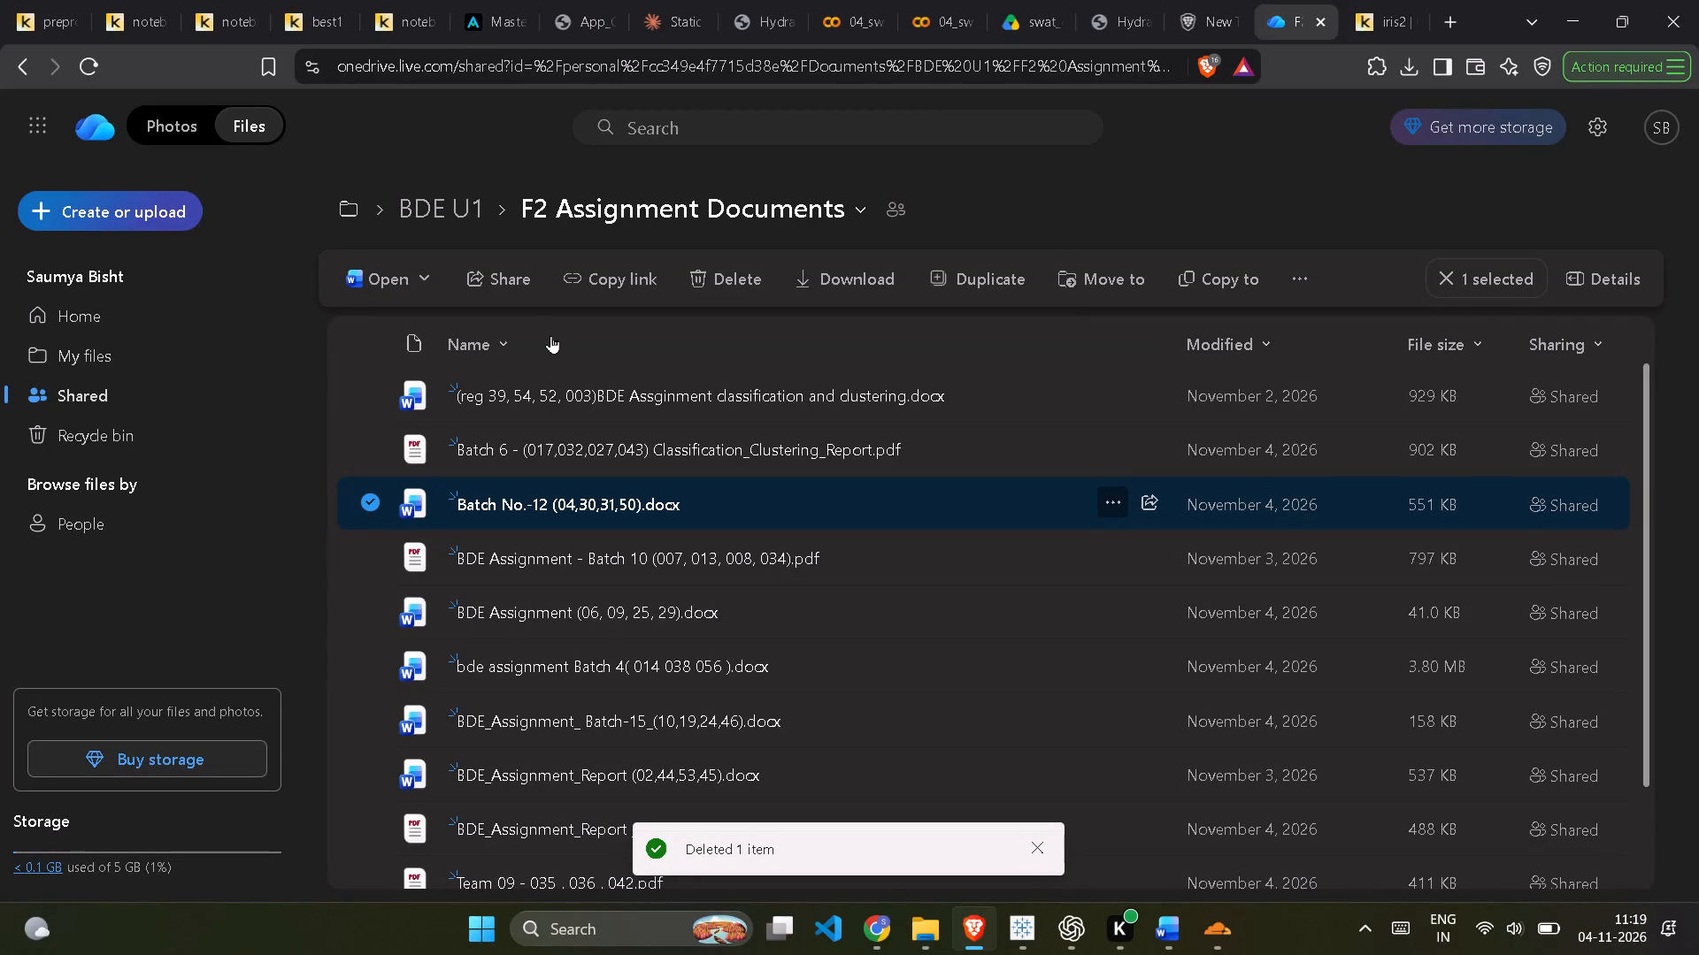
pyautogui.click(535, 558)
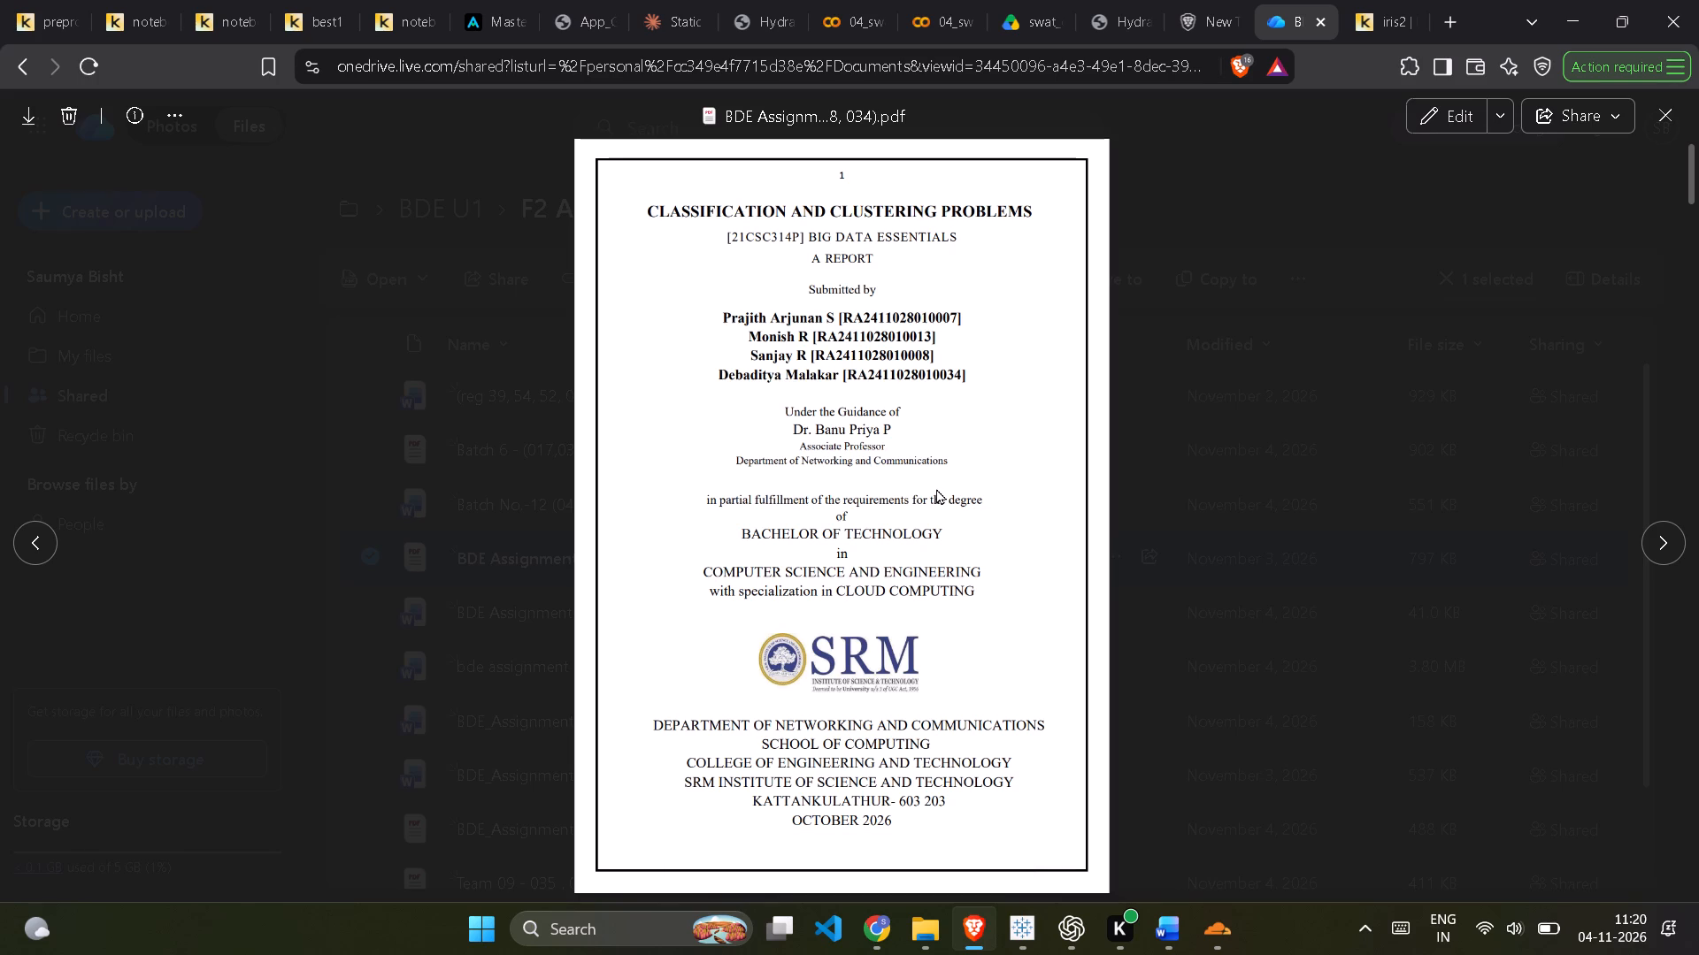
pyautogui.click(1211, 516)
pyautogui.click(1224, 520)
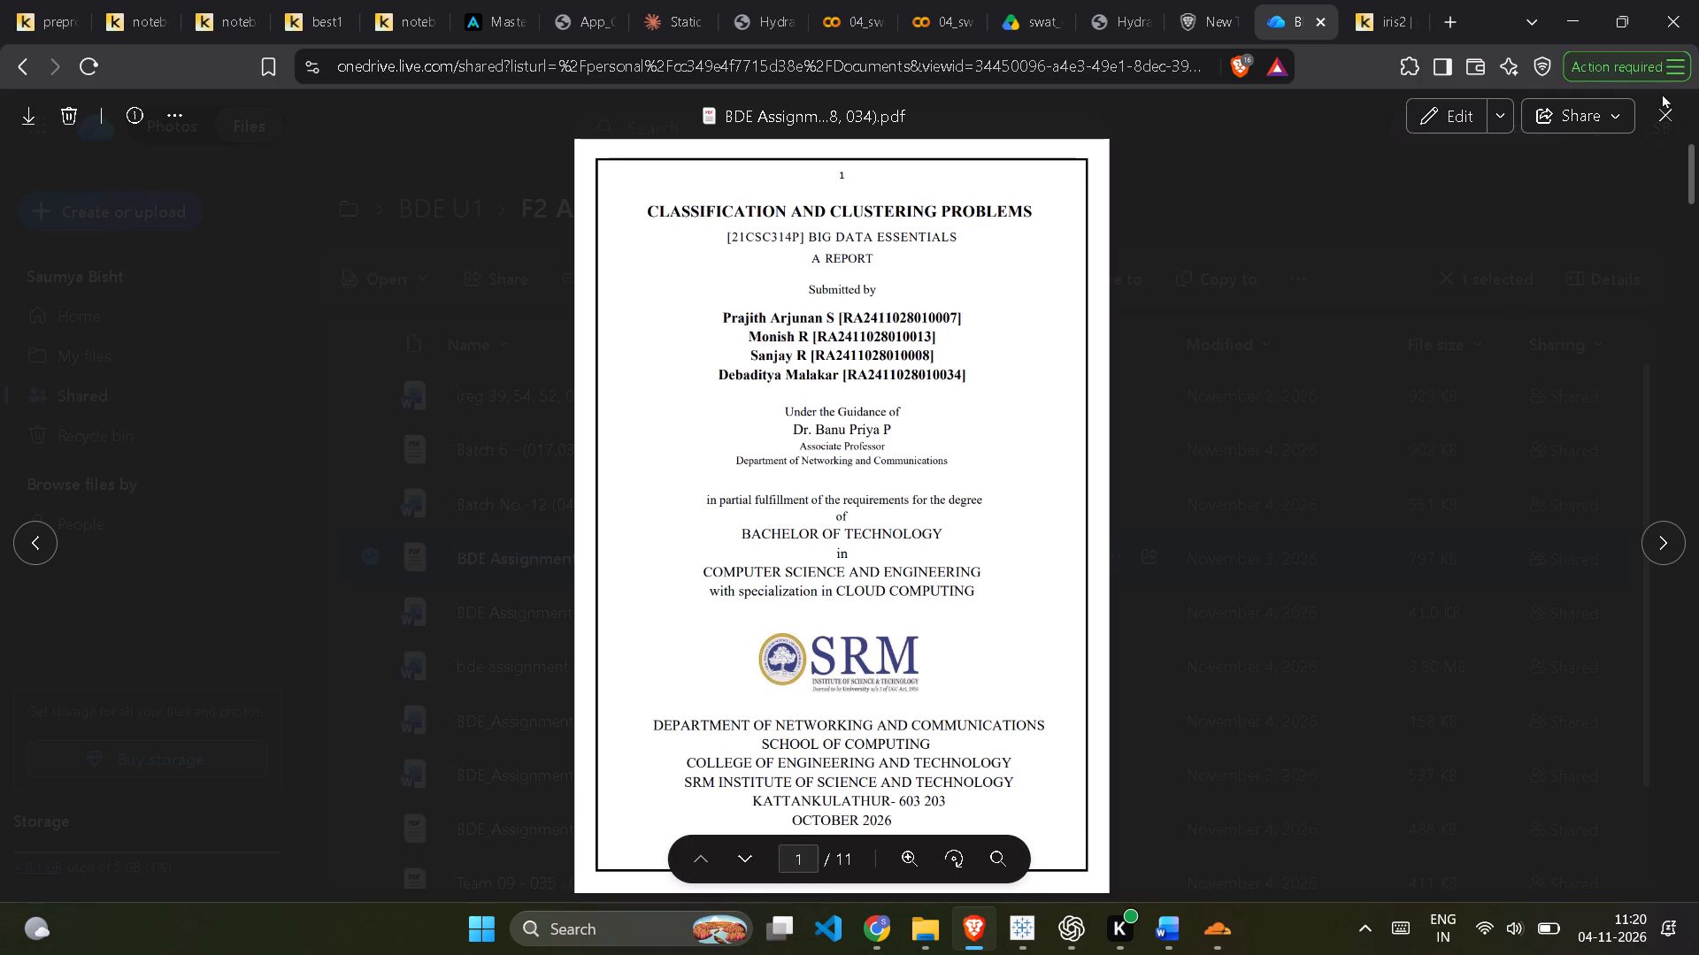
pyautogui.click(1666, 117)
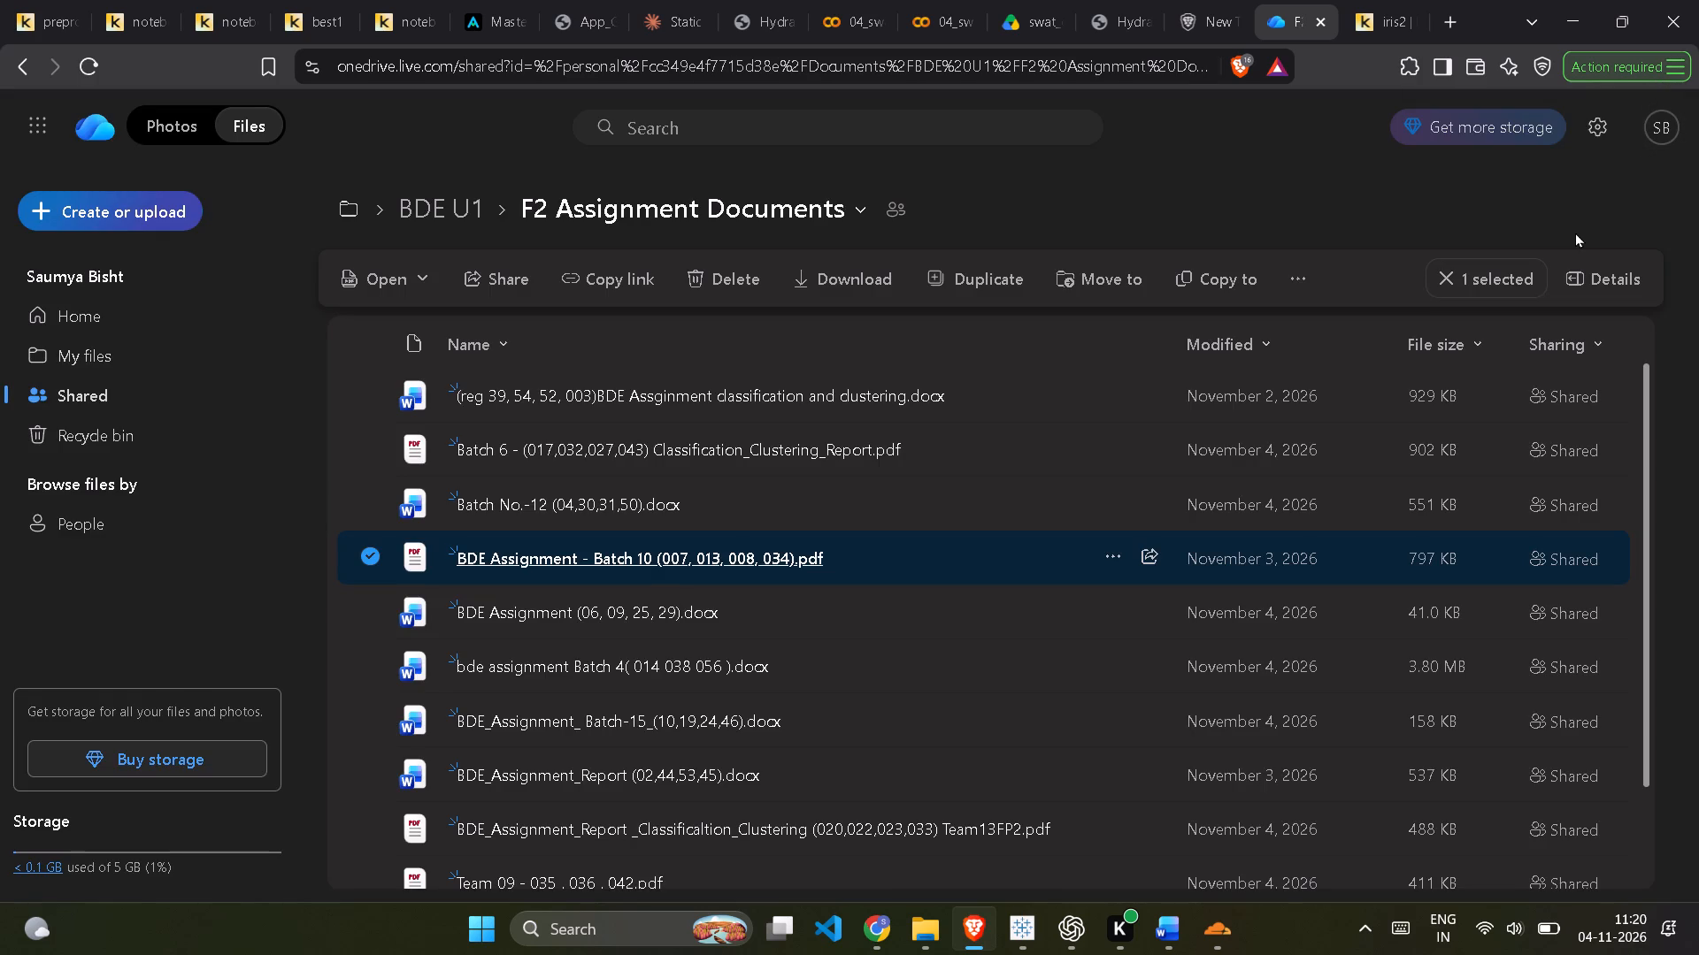
# Select all files in the F2 Assignment Documents folder.
pyautogui.click(1065, 483)
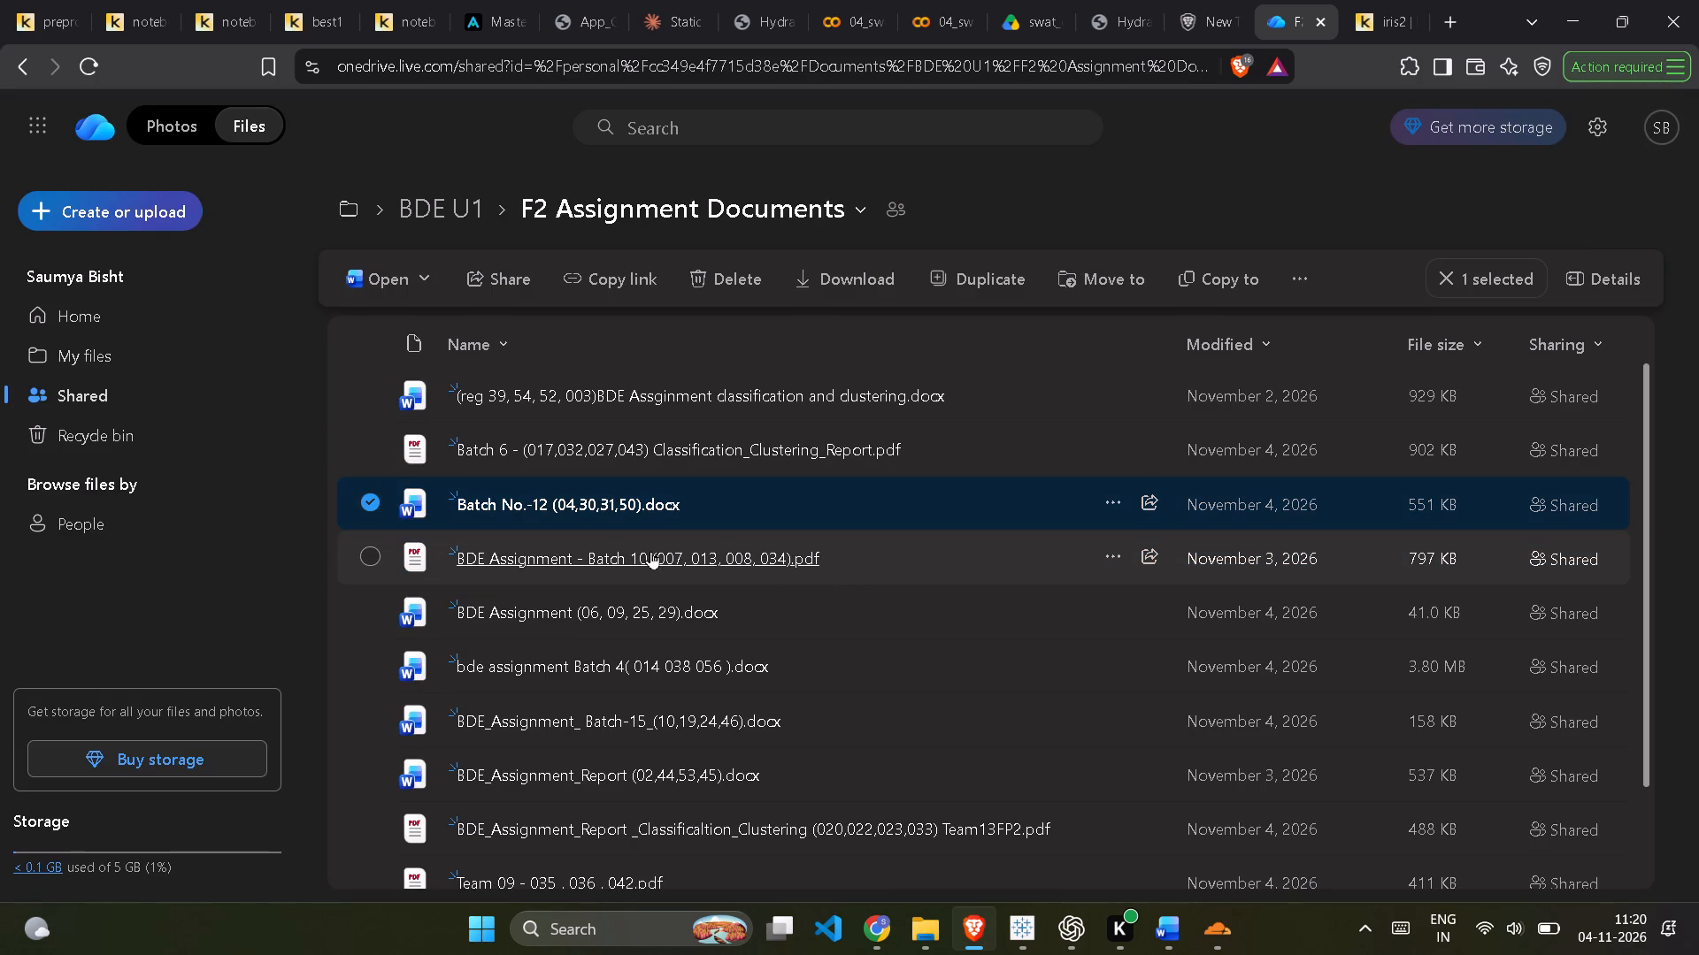
pyautogui.click(338, 362)
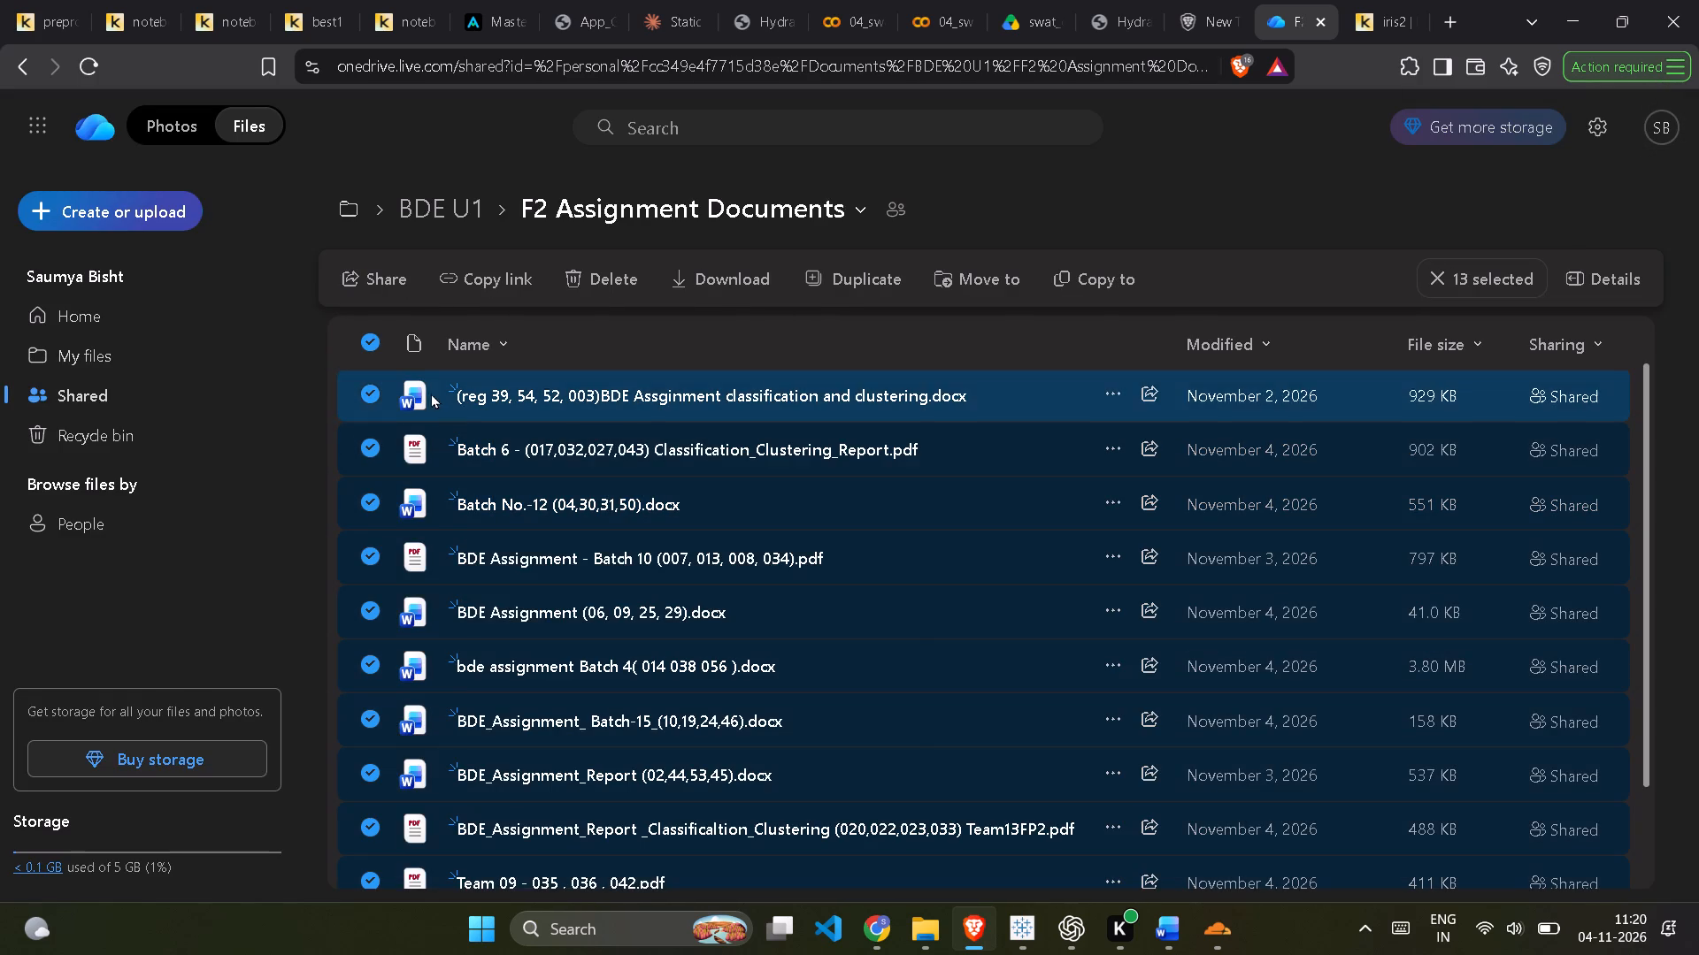
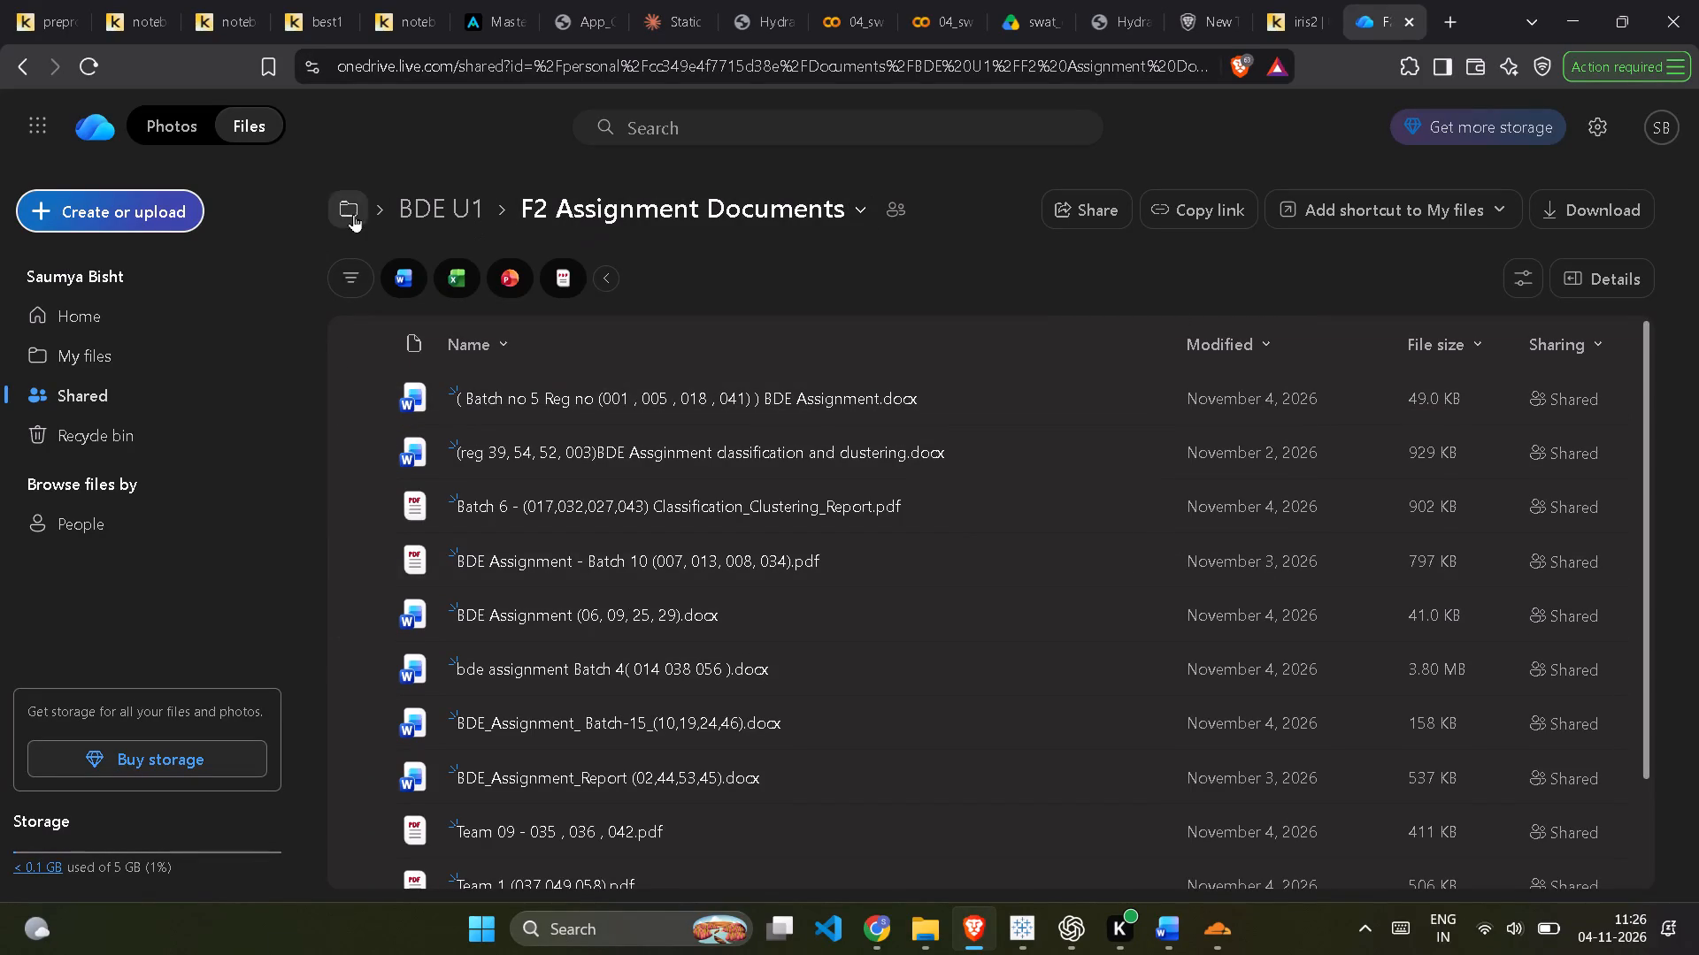
# Upload the "Batch No.-12 (04,30,31,50)" Word document from Downloads to the F2 Assignment Documents folder.
pyautogui.click(127, 210)
pyautogui.click(120, 311)
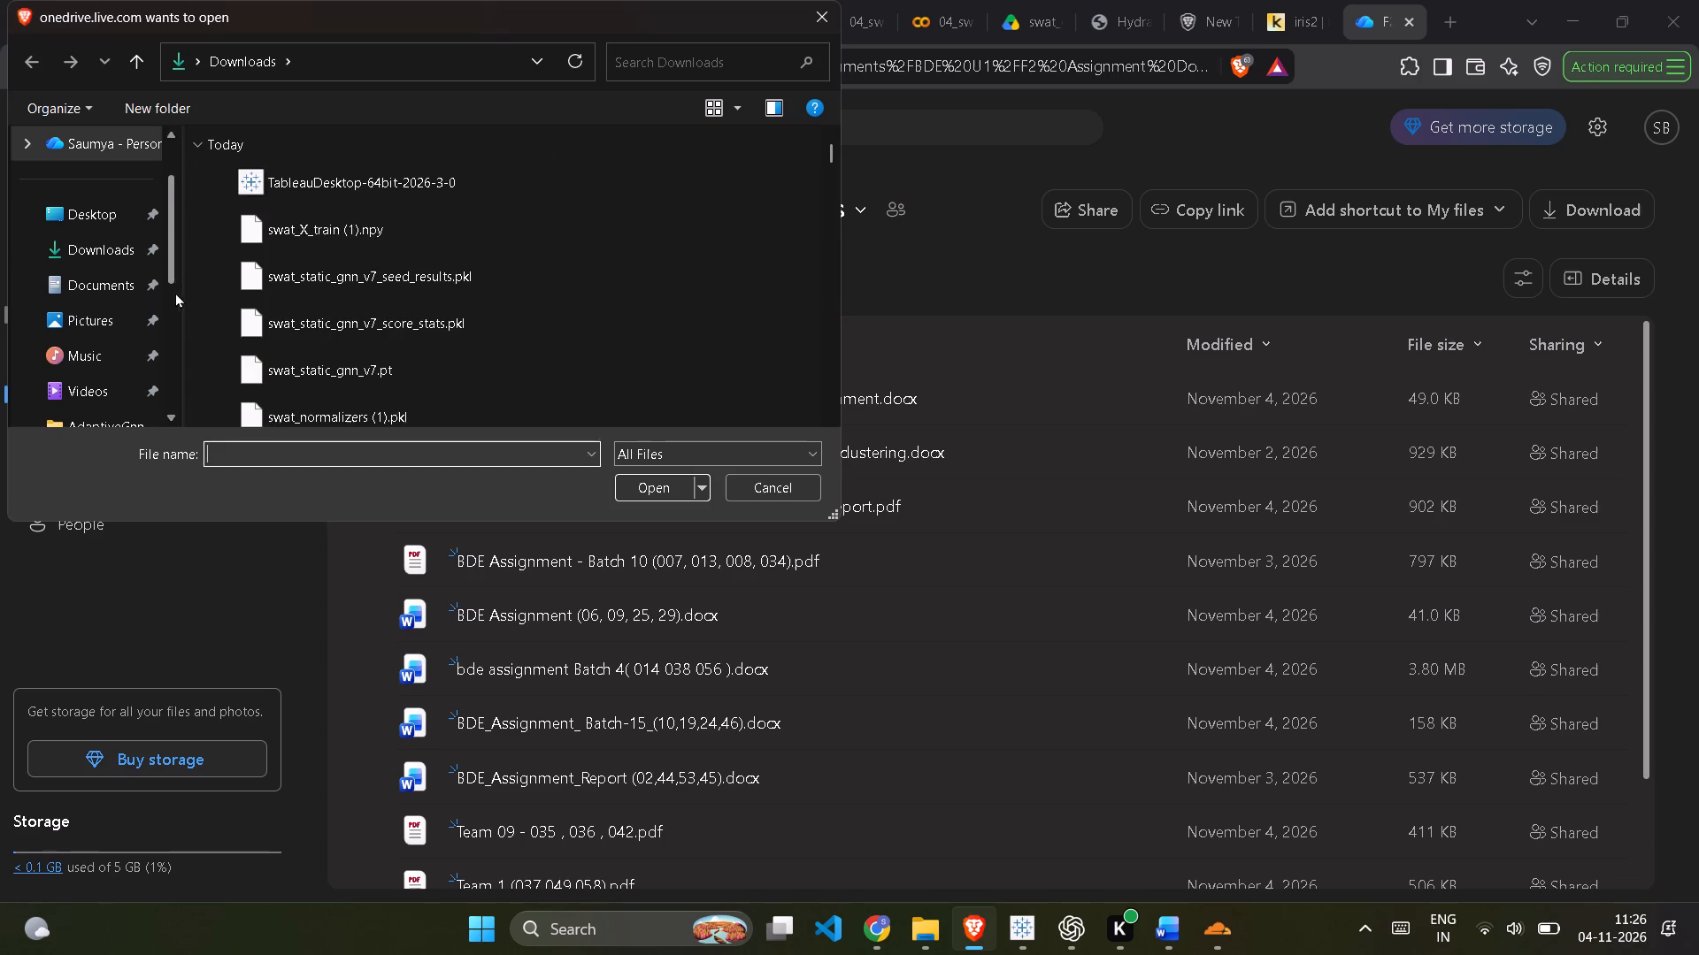
pyautogui.scroll(-1, 382, 336)
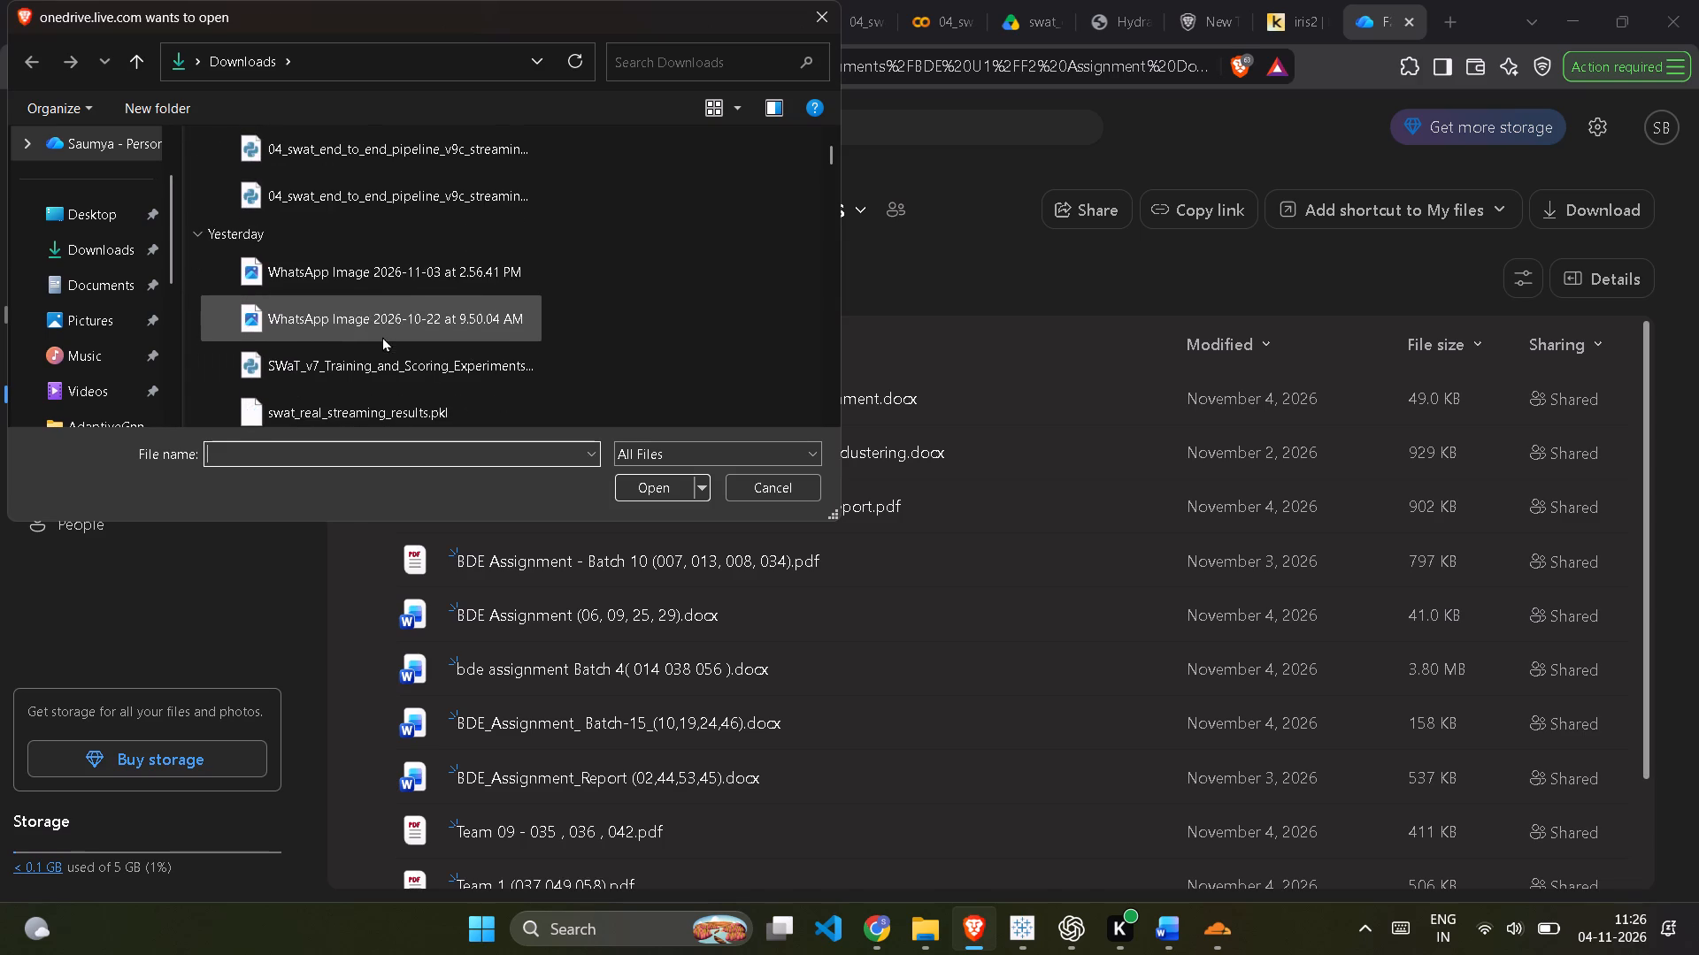
pyautogui.scroll(1, 411, 215)
pyautogui.click(412, 164)
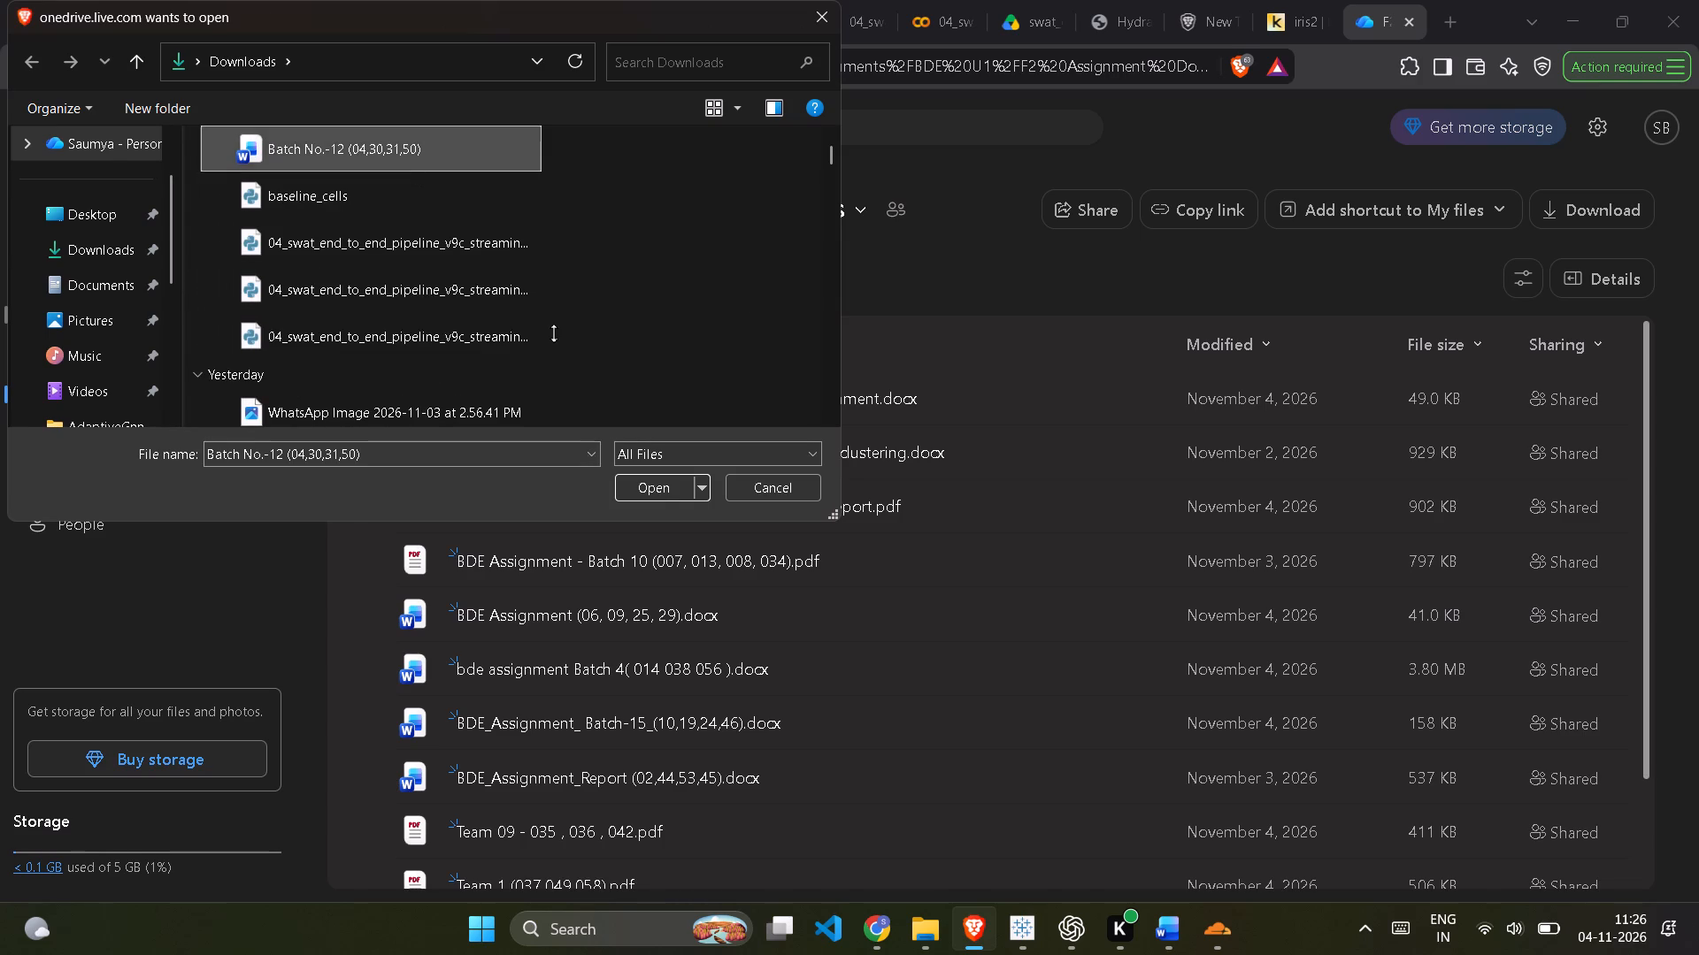
pyautogui.click(659, 479)
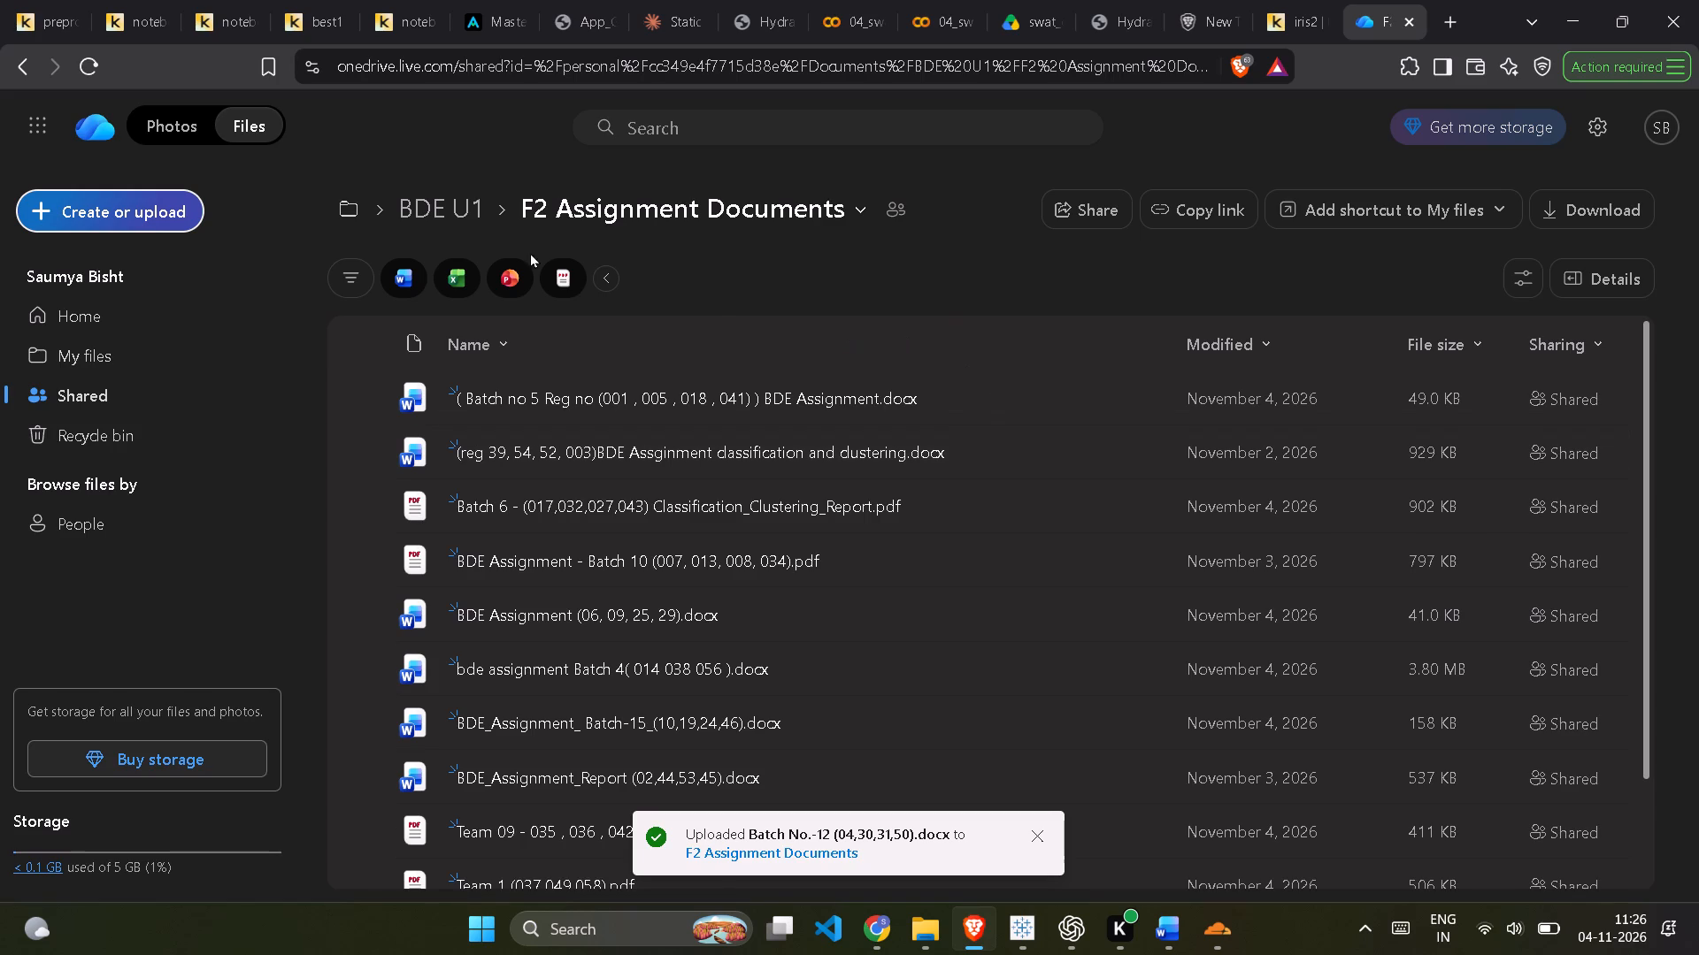
# Look through the F2 Assignment Documents file list for the uploaded Batch No.-12 report and reload the page.
pyautogui.scroll(-2, 714, 302)
pyautogui.scroll(-3, 710, 525)
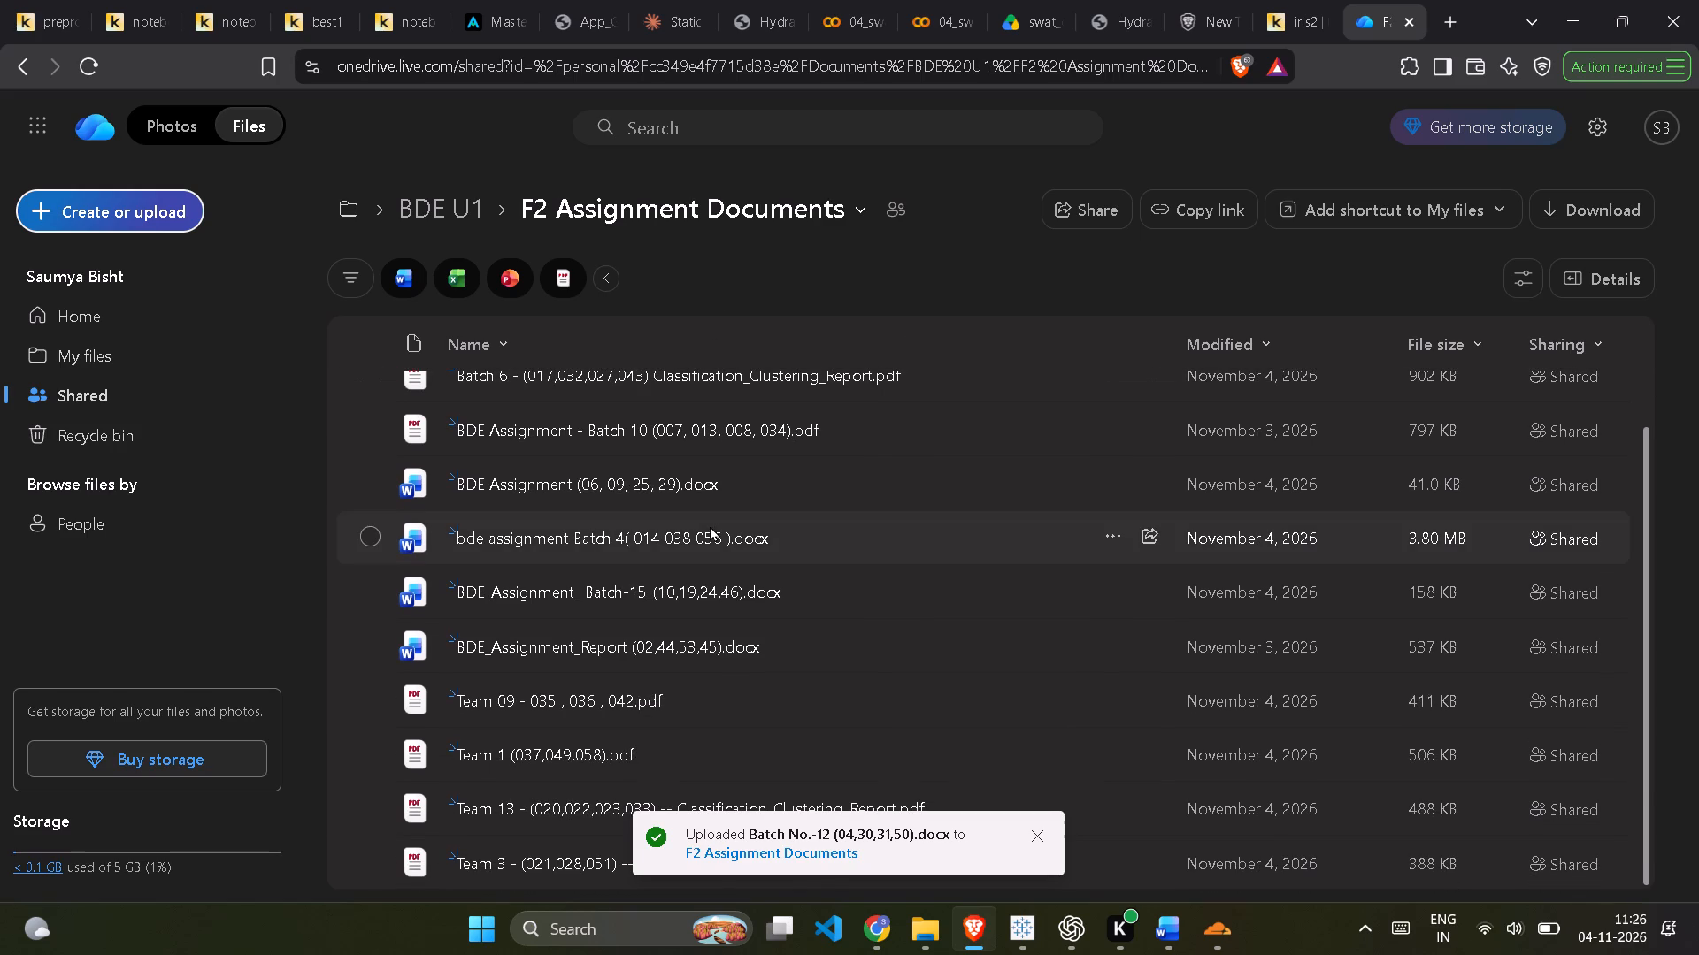
pyautogui.scroll(-1, 710, 525)
pyautogui.scroll(6, 710, 525)
pyautogui.scroll(-6, 793, 514)
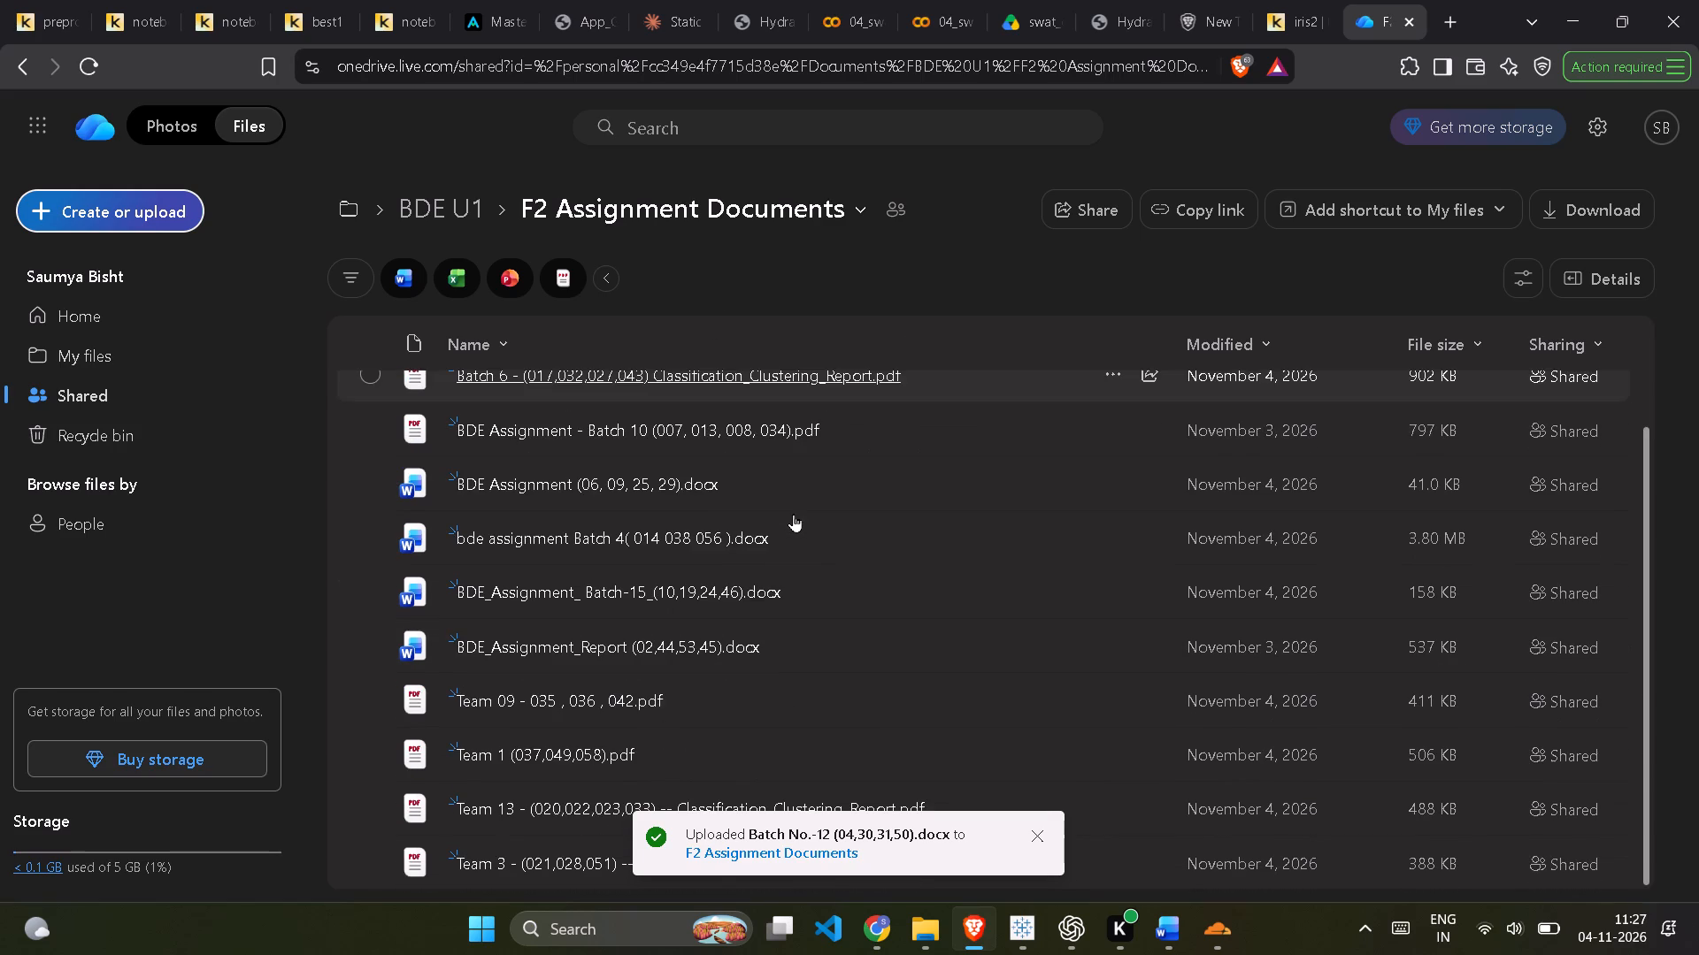
pyautogui.scroll(6, 592, 508)
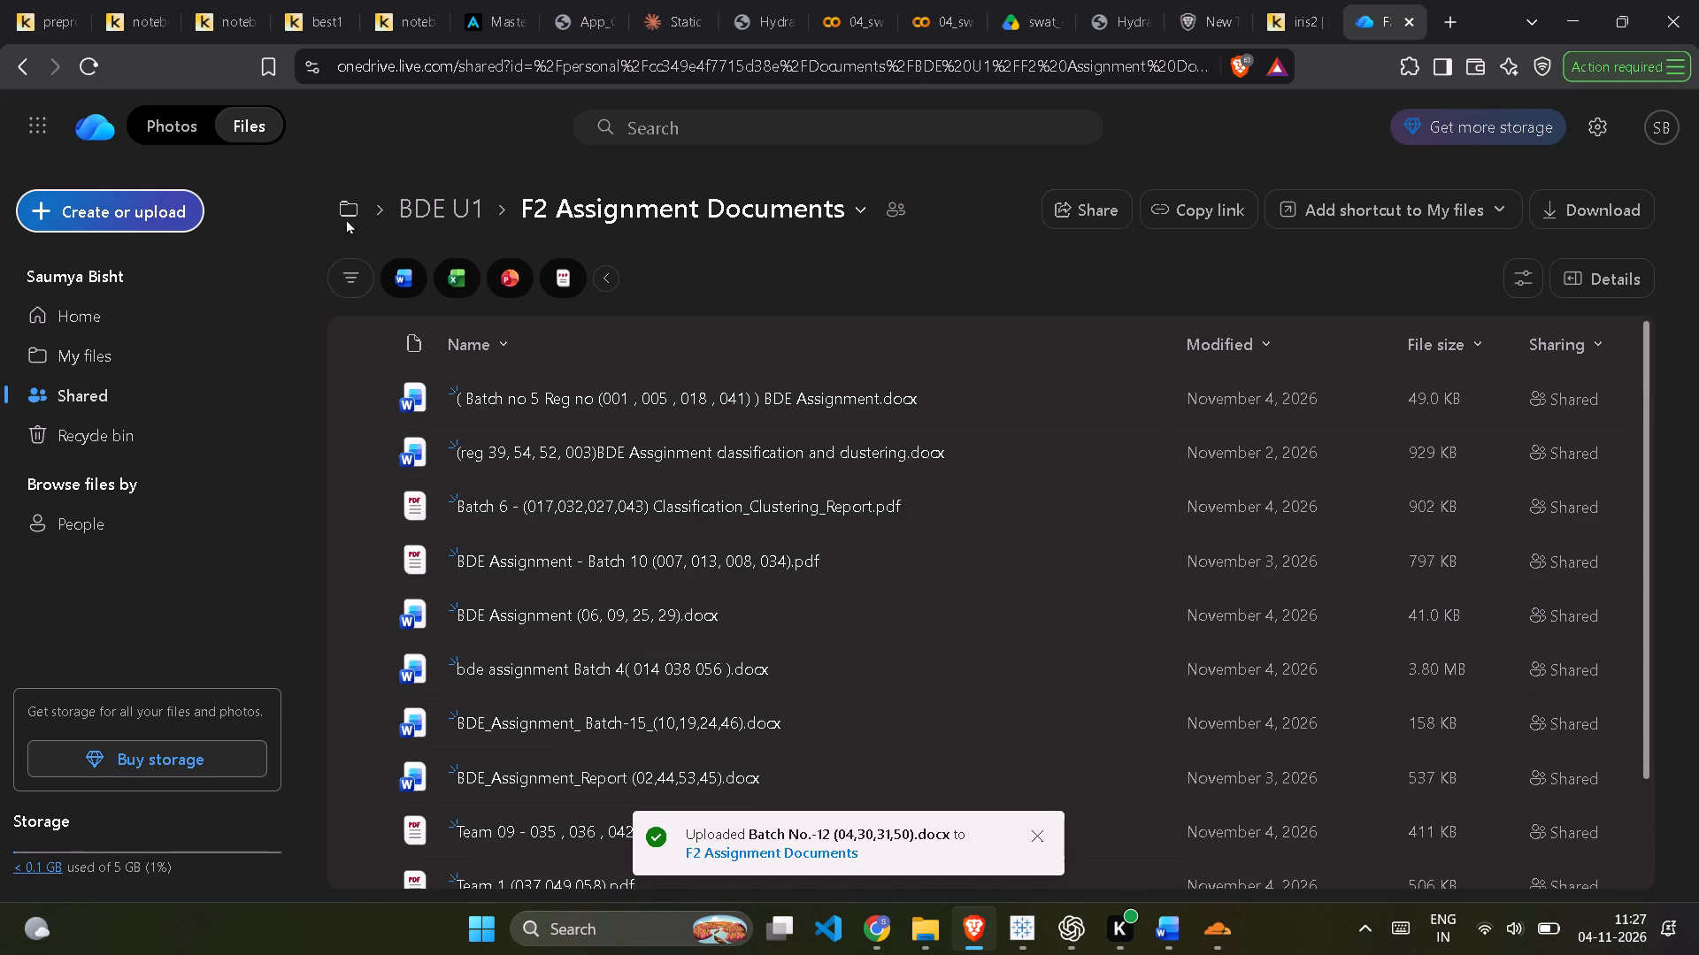
pyautogui.click(88, 64)
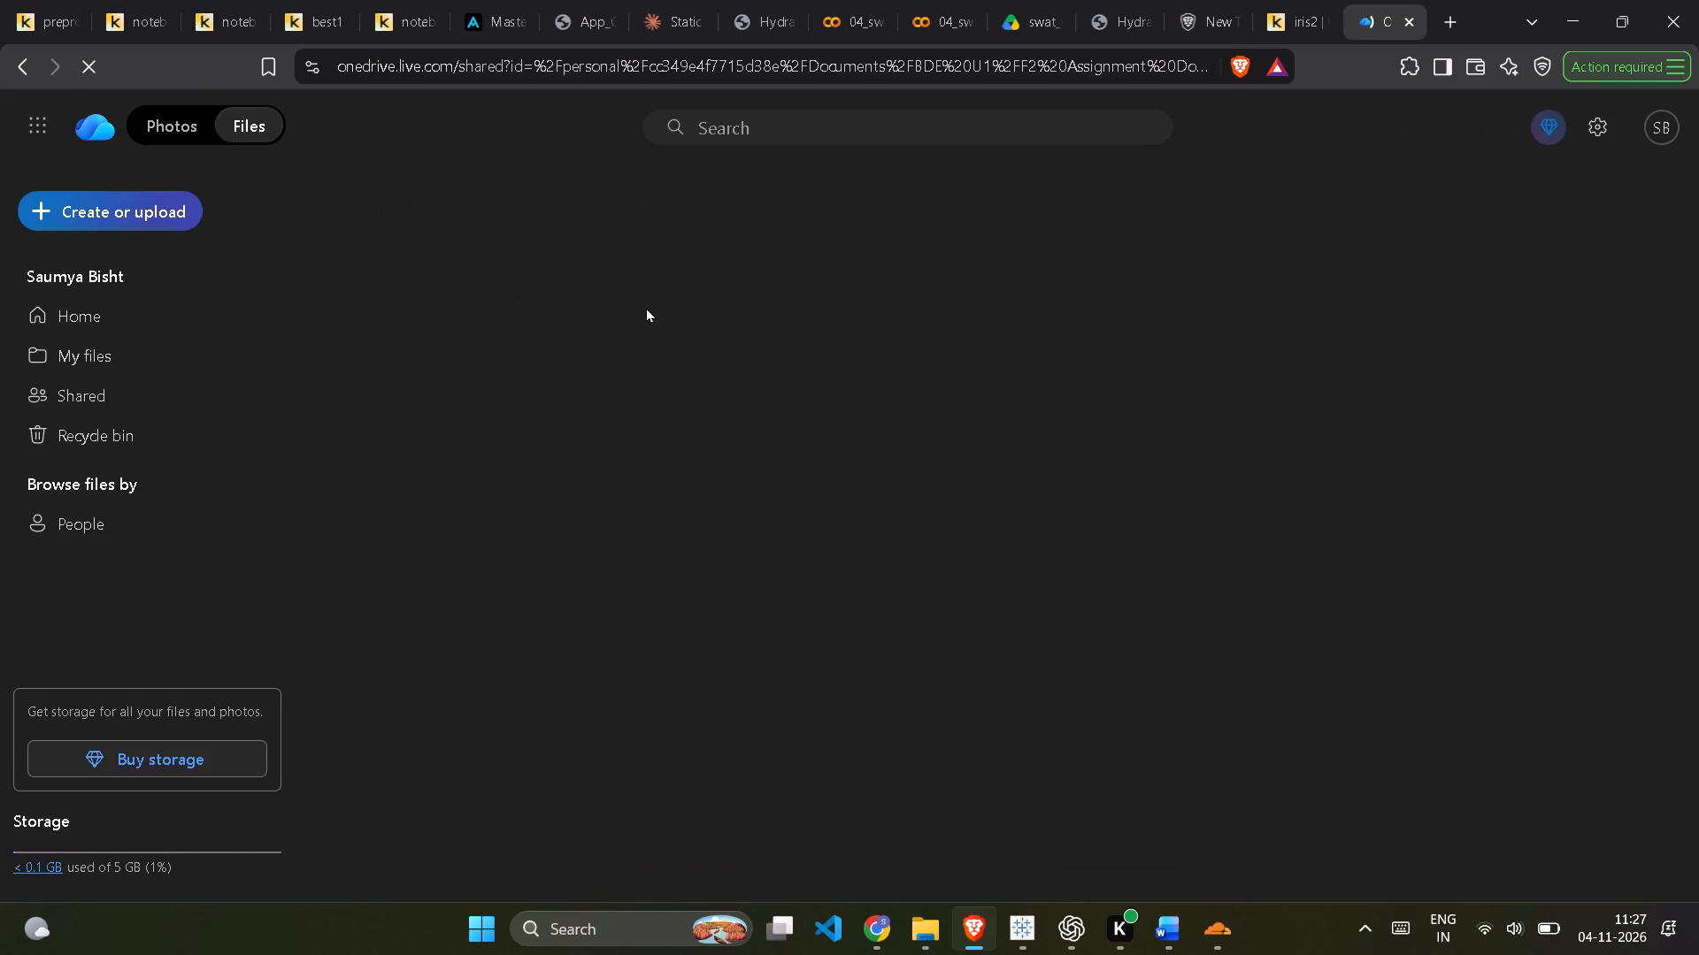
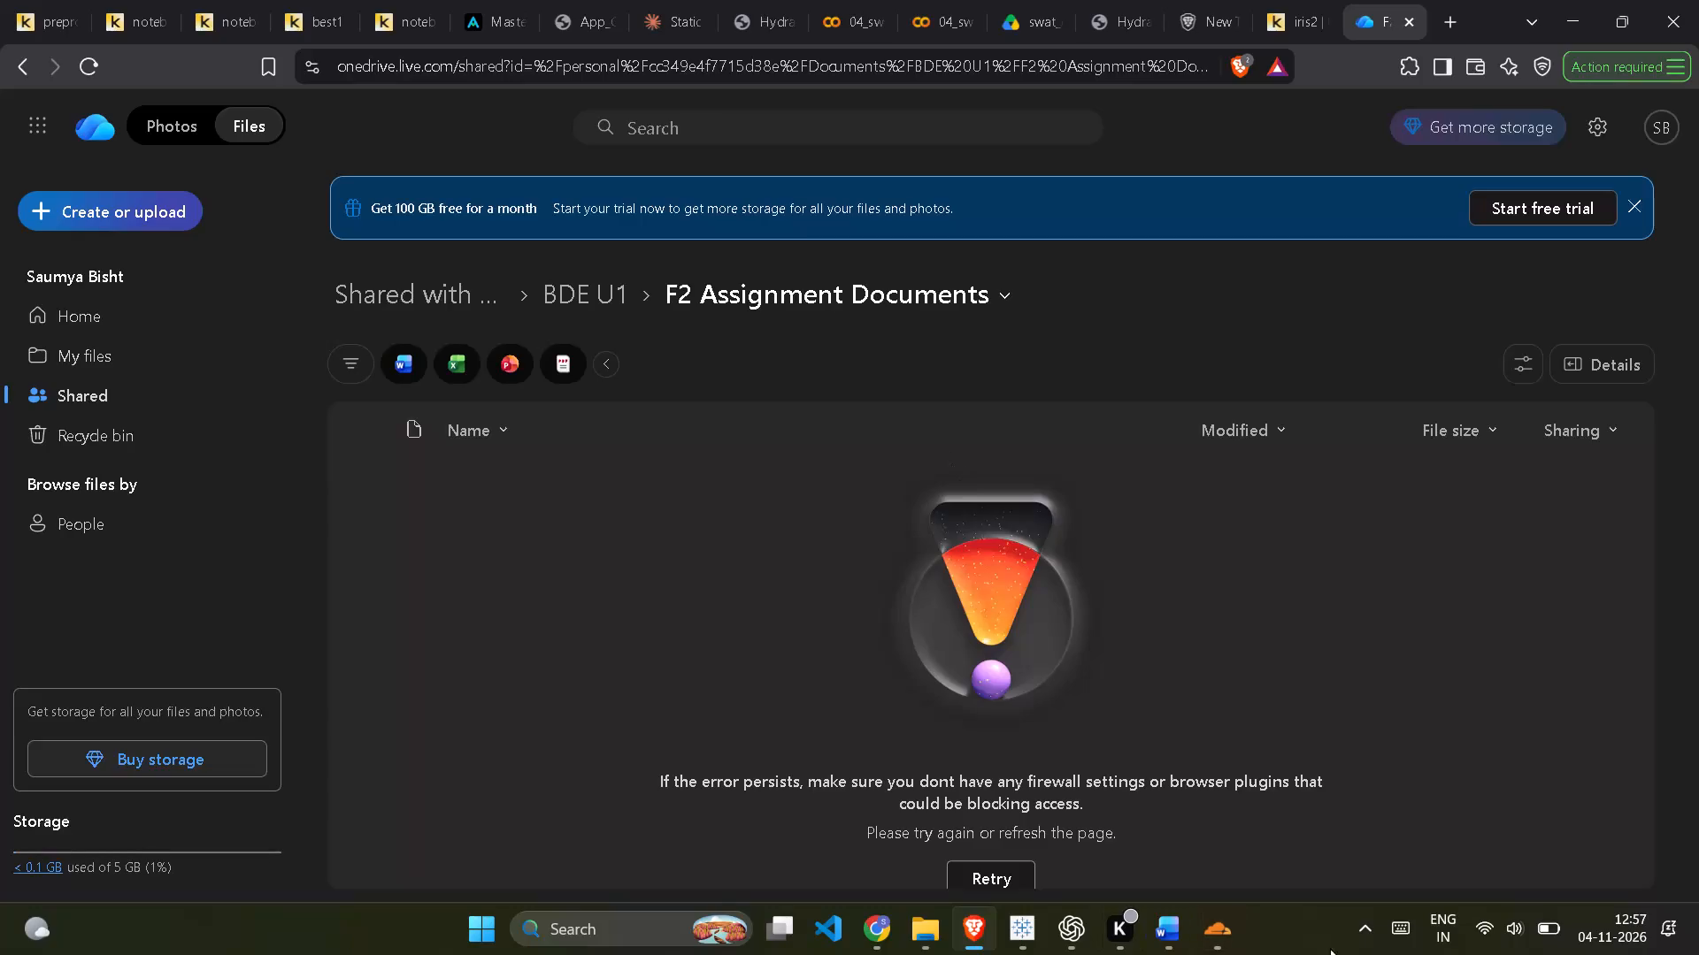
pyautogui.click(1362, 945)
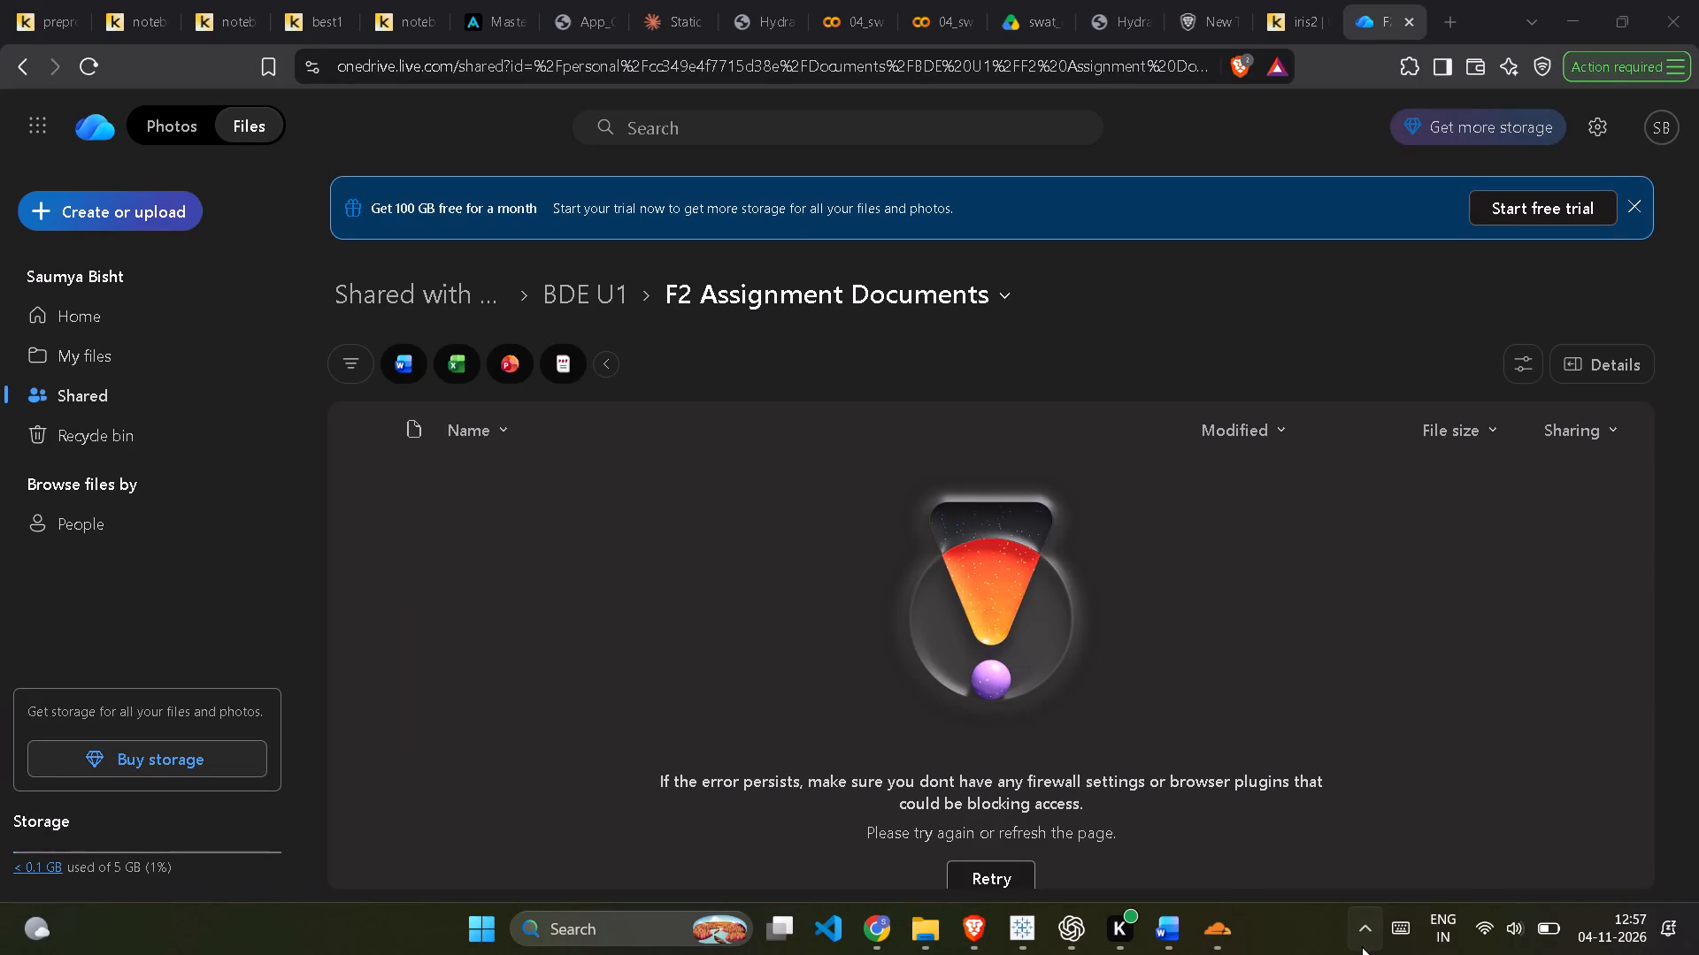